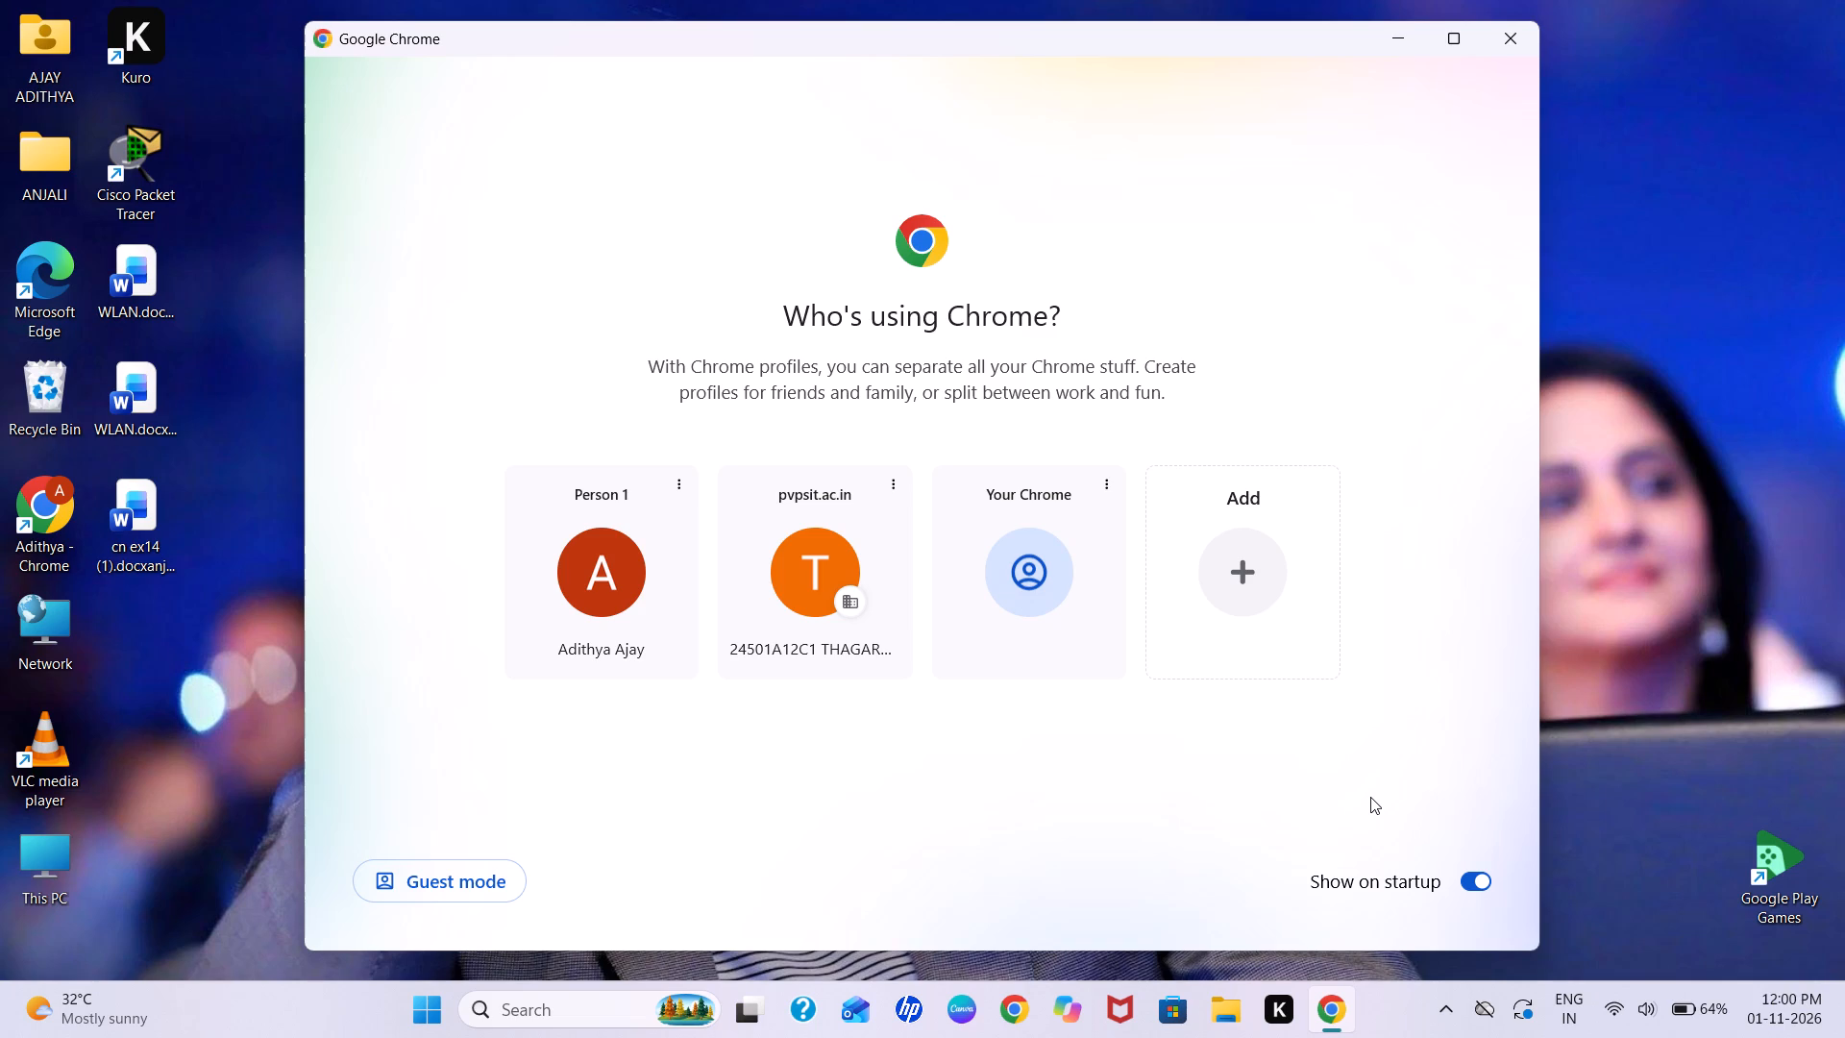
Open the browser with the pvpsit.ac.in school profile.
click(762, 605)
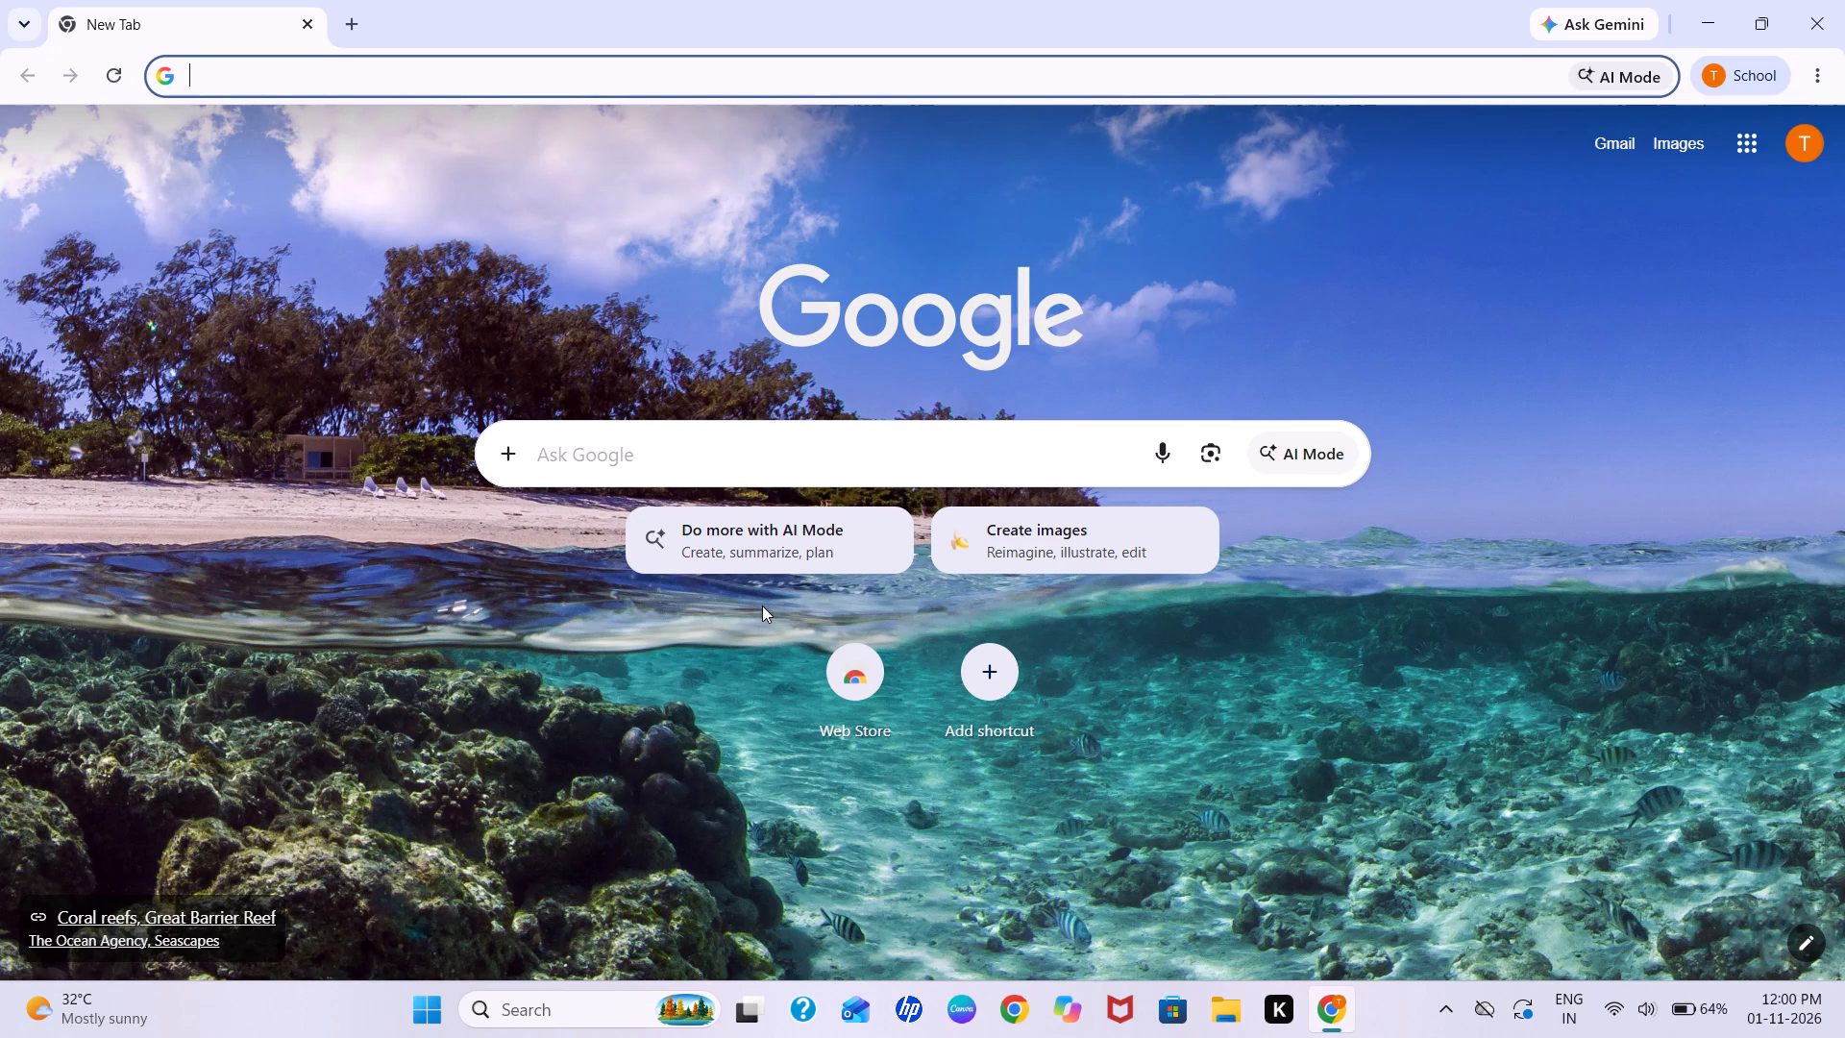
Start a Google search from the new tab page by entering "w" as the query's first letter.
click(793, 457)
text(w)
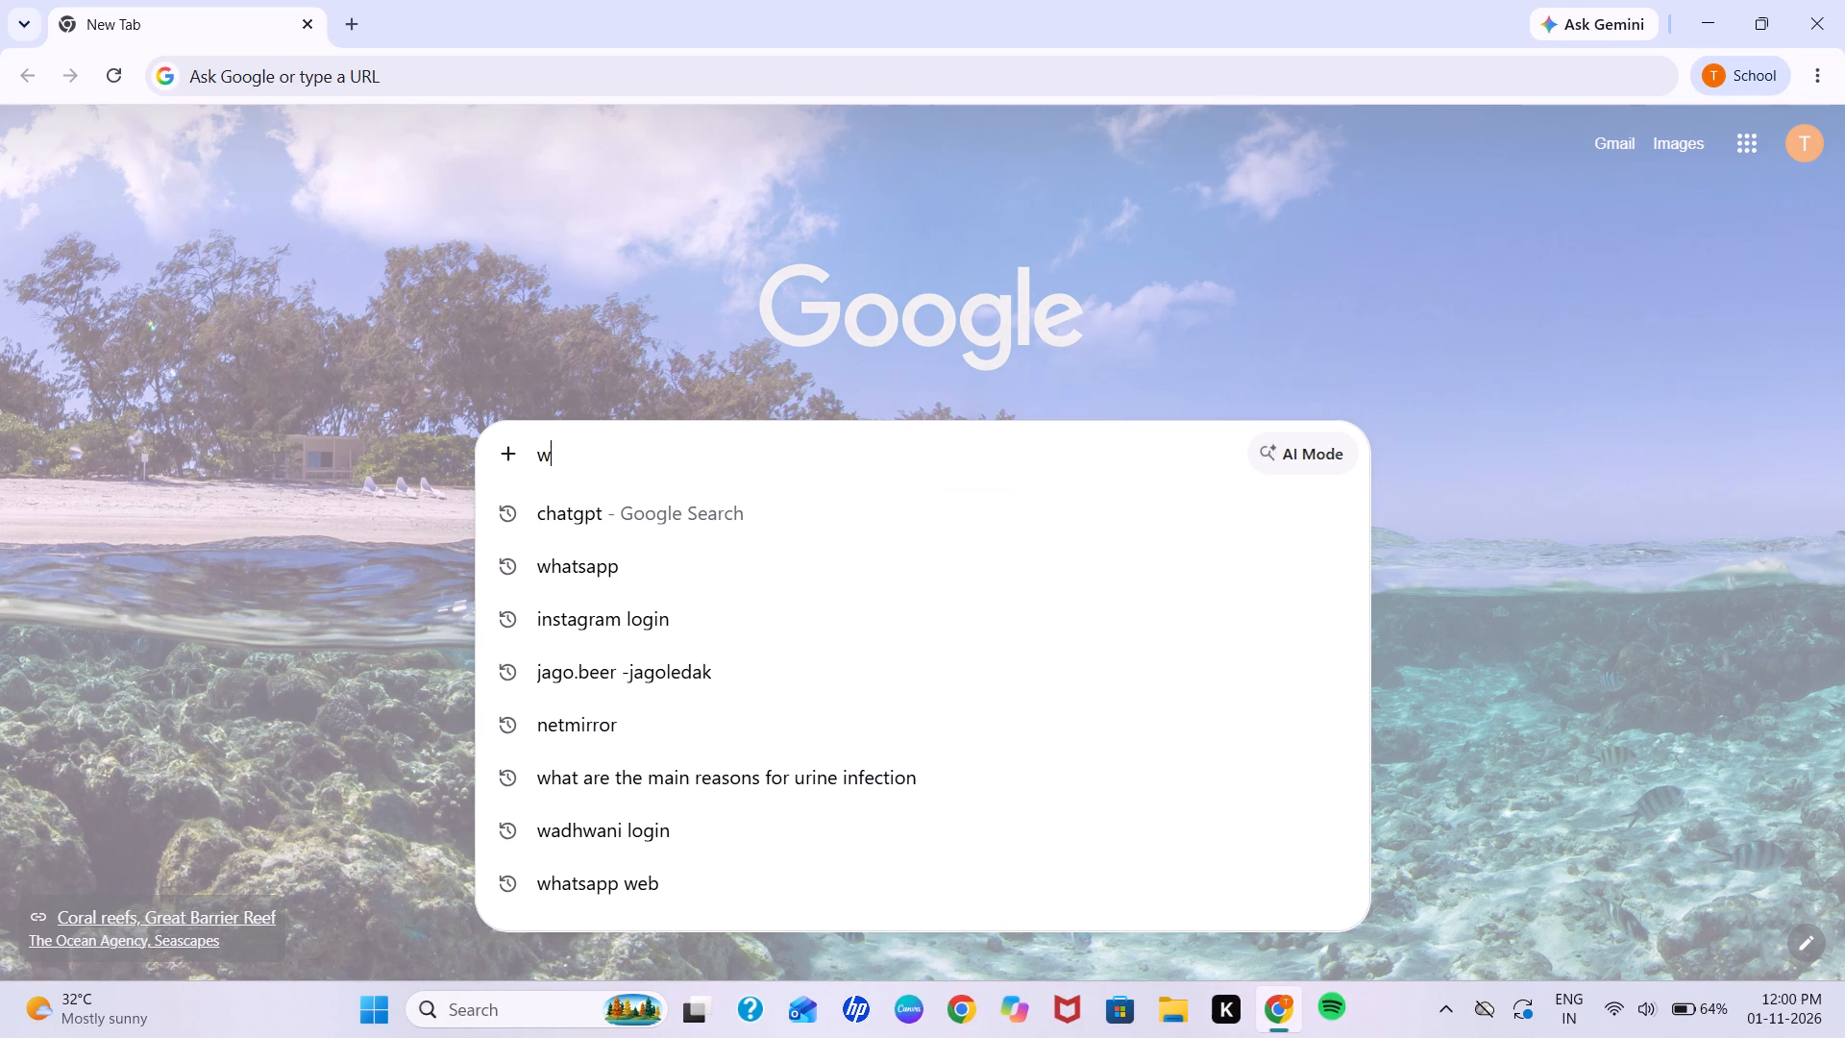
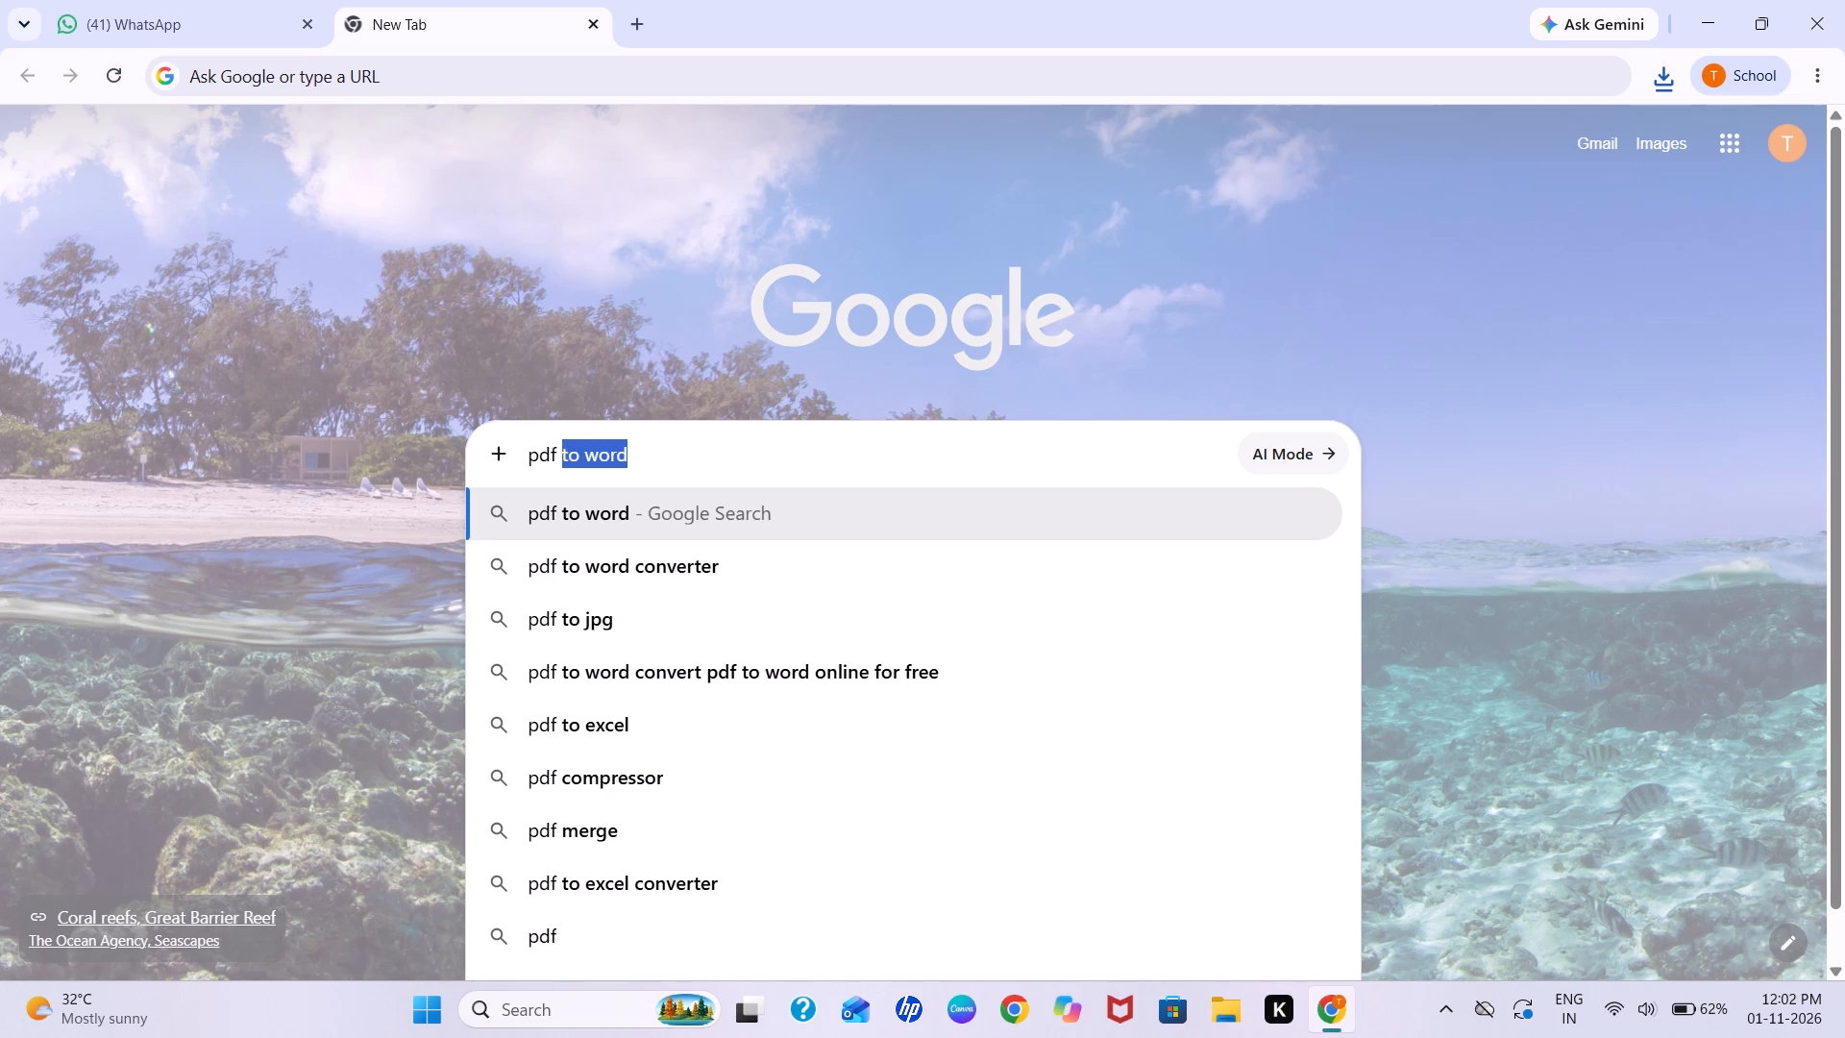
Search the web for "pdf to word" and open the iLovePDF PDF to Word converter.
click(595, 500)
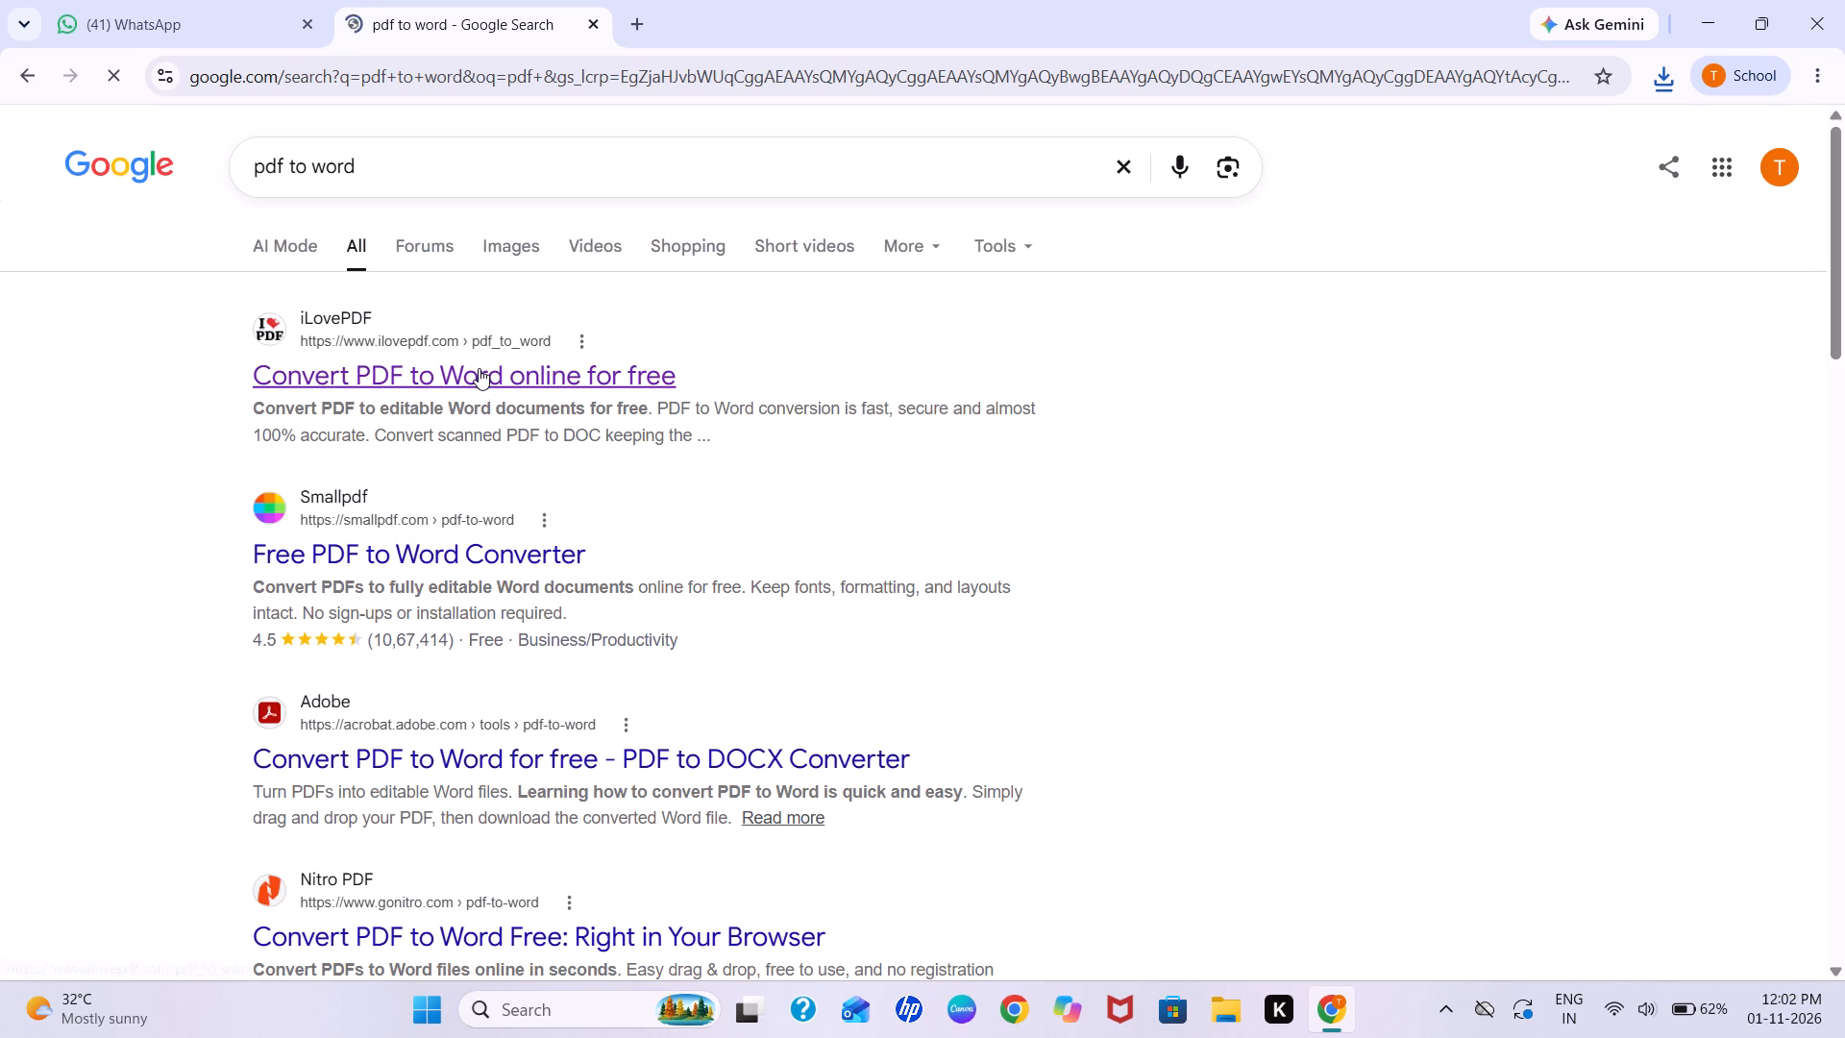
click(479, 368)
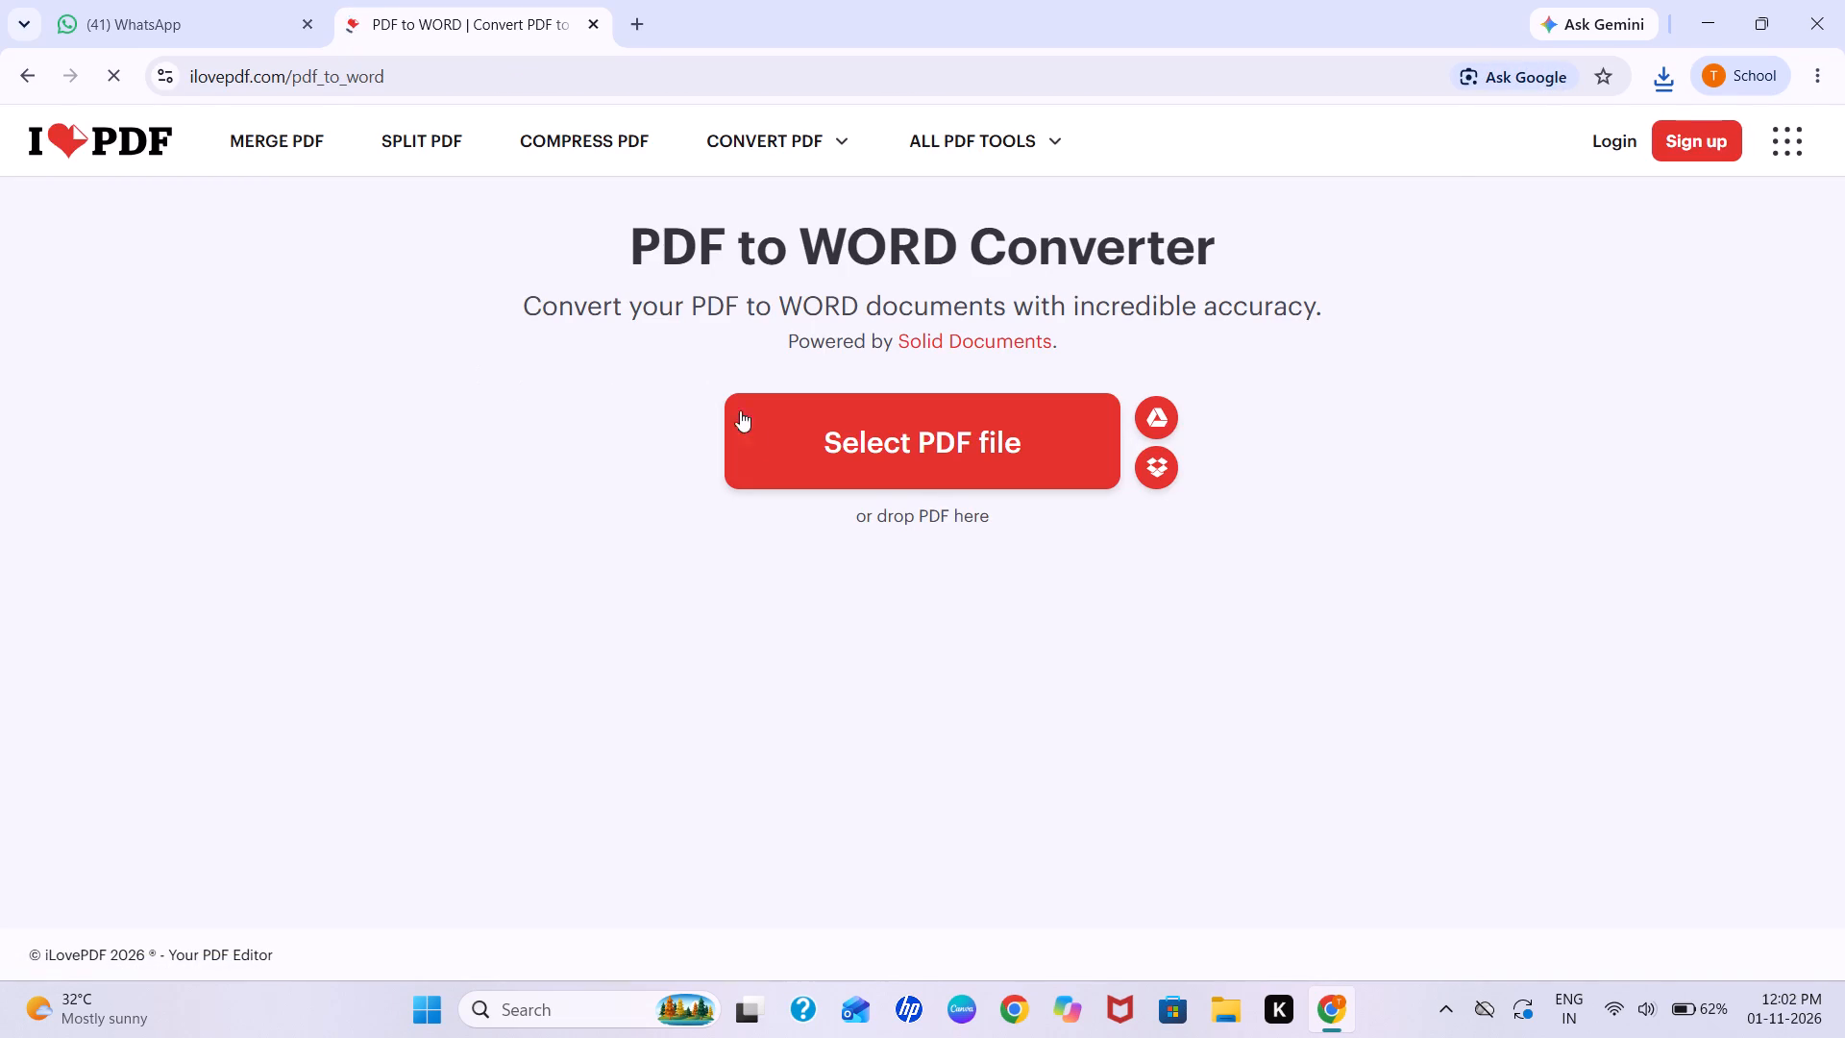
Load DSA Report.pdf from Downloads into the converter and convert it to Word with No OCR.
click(779, 464)
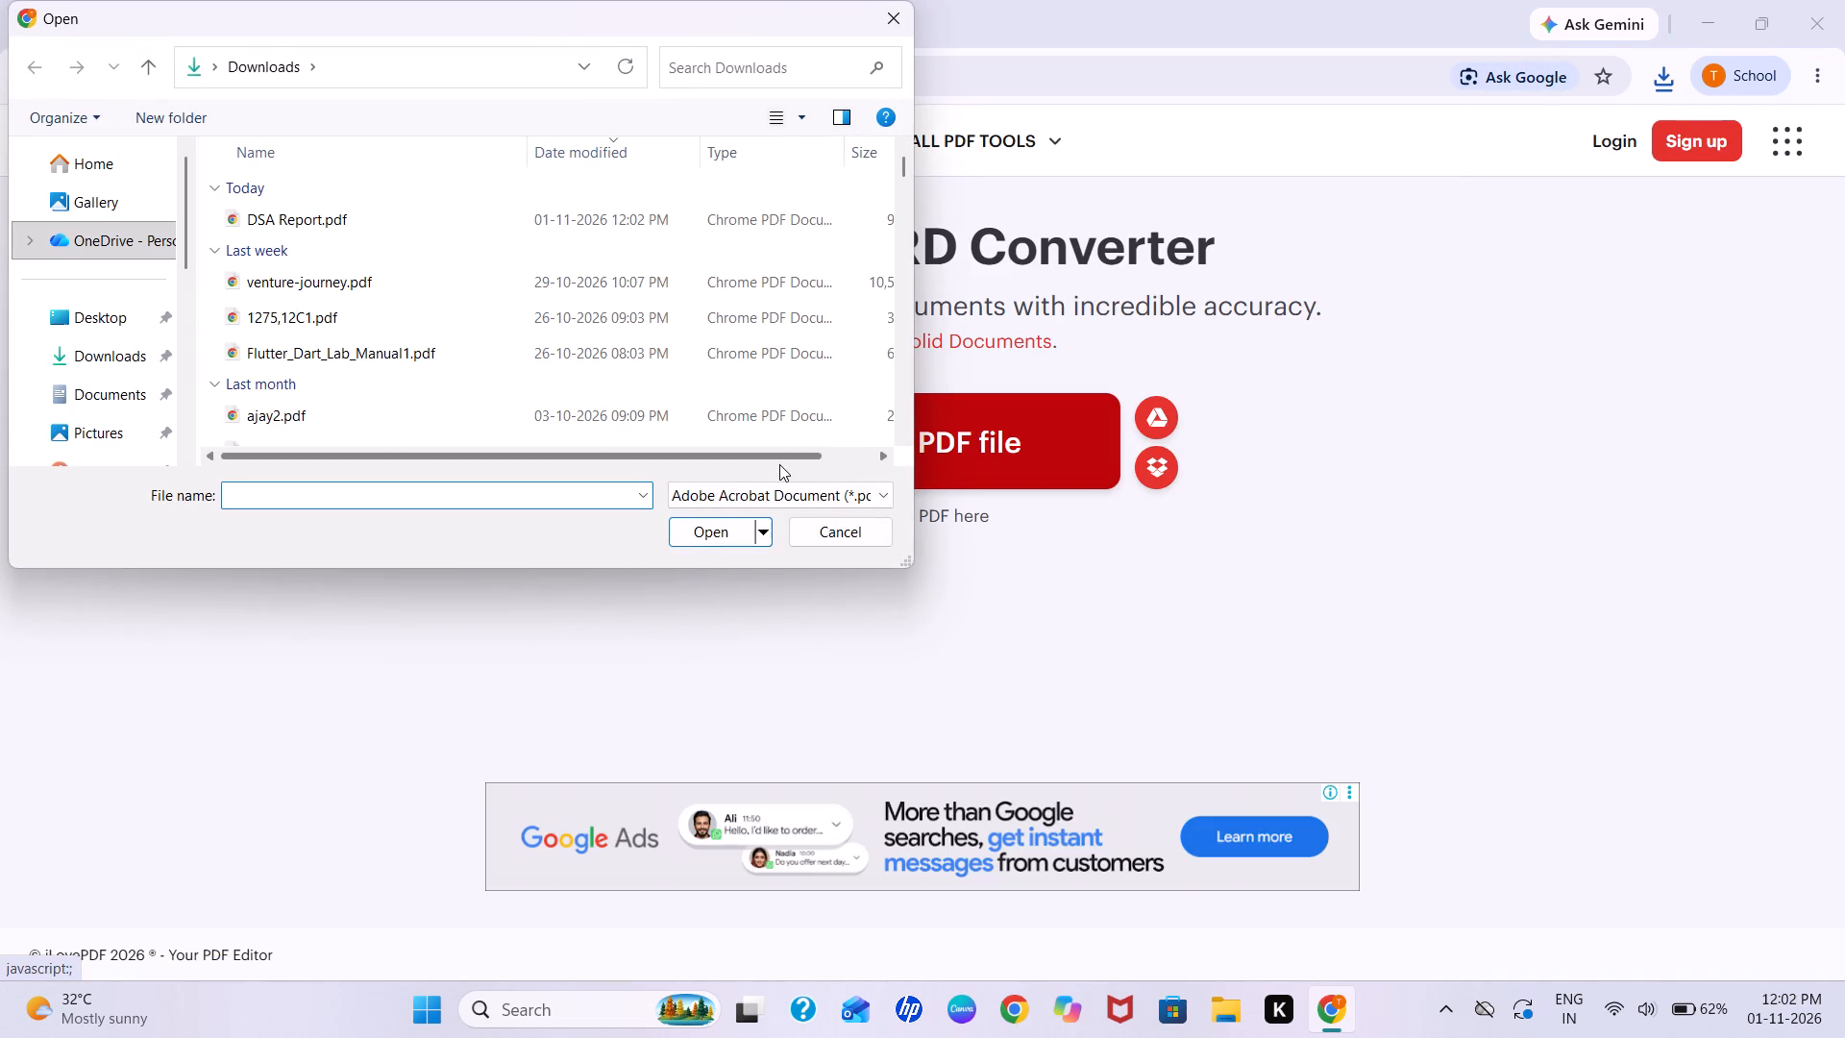
click(542, 232)
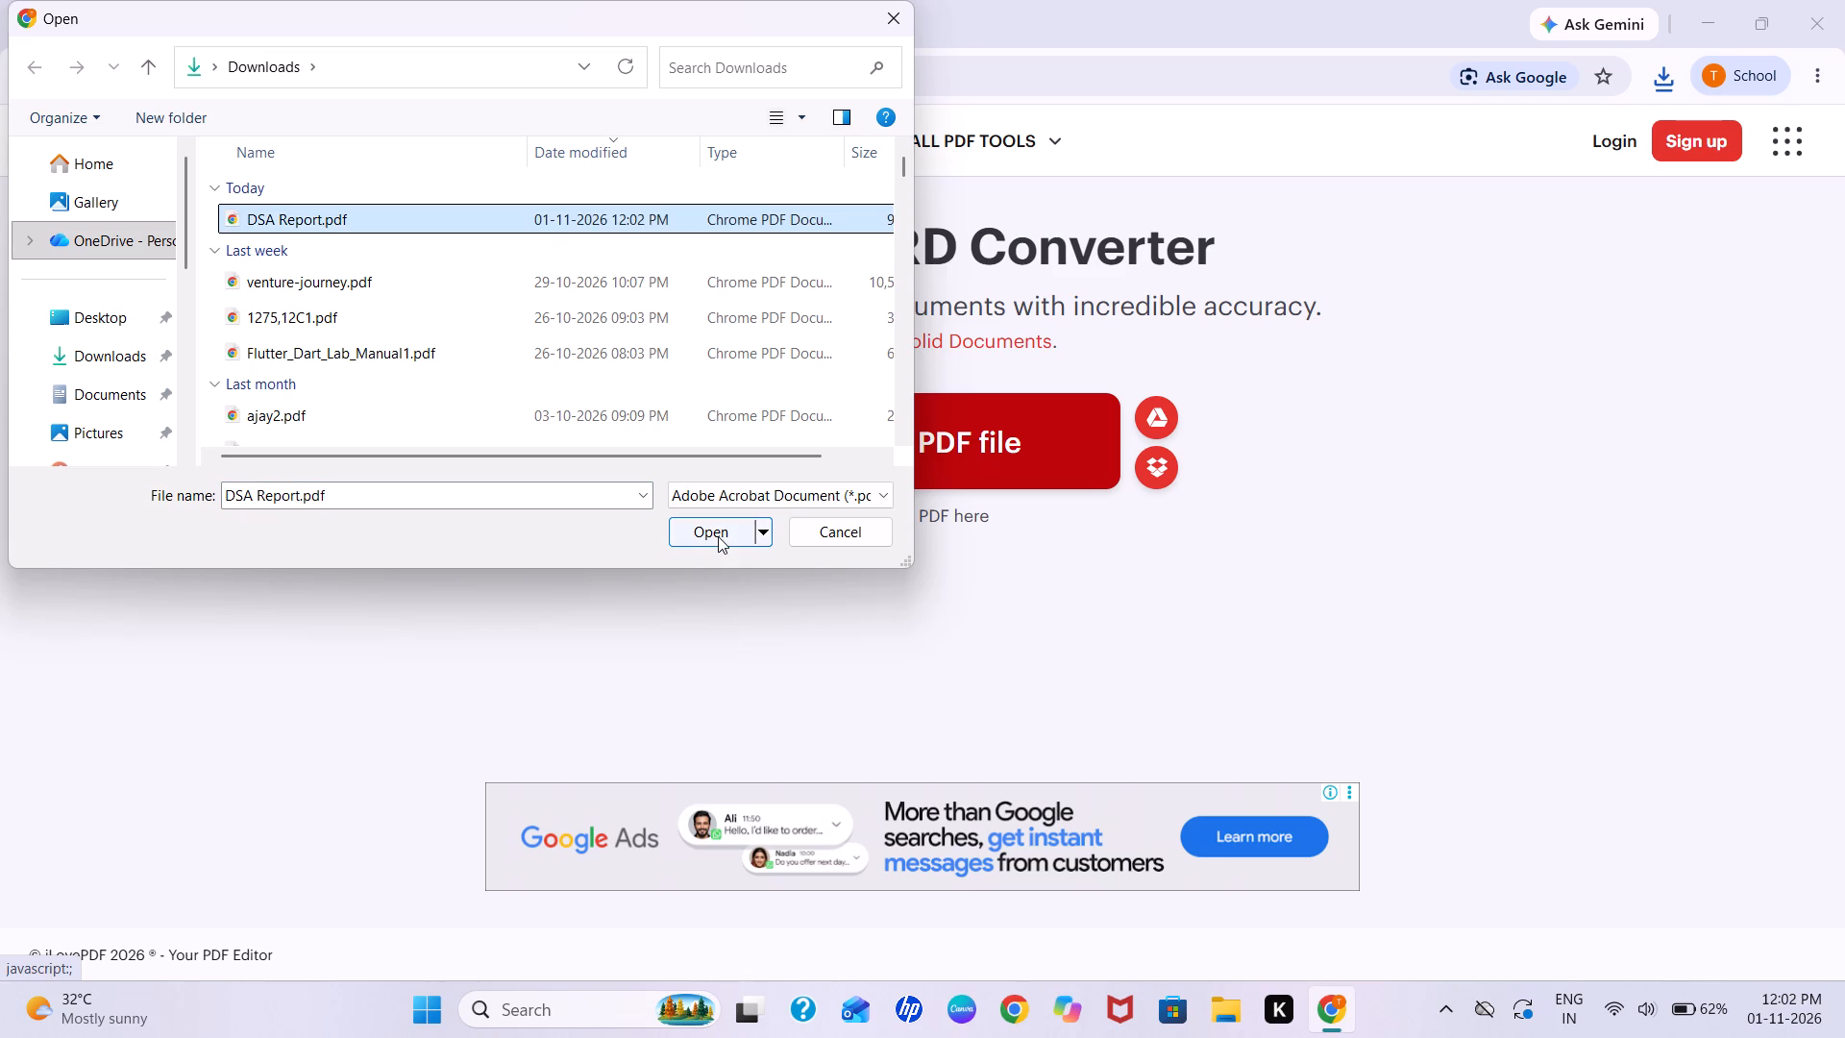
click(717, 535)
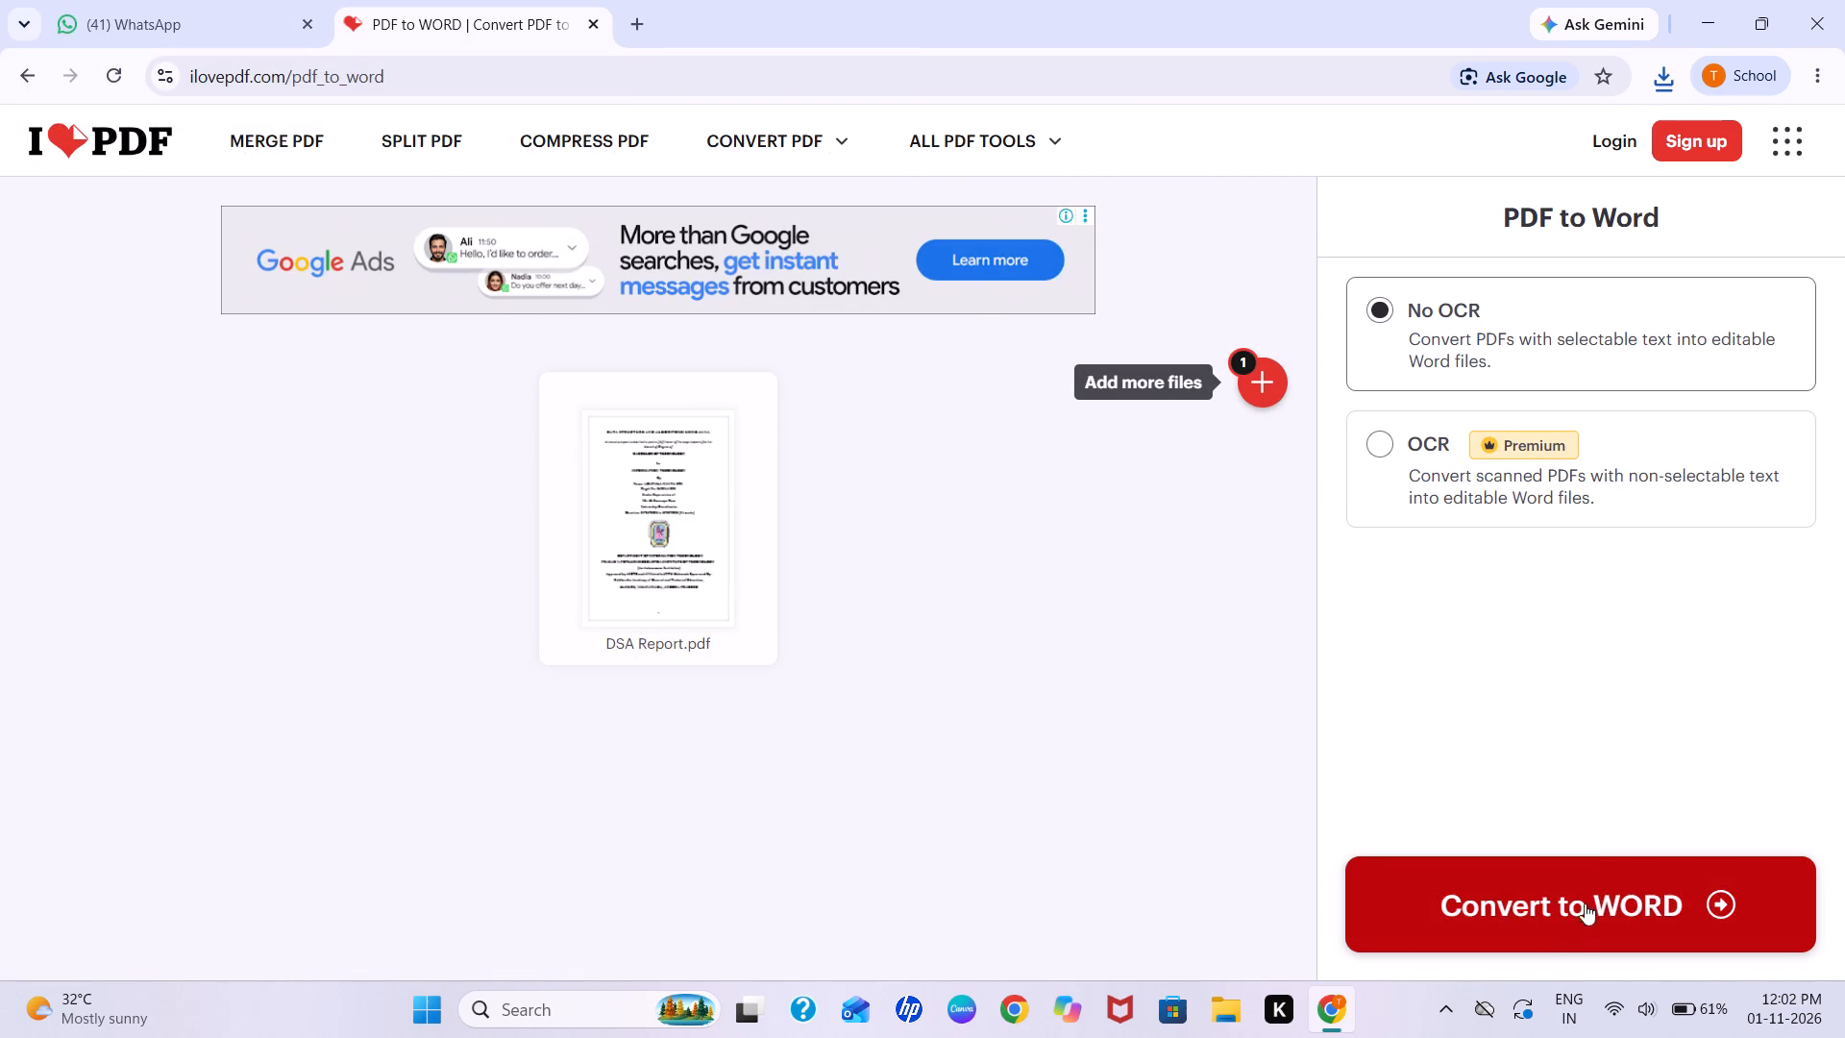
click(1565, 924)
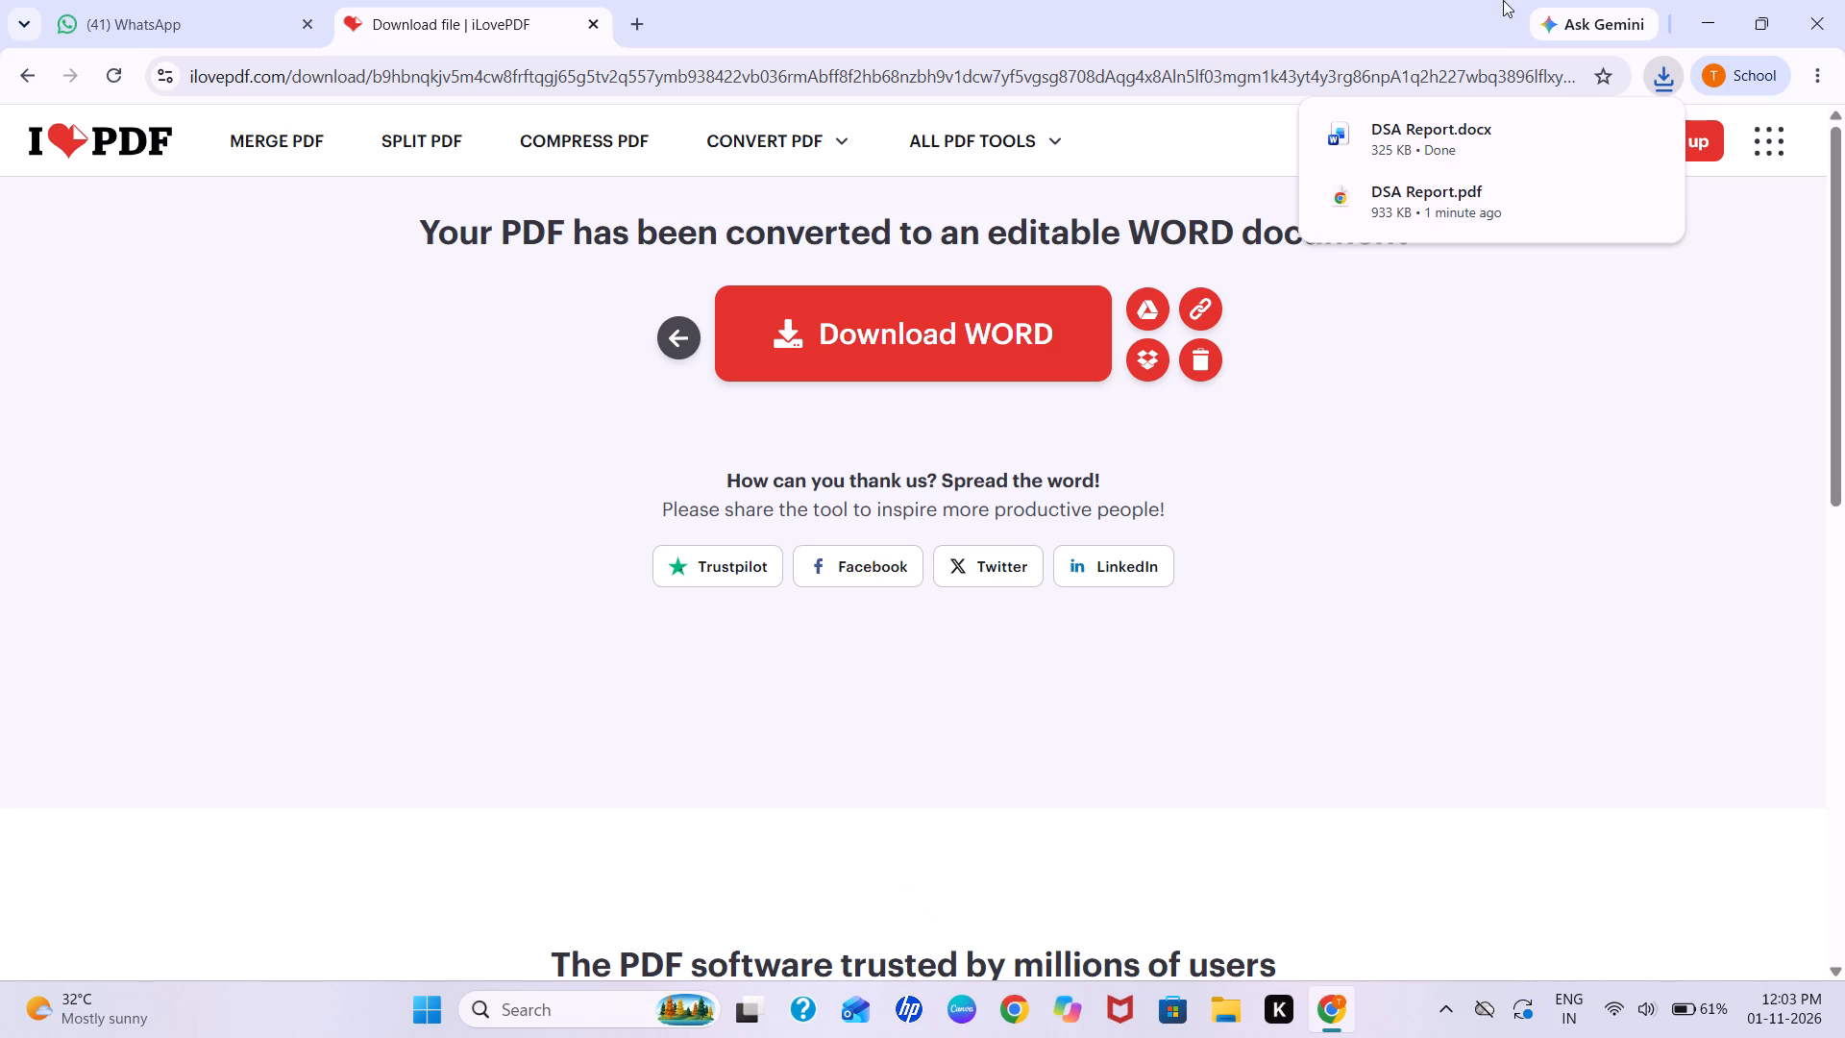
Open the downloaded DSA Report.docx in Word, locating it in its download folder.
double_click(1394, 160)
click(1663, 75)
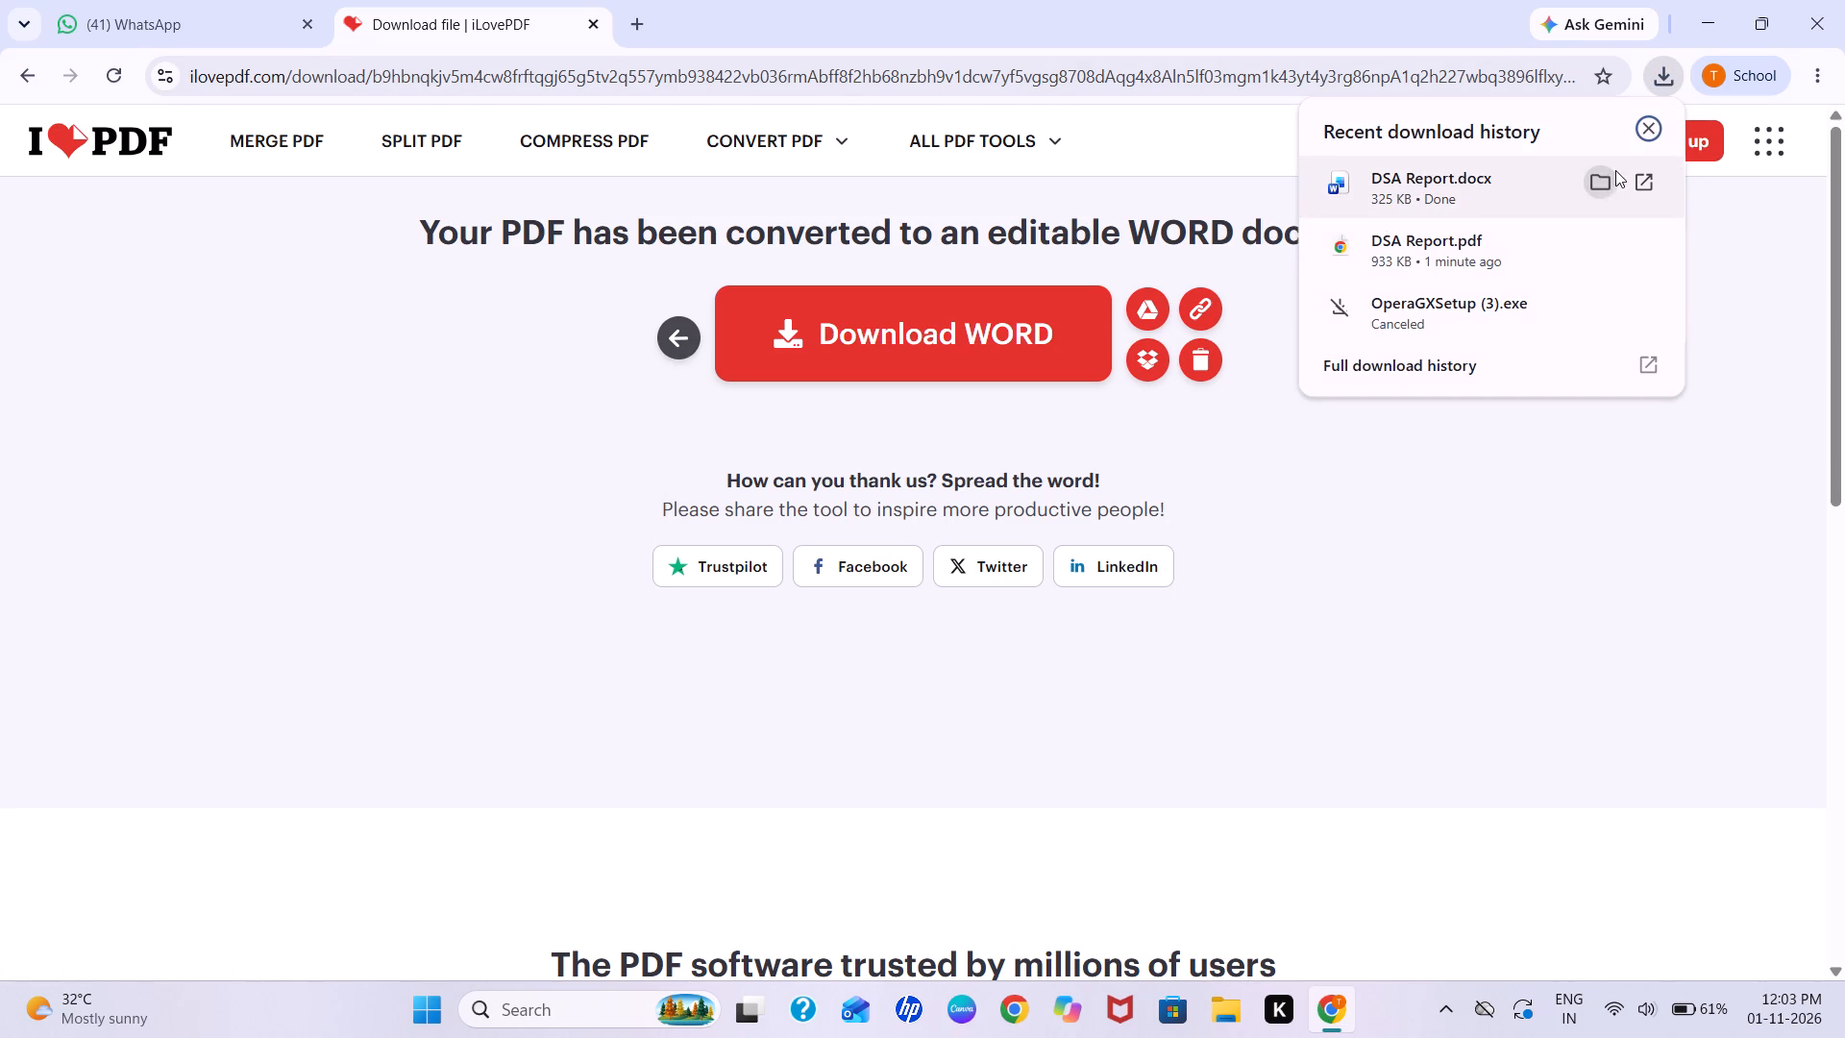
click(1604, 178)
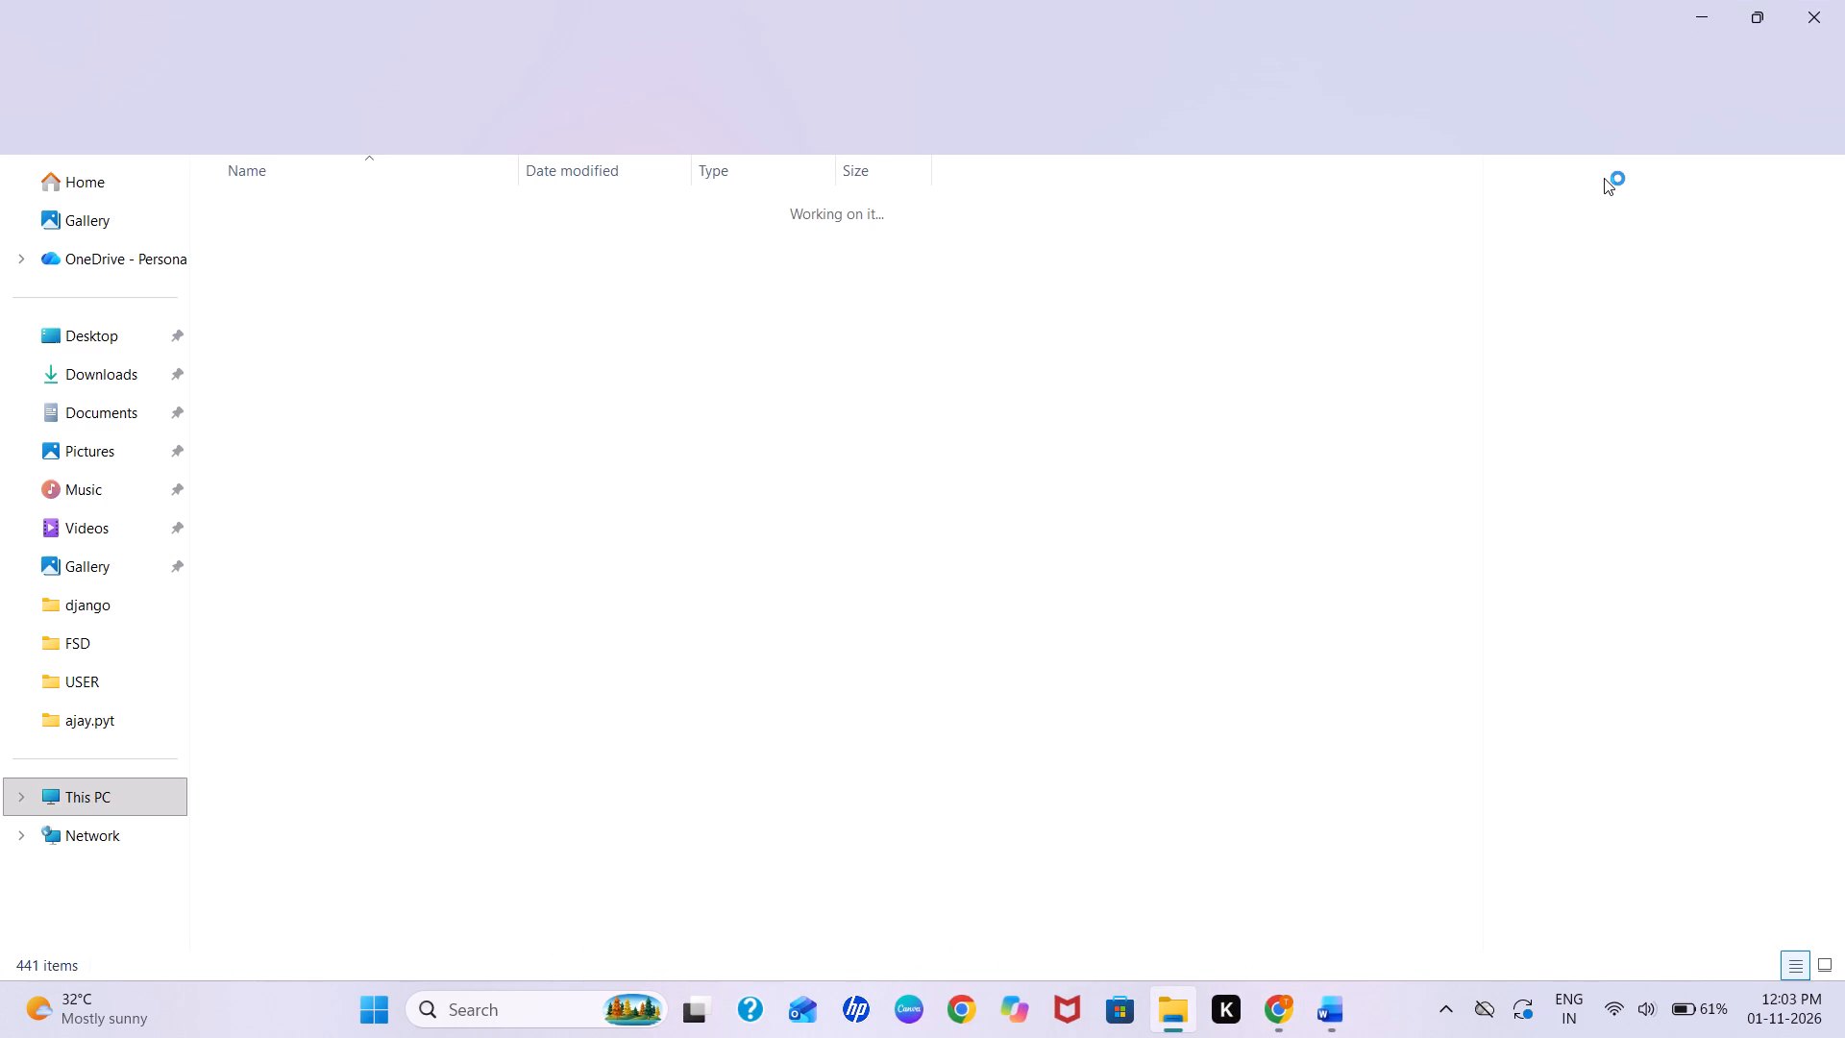
double_click(731, 239)
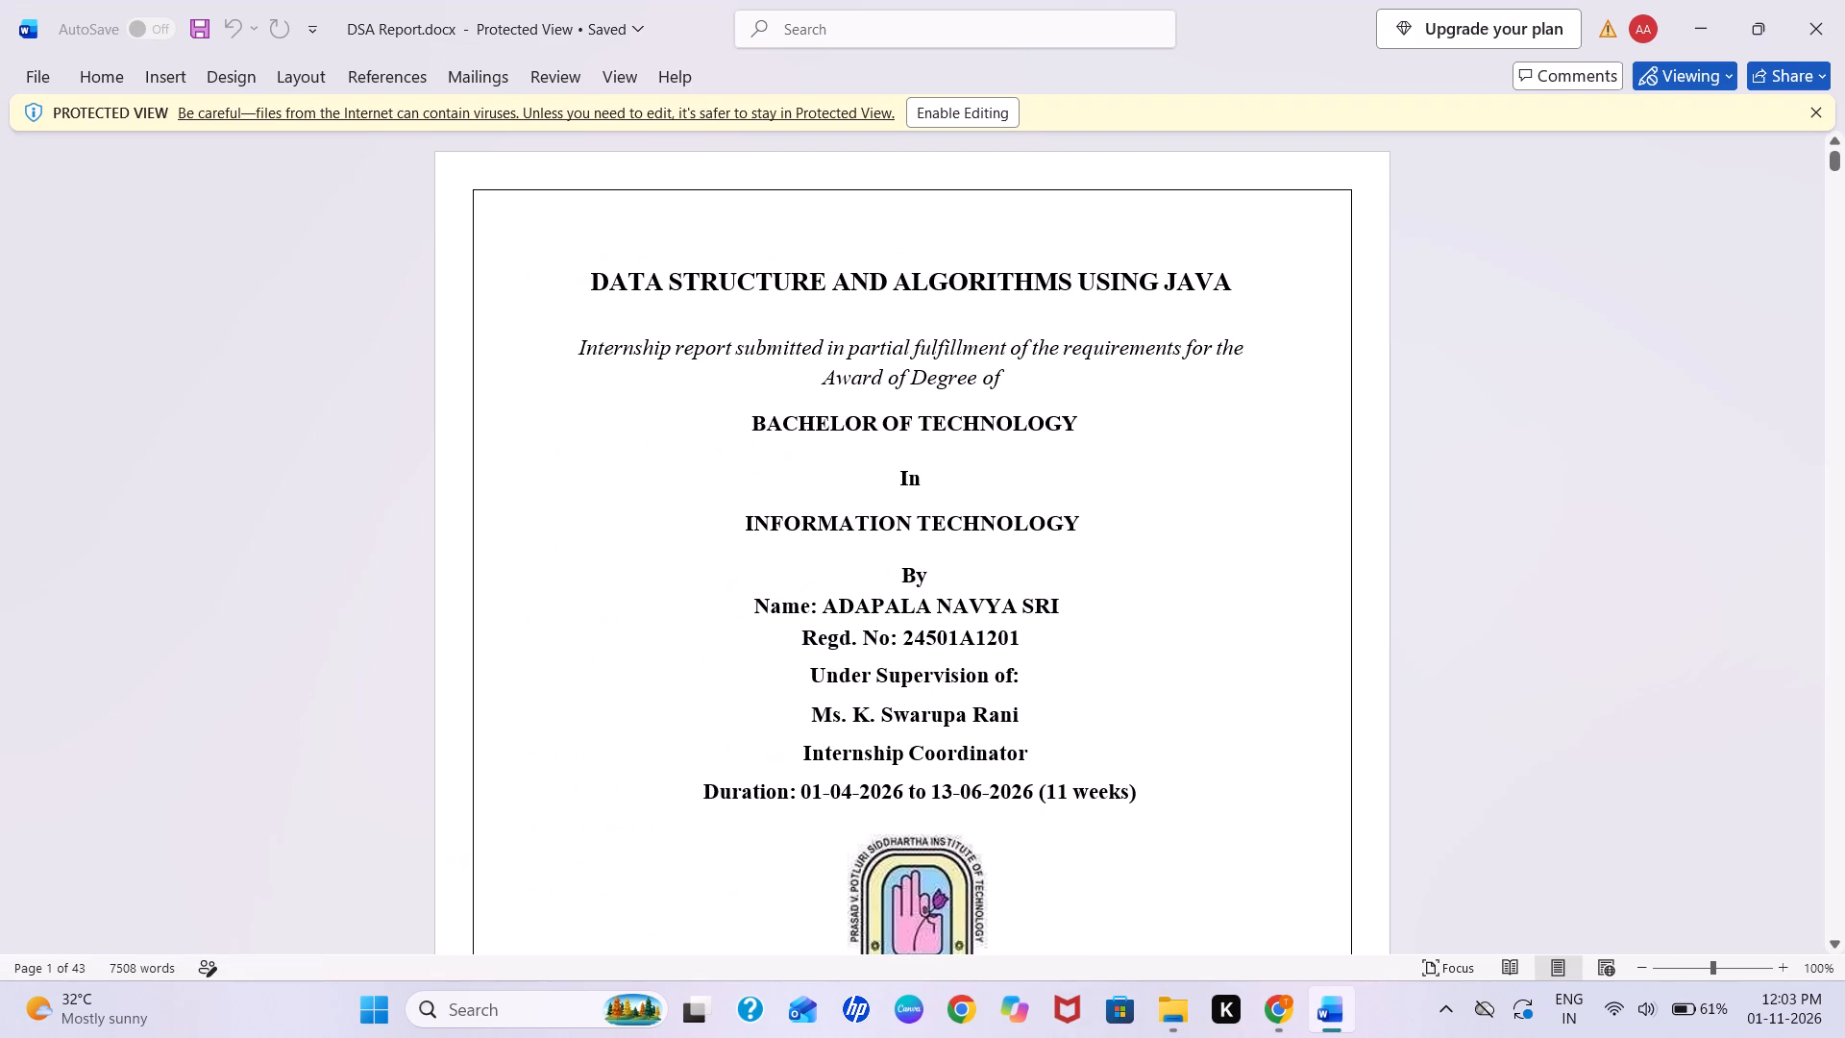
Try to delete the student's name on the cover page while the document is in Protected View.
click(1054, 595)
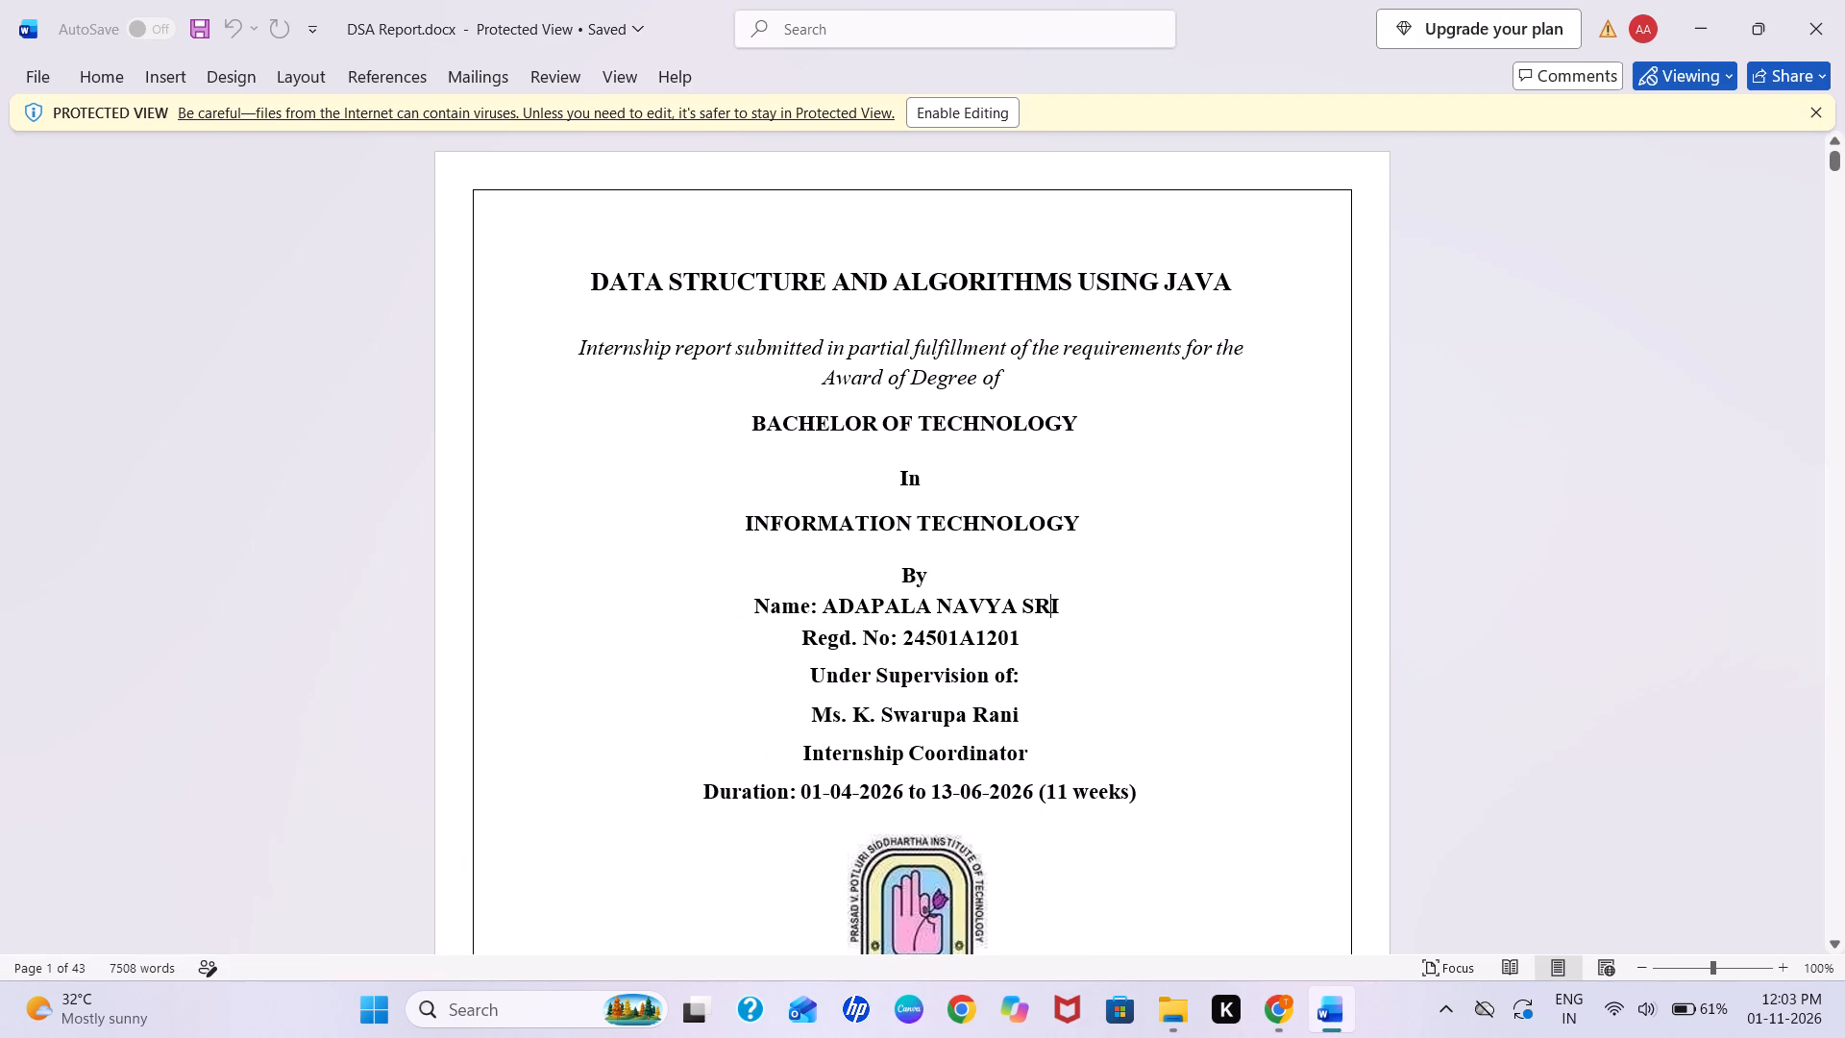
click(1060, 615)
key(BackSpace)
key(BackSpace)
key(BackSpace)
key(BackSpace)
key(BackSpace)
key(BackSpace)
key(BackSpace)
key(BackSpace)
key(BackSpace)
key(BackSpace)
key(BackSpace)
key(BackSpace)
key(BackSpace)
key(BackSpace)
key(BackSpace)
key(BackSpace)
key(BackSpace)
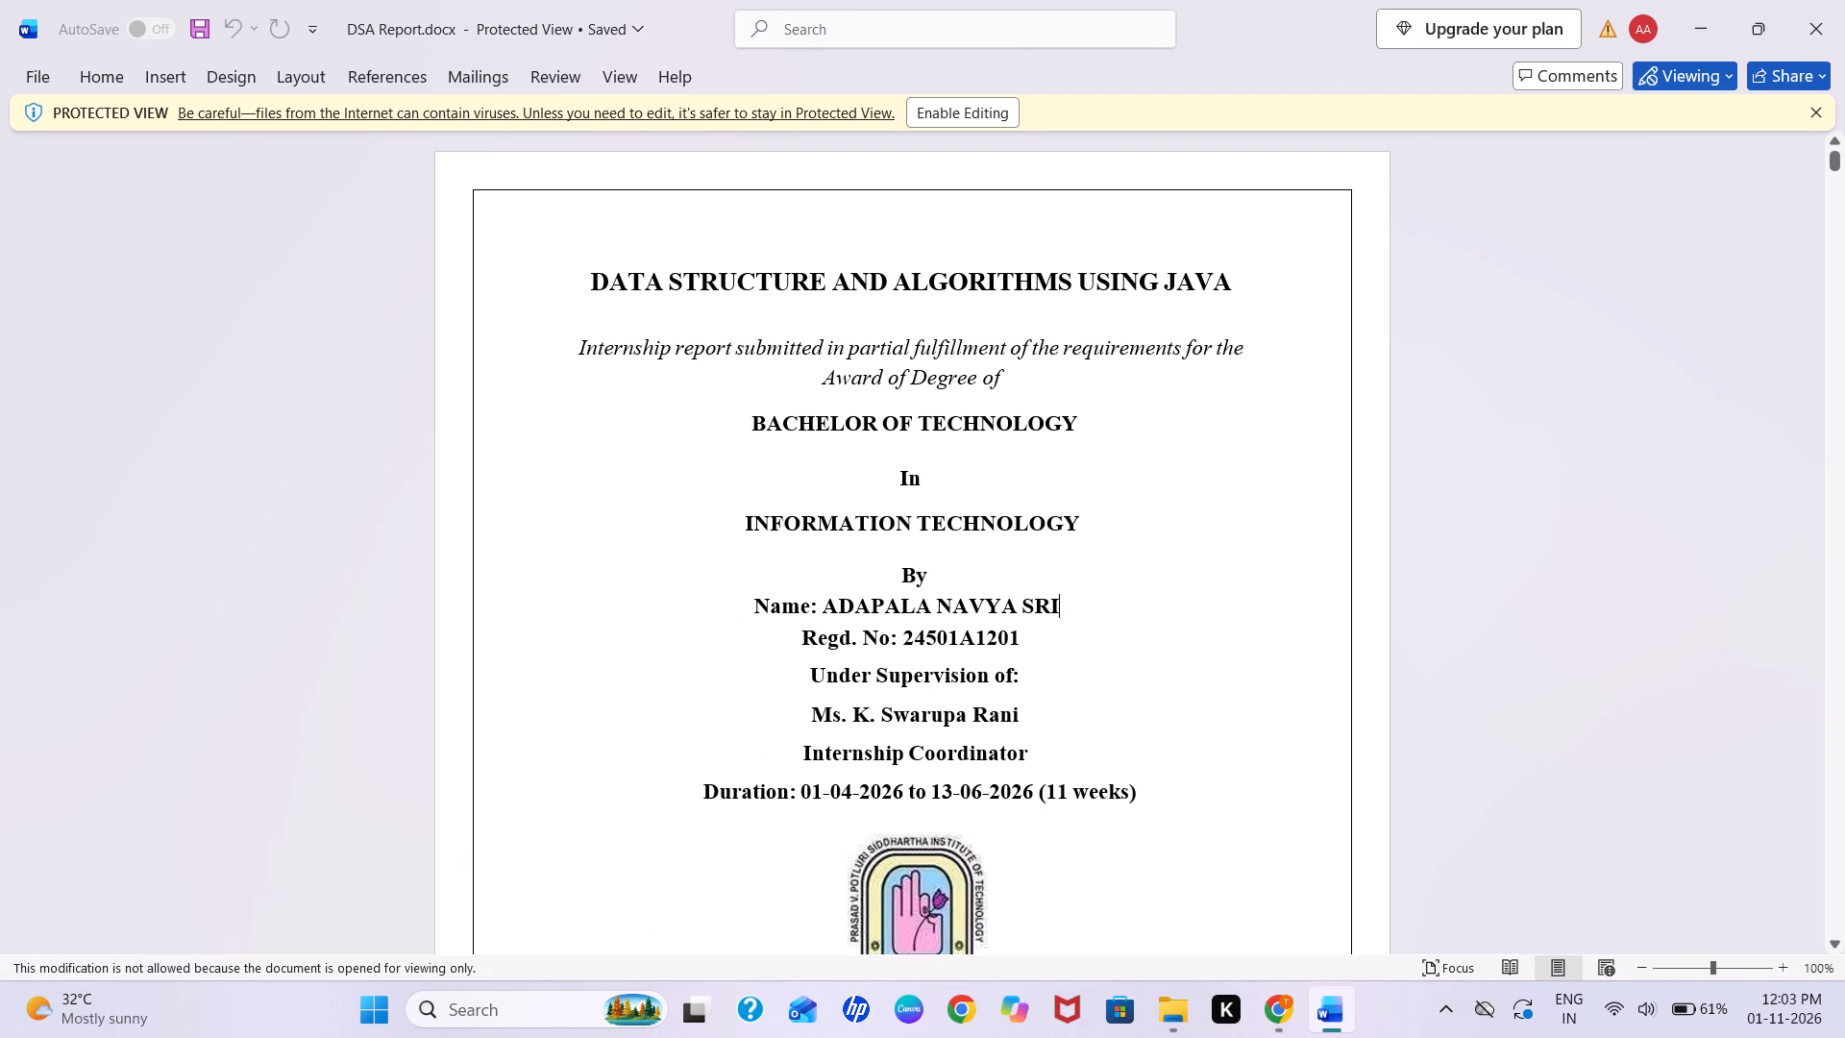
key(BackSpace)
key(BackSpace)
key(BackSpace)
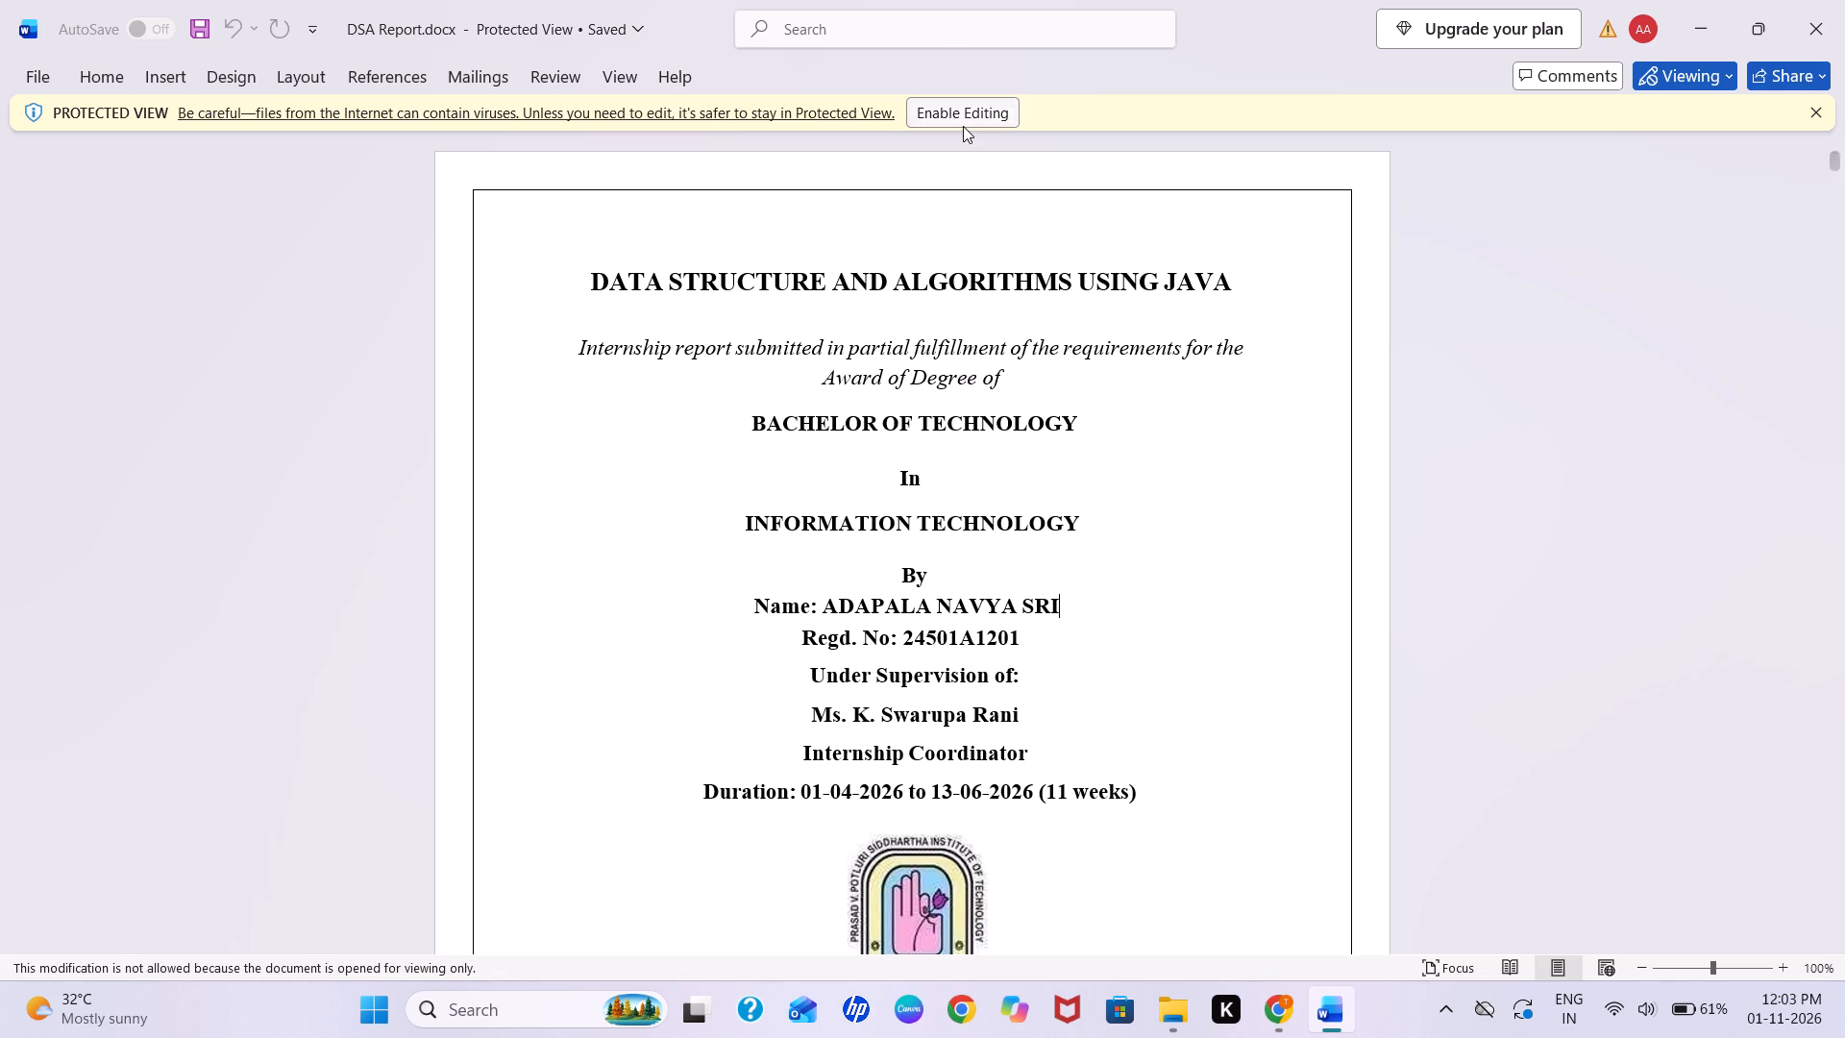
Enable editing and delete the student's name after "Name:" on the cover page, keeping "Regd. No" on its own line.
click(963, 126)
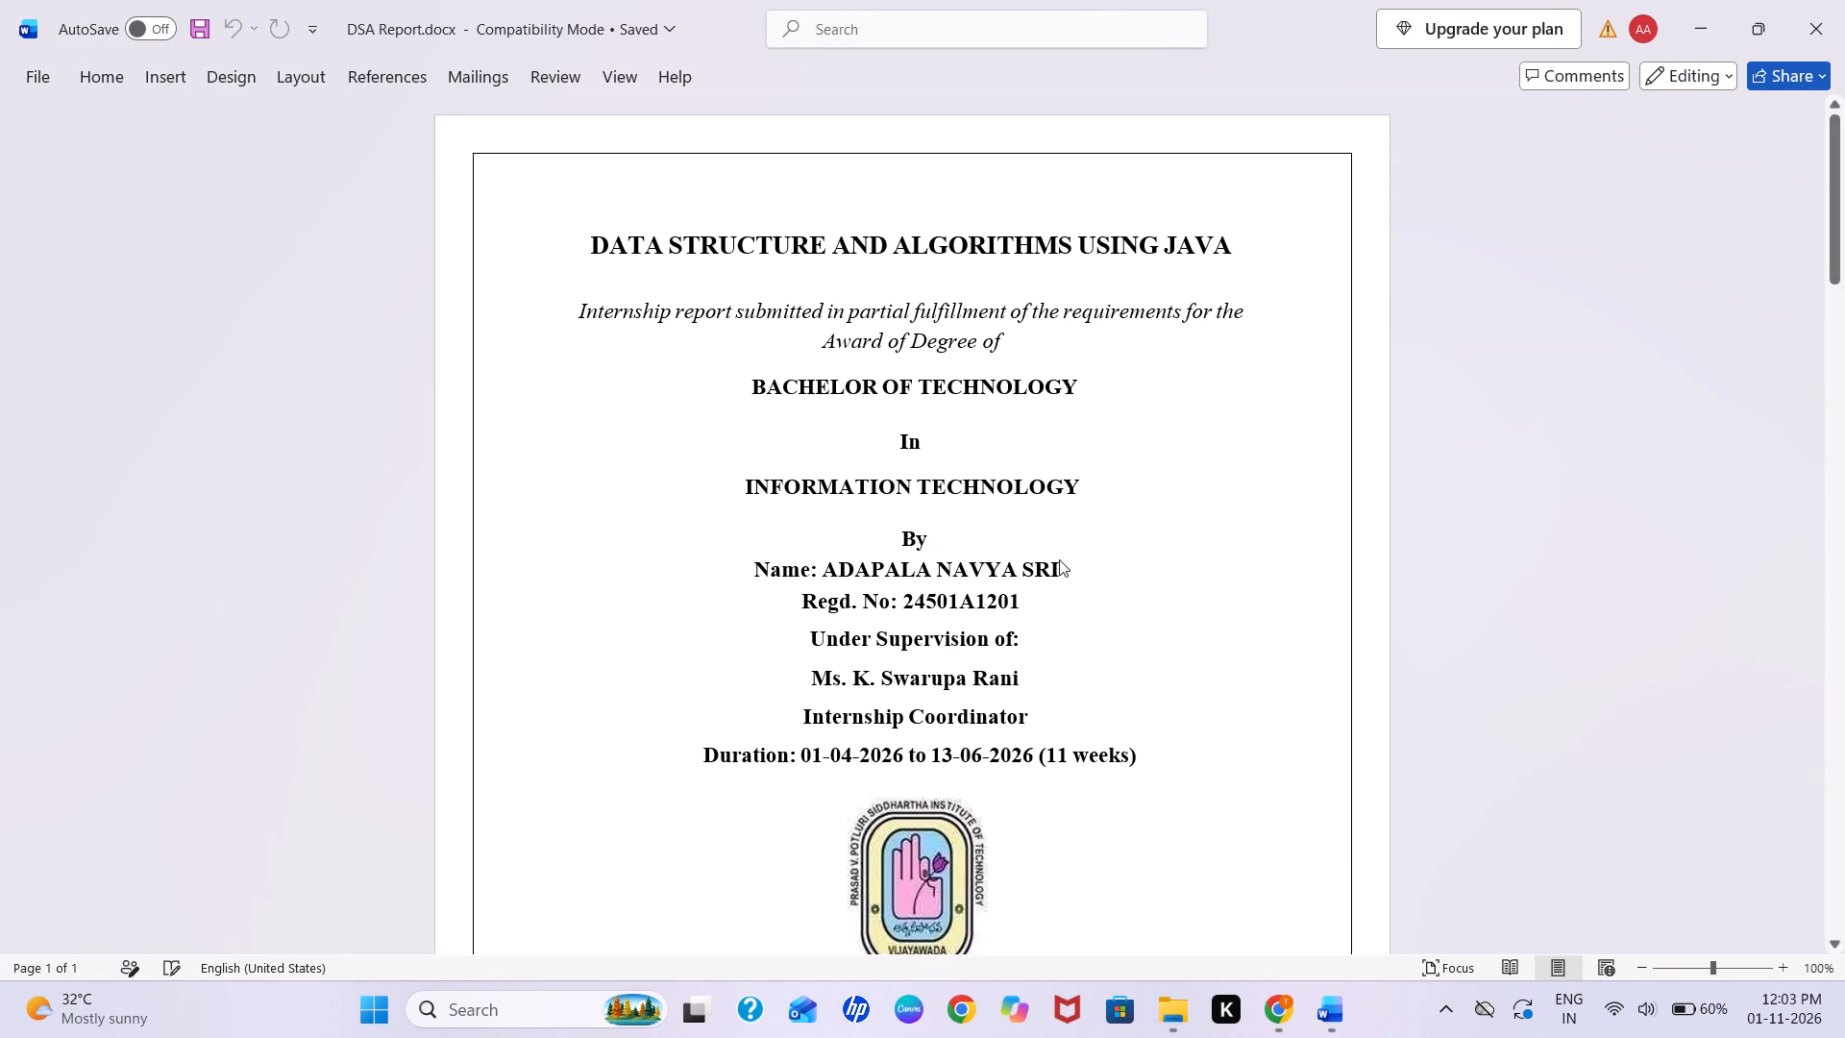
click(1059, 559)
key(BackSpace)
key(BackSpace)
key(BackSpace)
key(BackSpace)
key(BackSpace)
key(BackSpace)
key(BackSpace)
key(BackSpace)
key(BackSpace)
key(BackSpace)
key(BackSpace)
key(BackSpace)
key(BackSpace)
key(BackSpace)
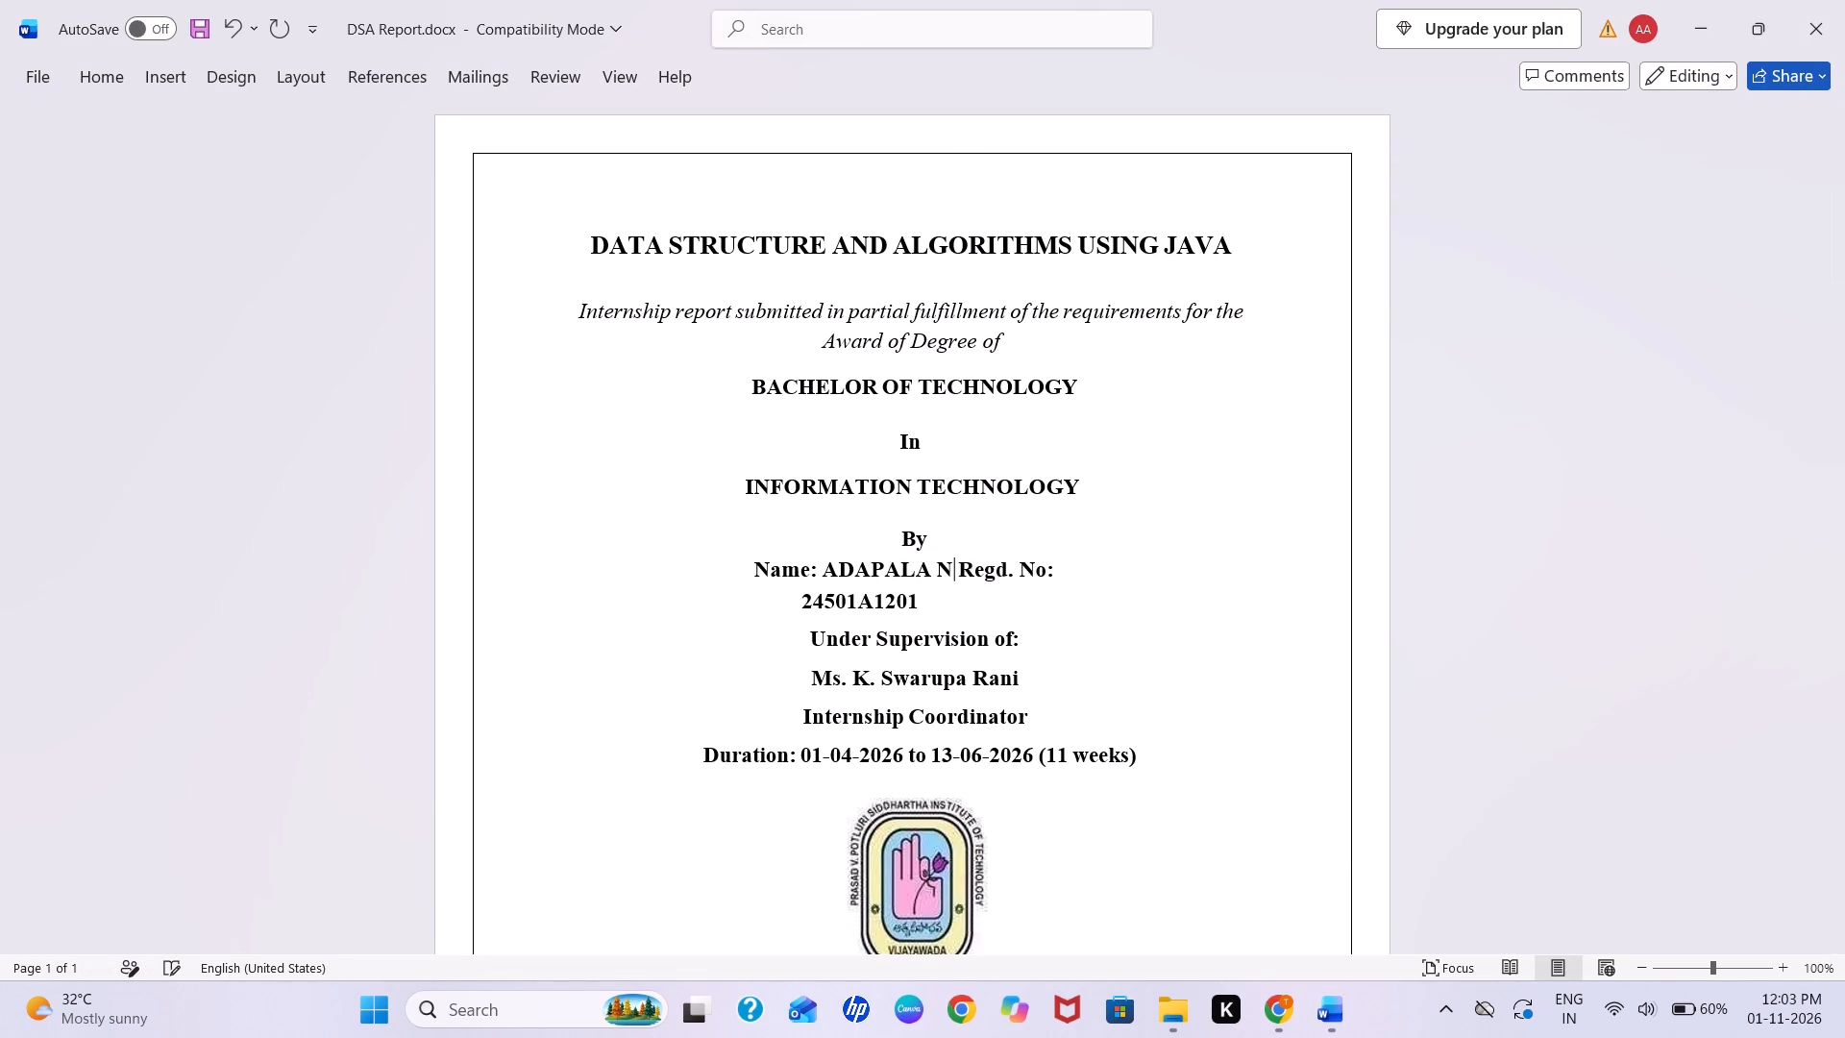
key(BackSpace)
key(BackSpace)
key(BackSpace)
key(BackSpace)
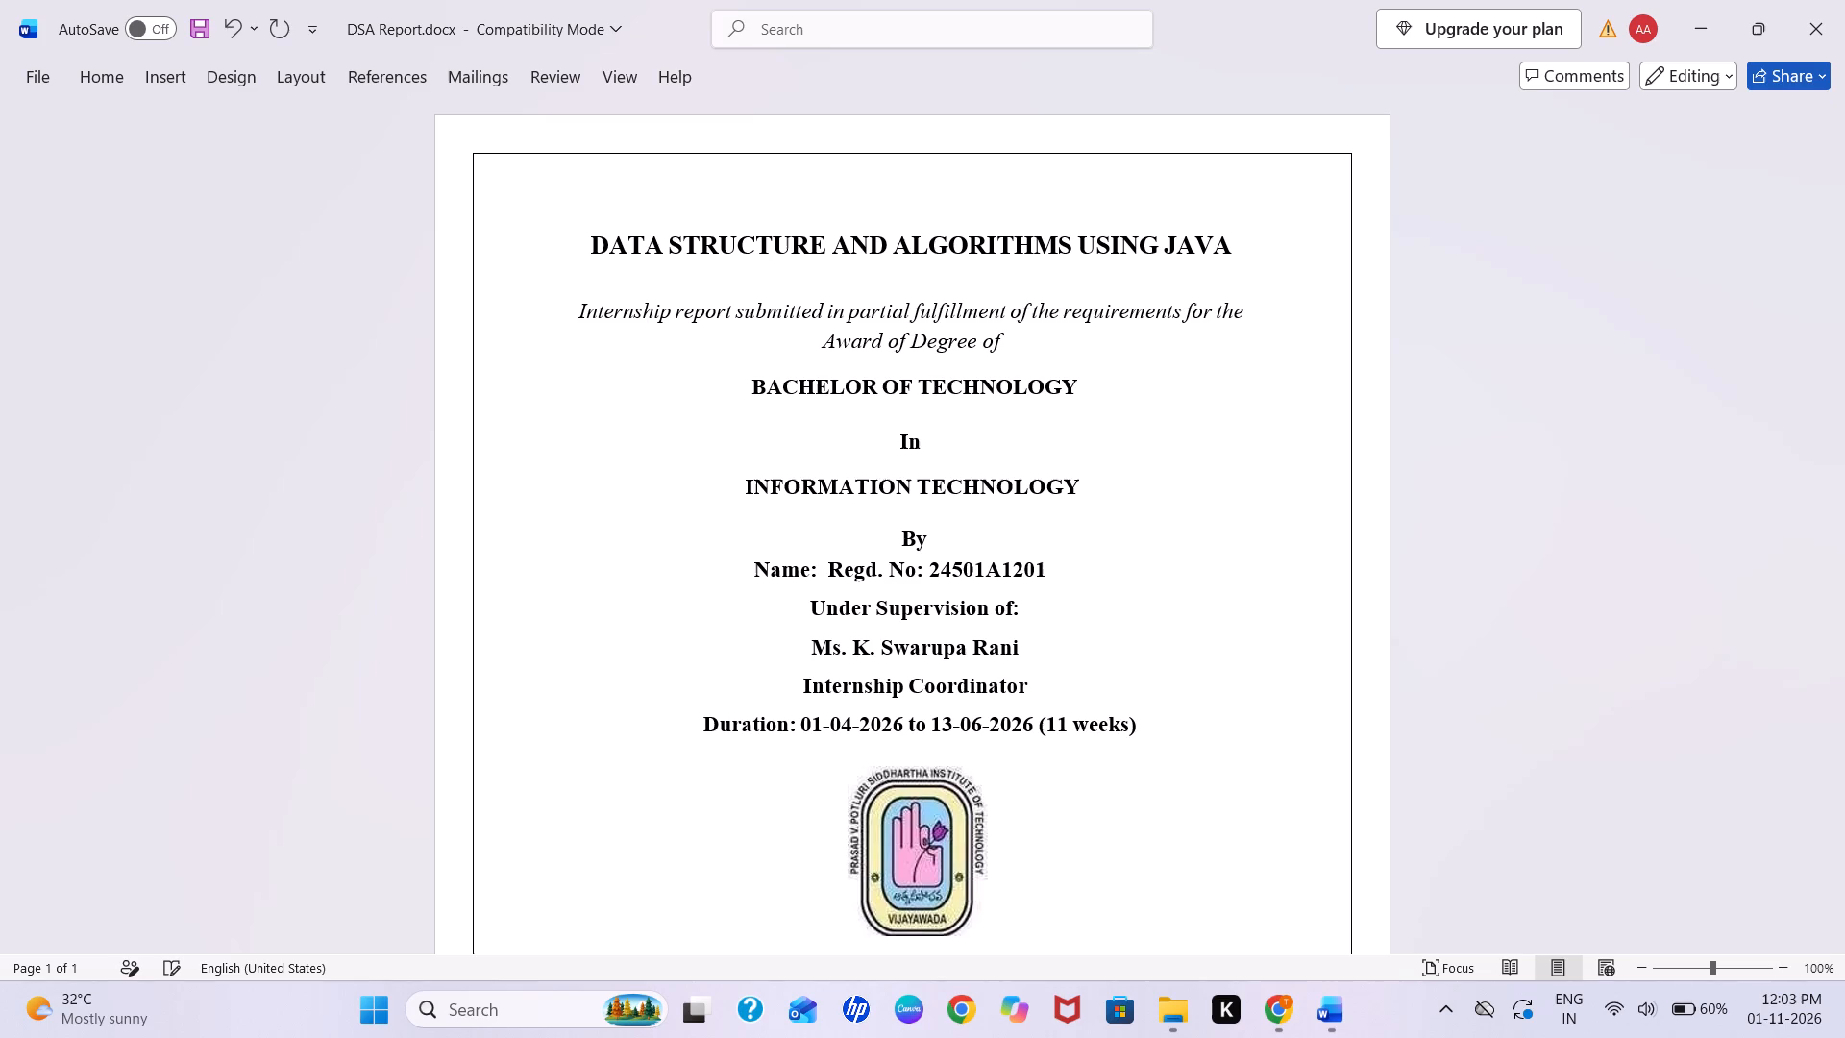
key(Return)
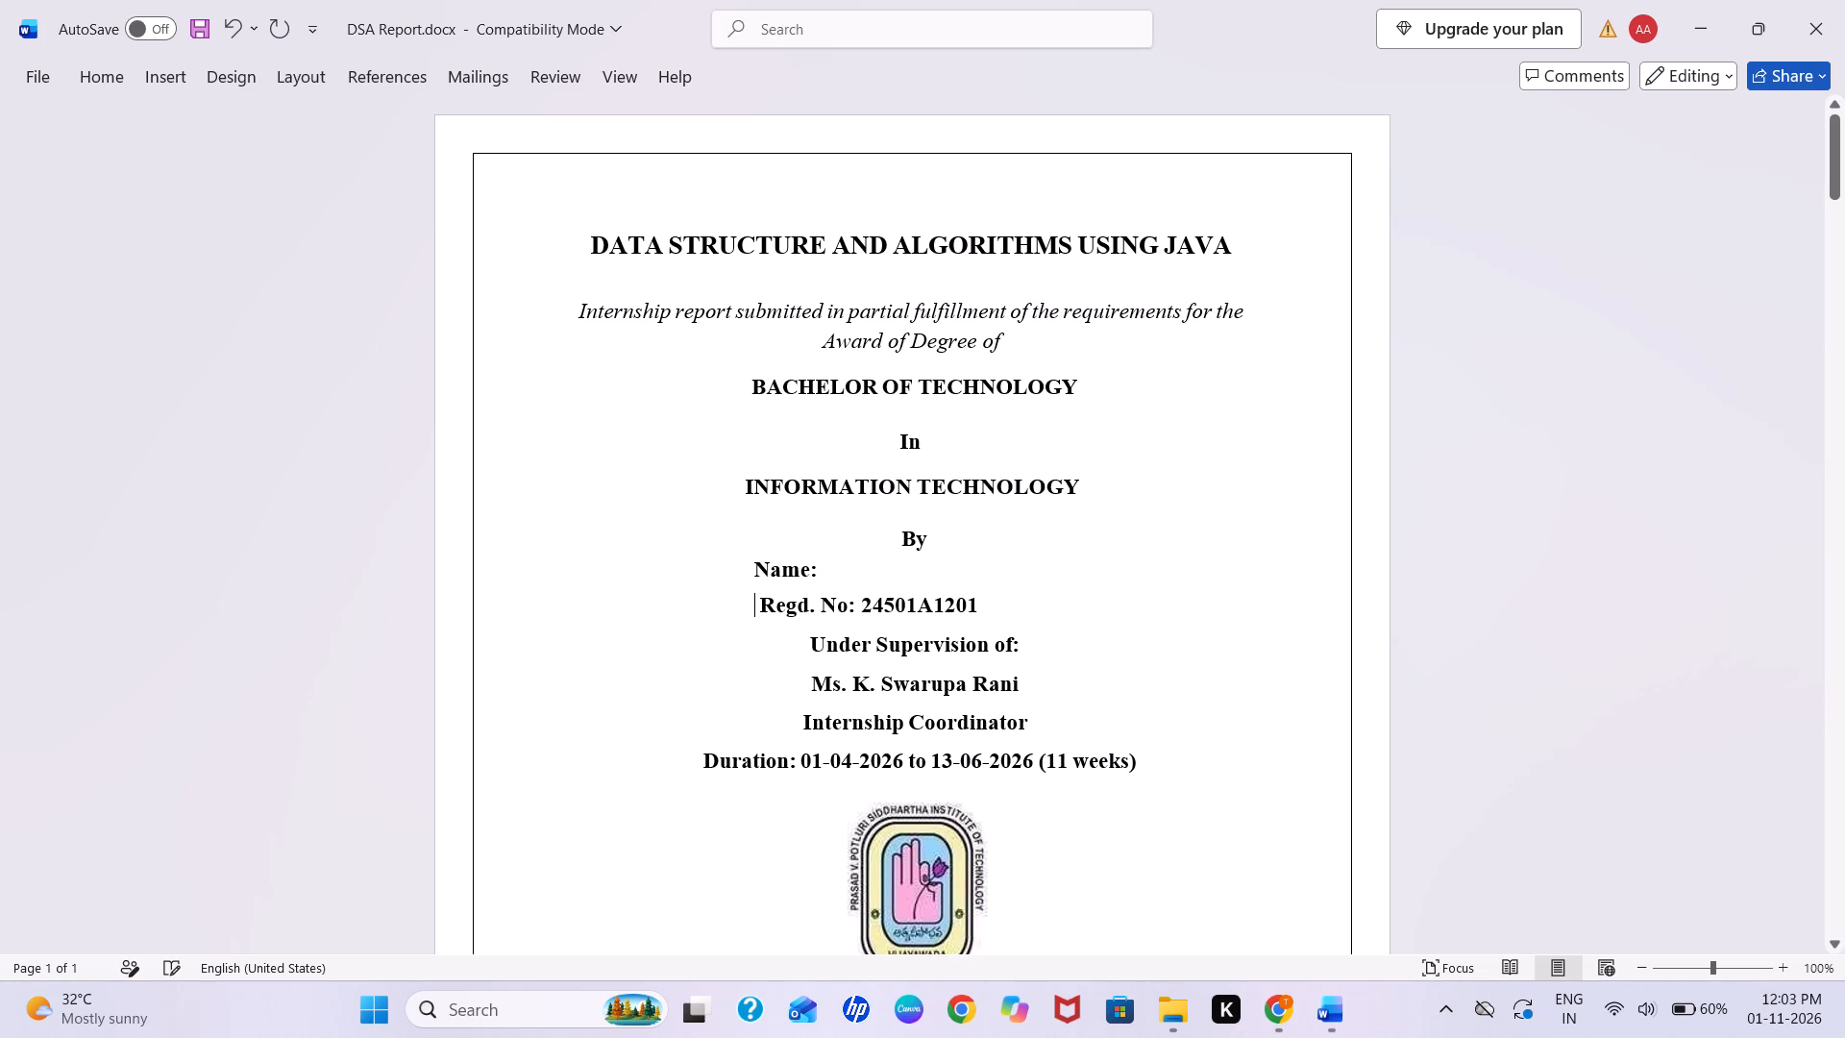
Enter the new student's full name in capitals after "Name:" on the cover page.
click(914, 570)
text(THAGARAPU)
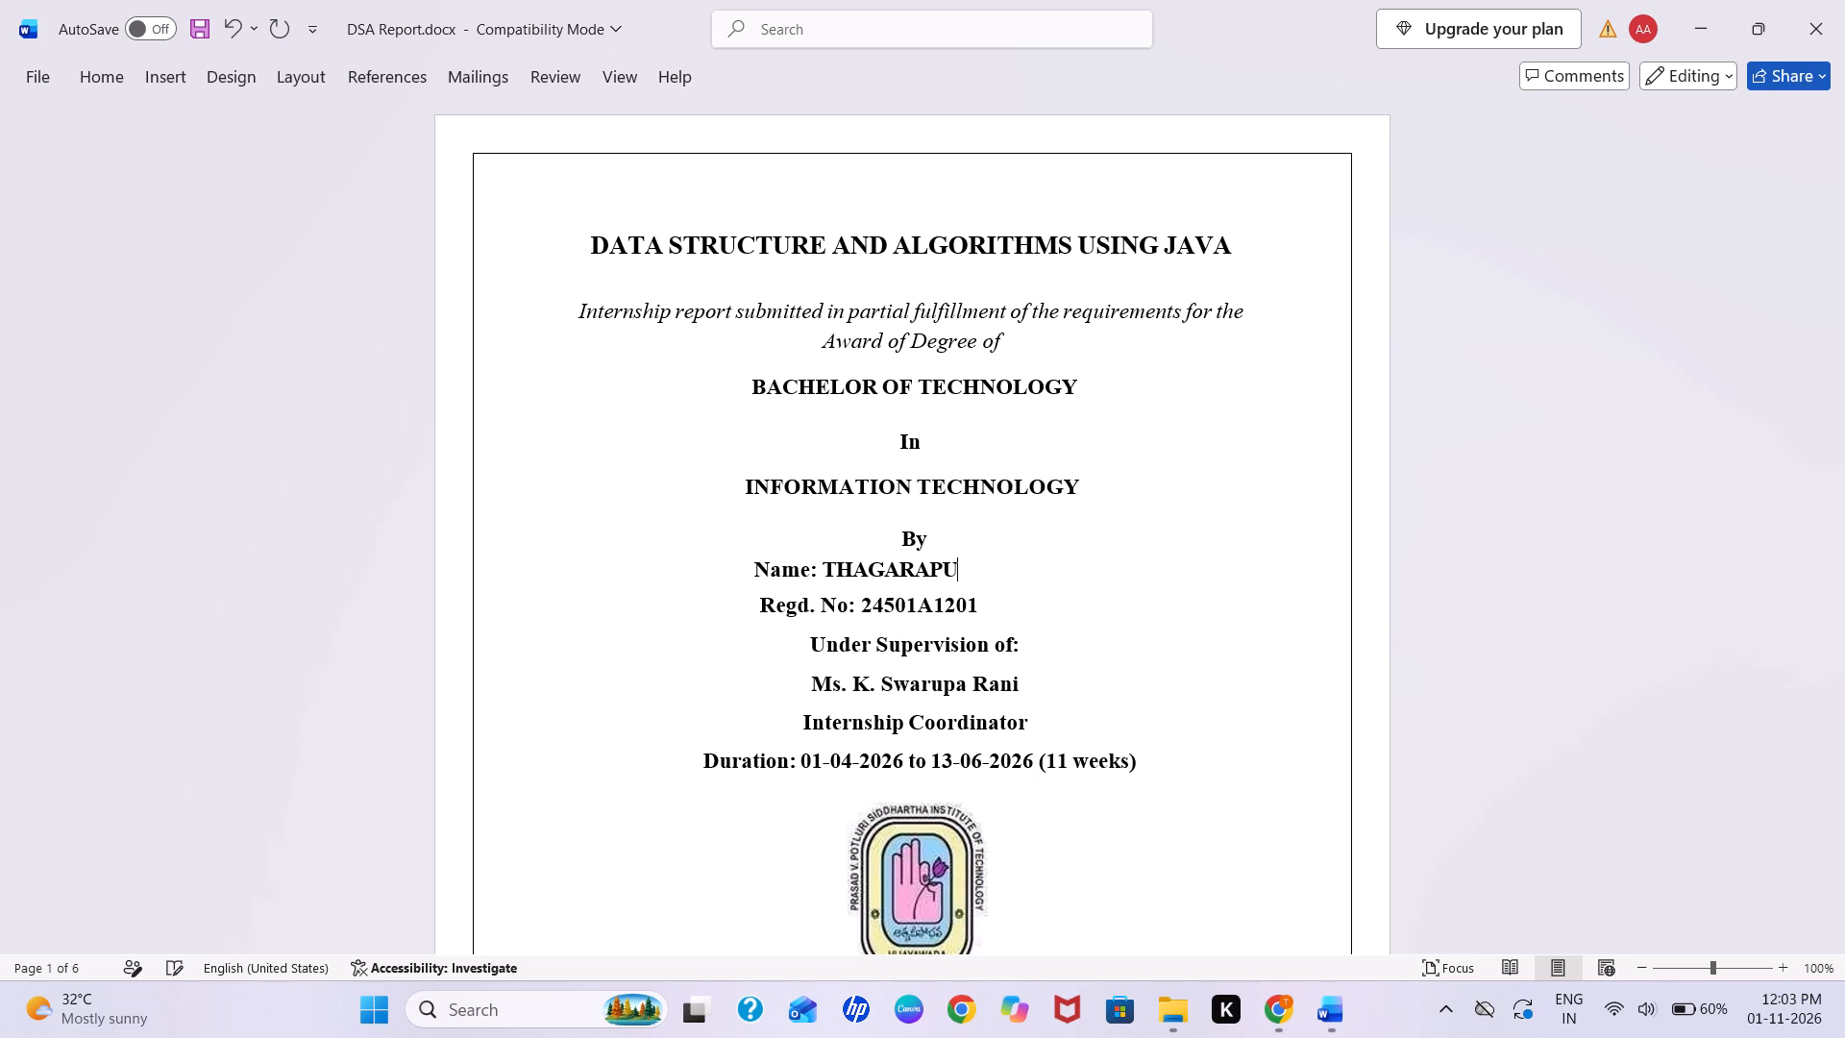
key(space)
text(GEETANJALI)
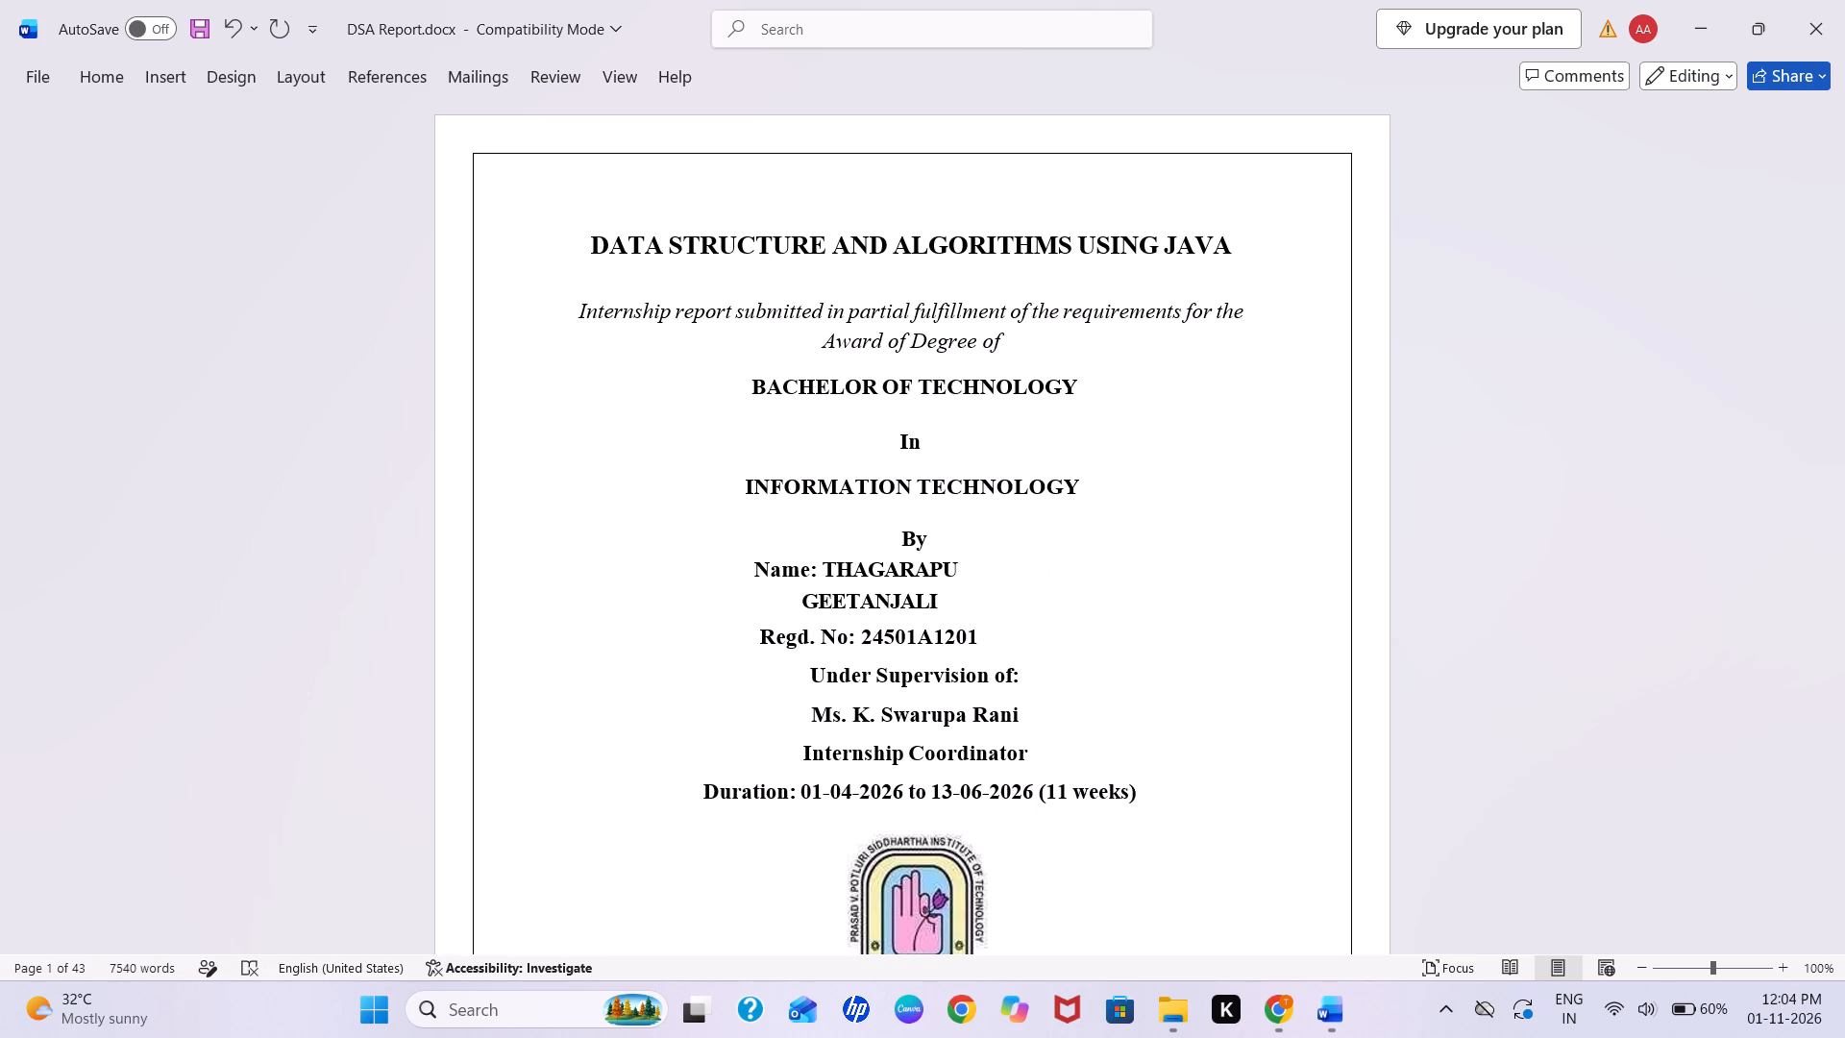
Remove the space after "Name:" and retain a single space between the two parts of the student's name.
click(796, 604)
key(BackSpace)
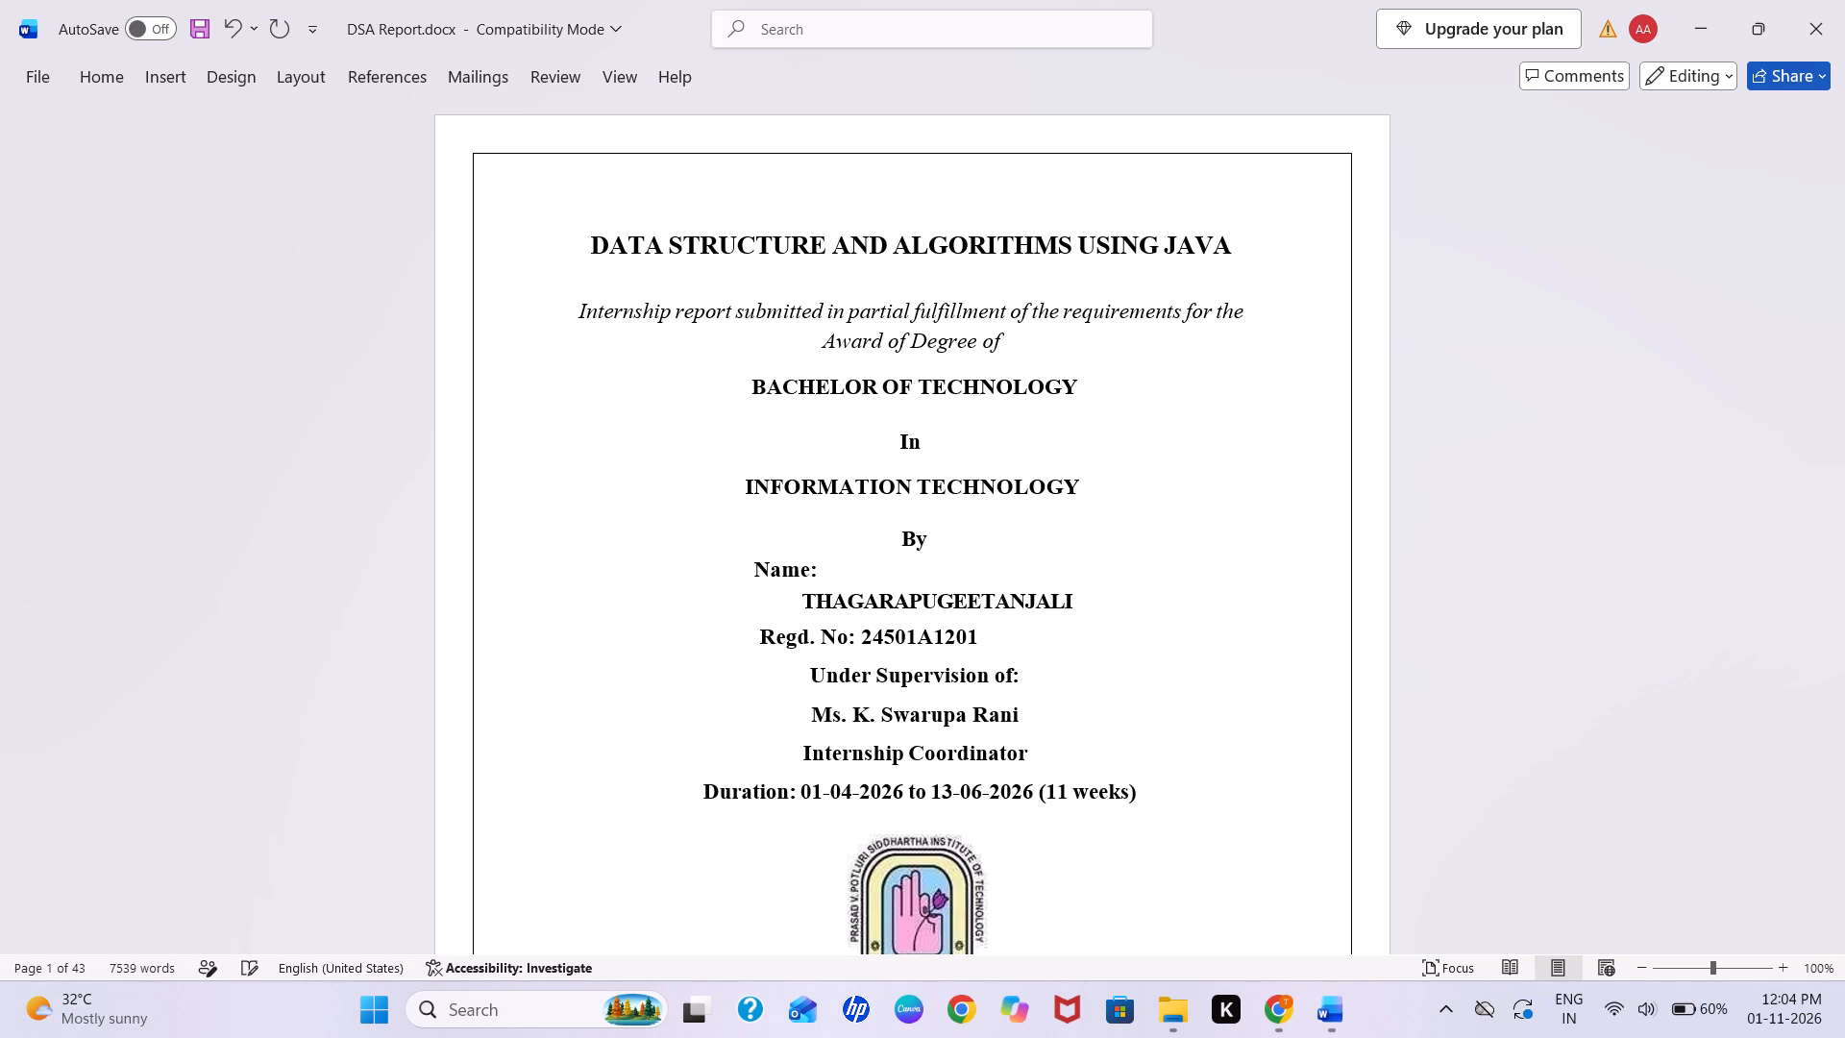
click(802, 604)
key(BackSpace)
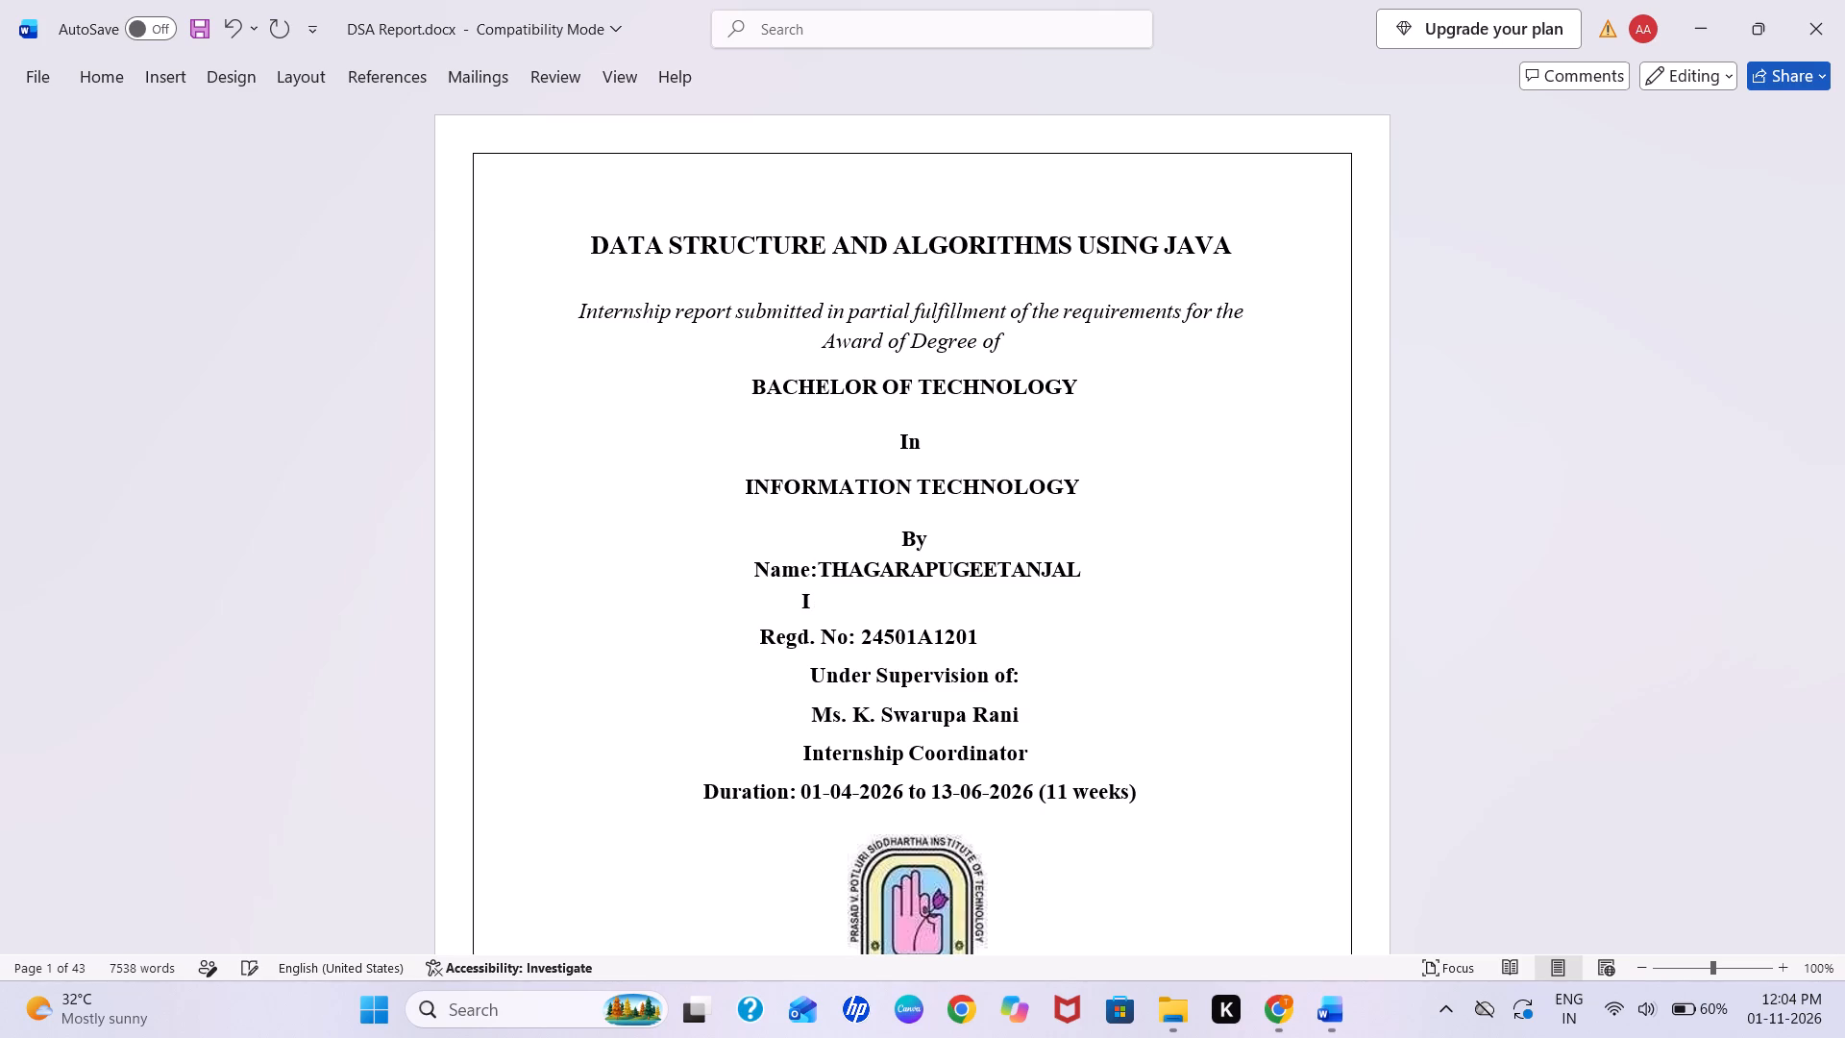
click(958, 569)
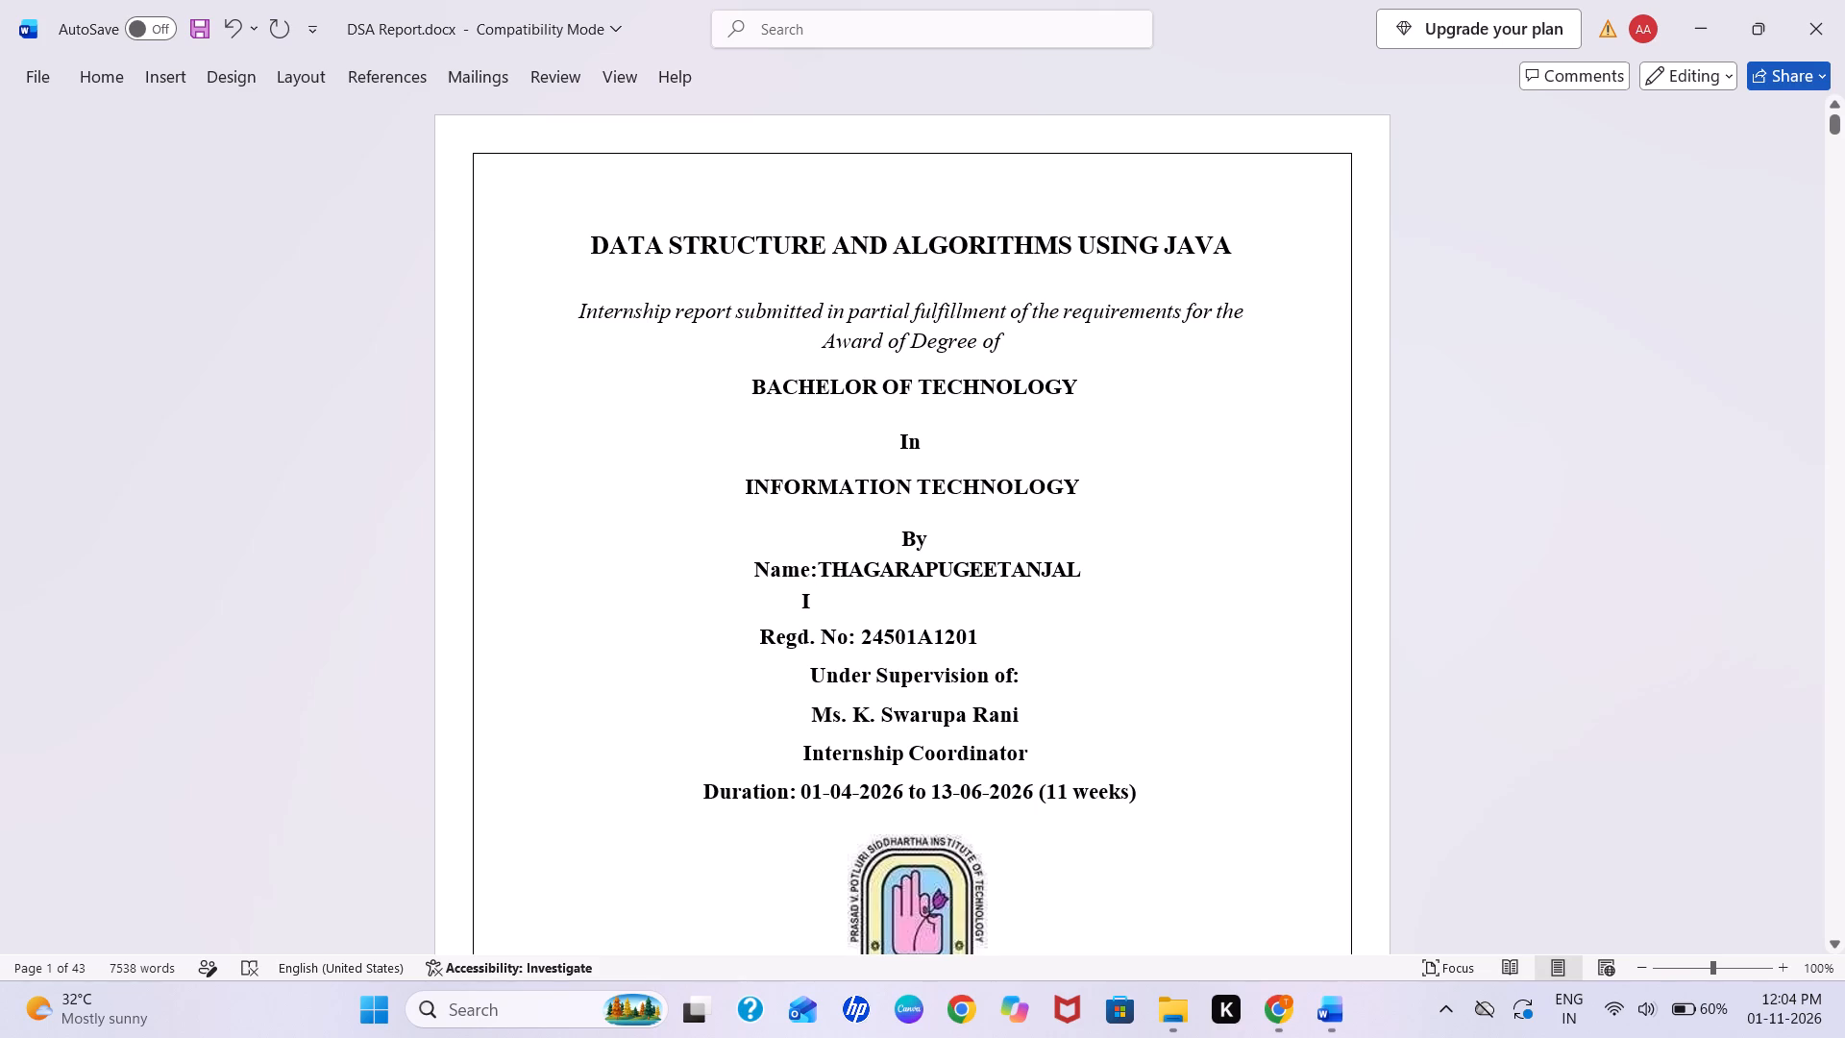
click(958, 569)
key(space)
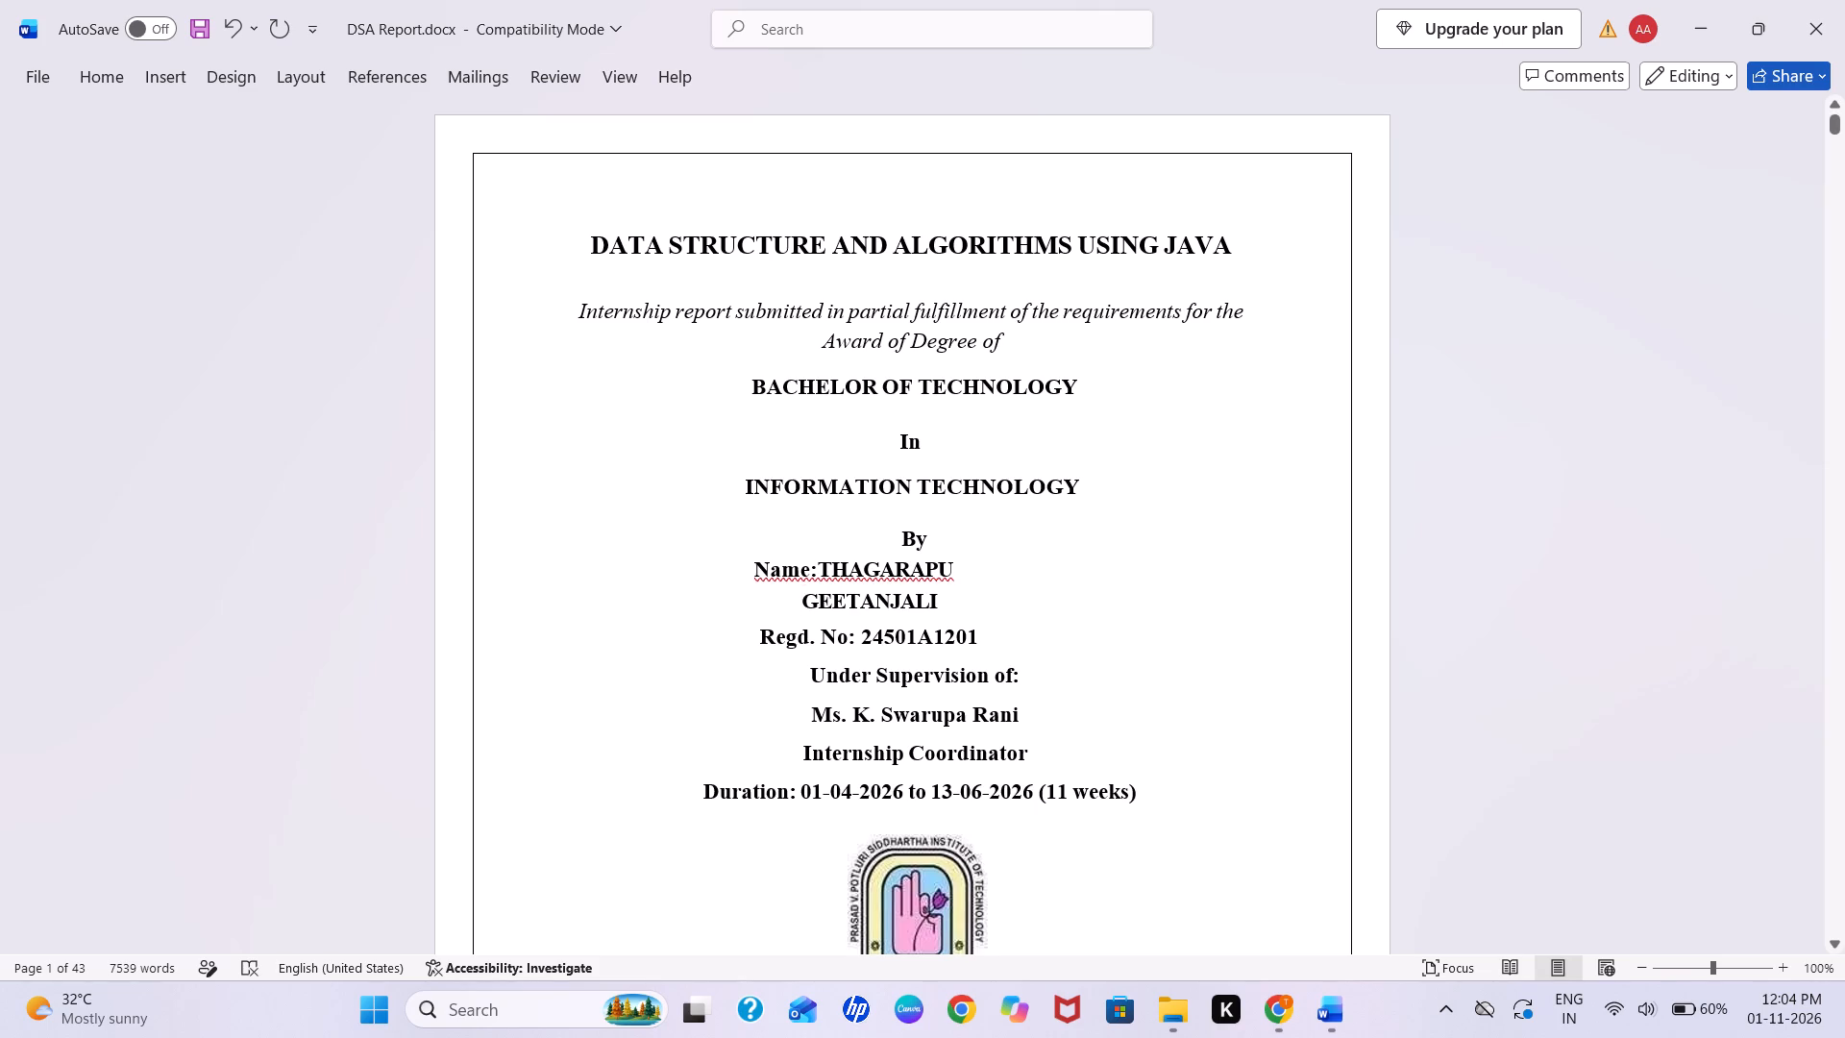
Merge the Name line into the "By" line and split it back onto its own line directly beneath "By".
click(751, 572)
key(BackSpace)
key(BackSpace)
key(BackSpace)
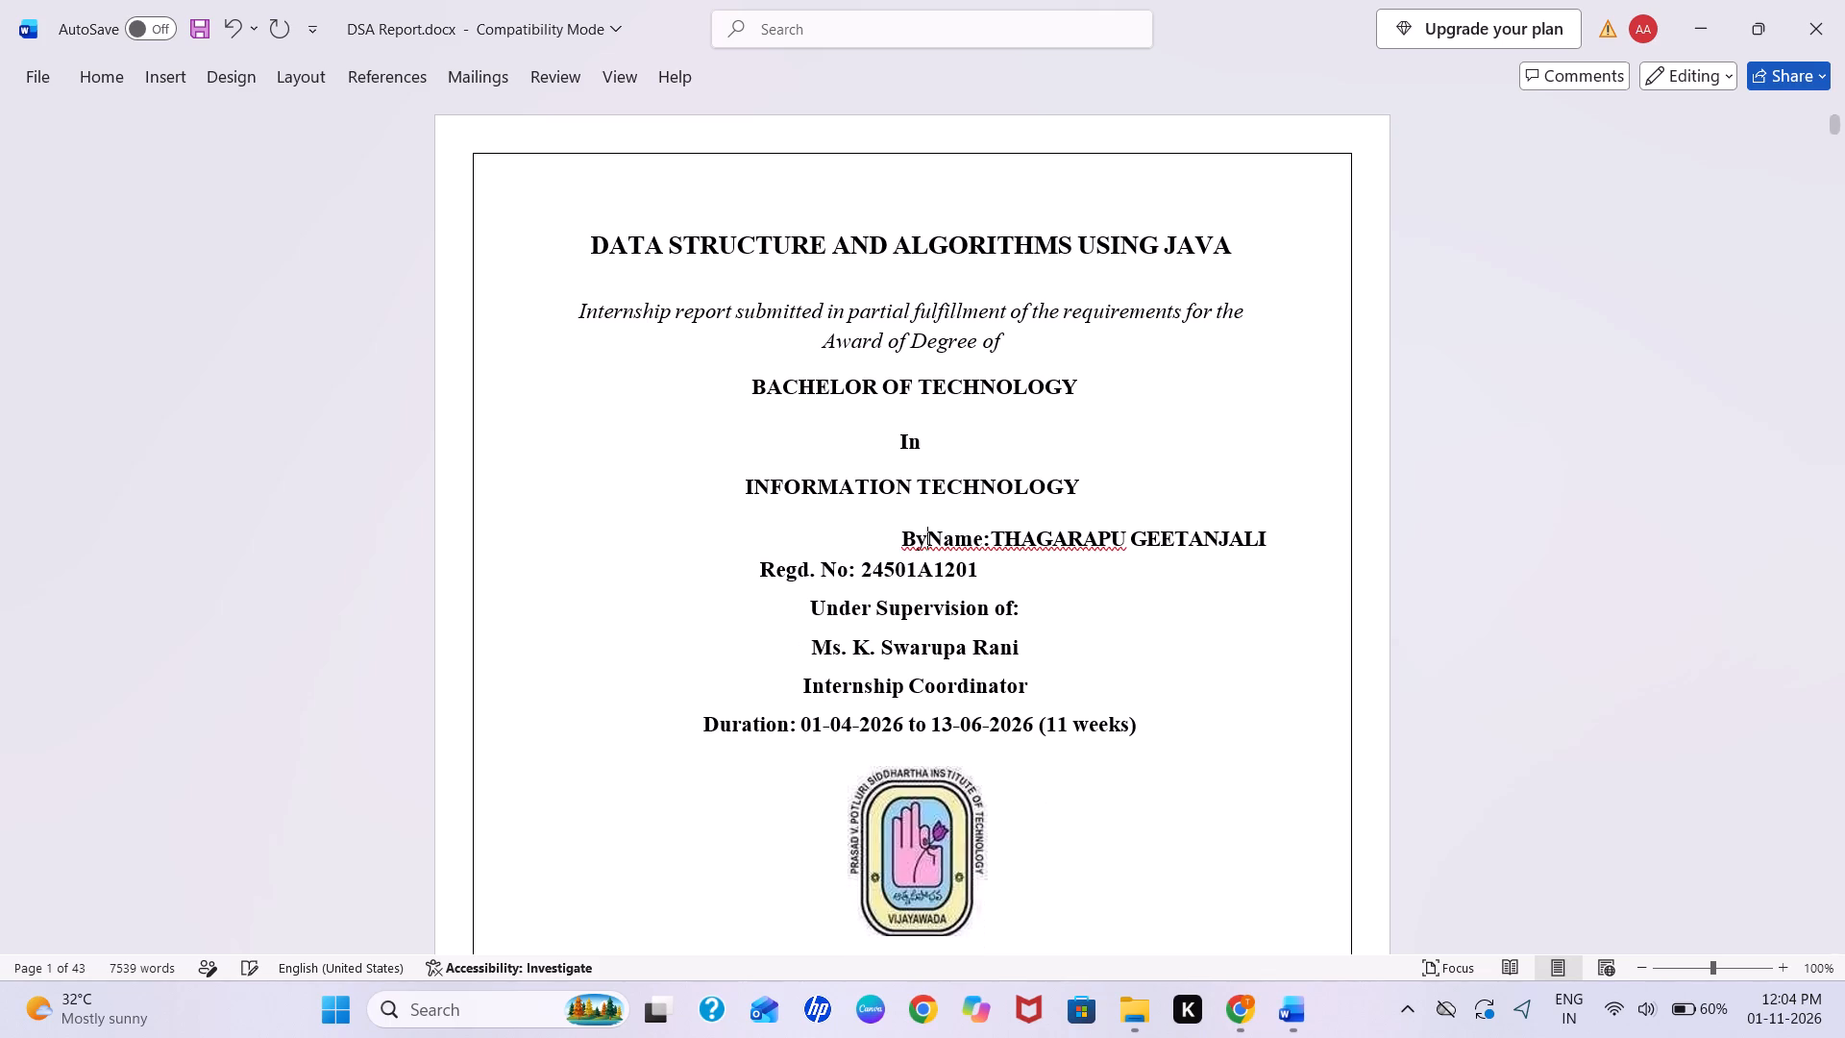
key(Return)
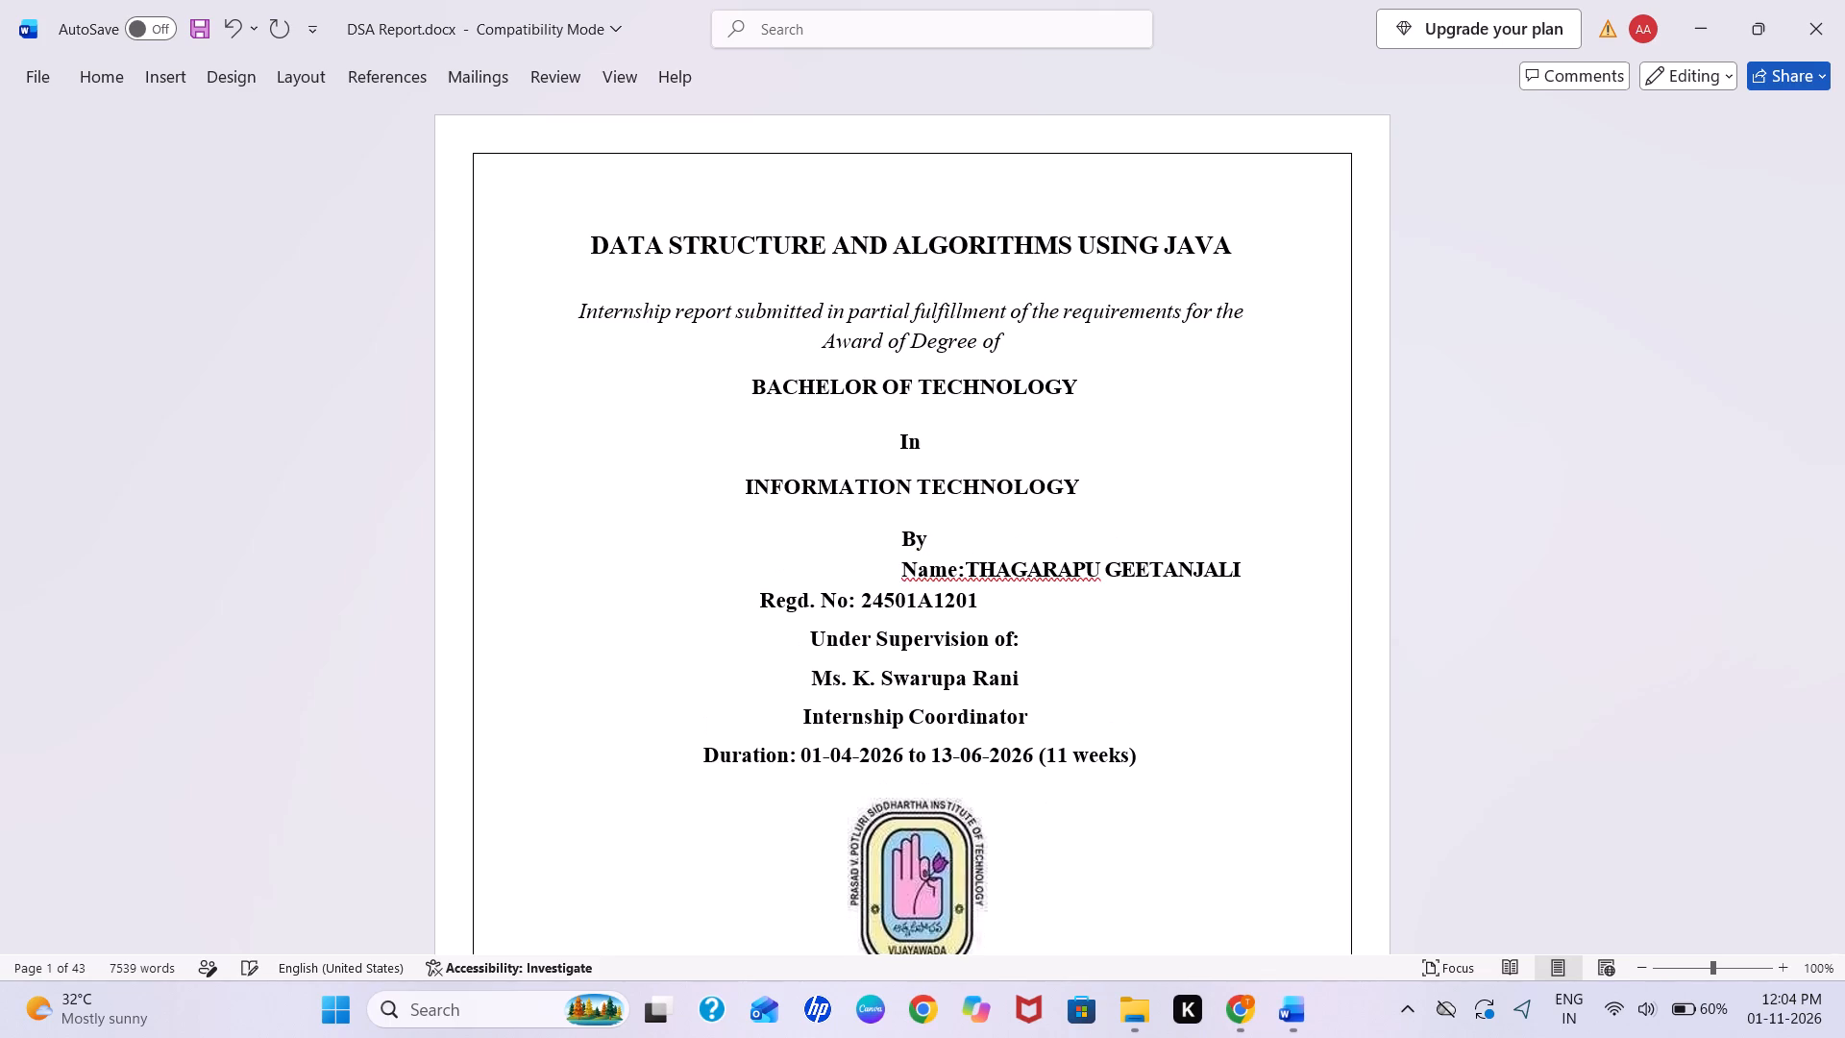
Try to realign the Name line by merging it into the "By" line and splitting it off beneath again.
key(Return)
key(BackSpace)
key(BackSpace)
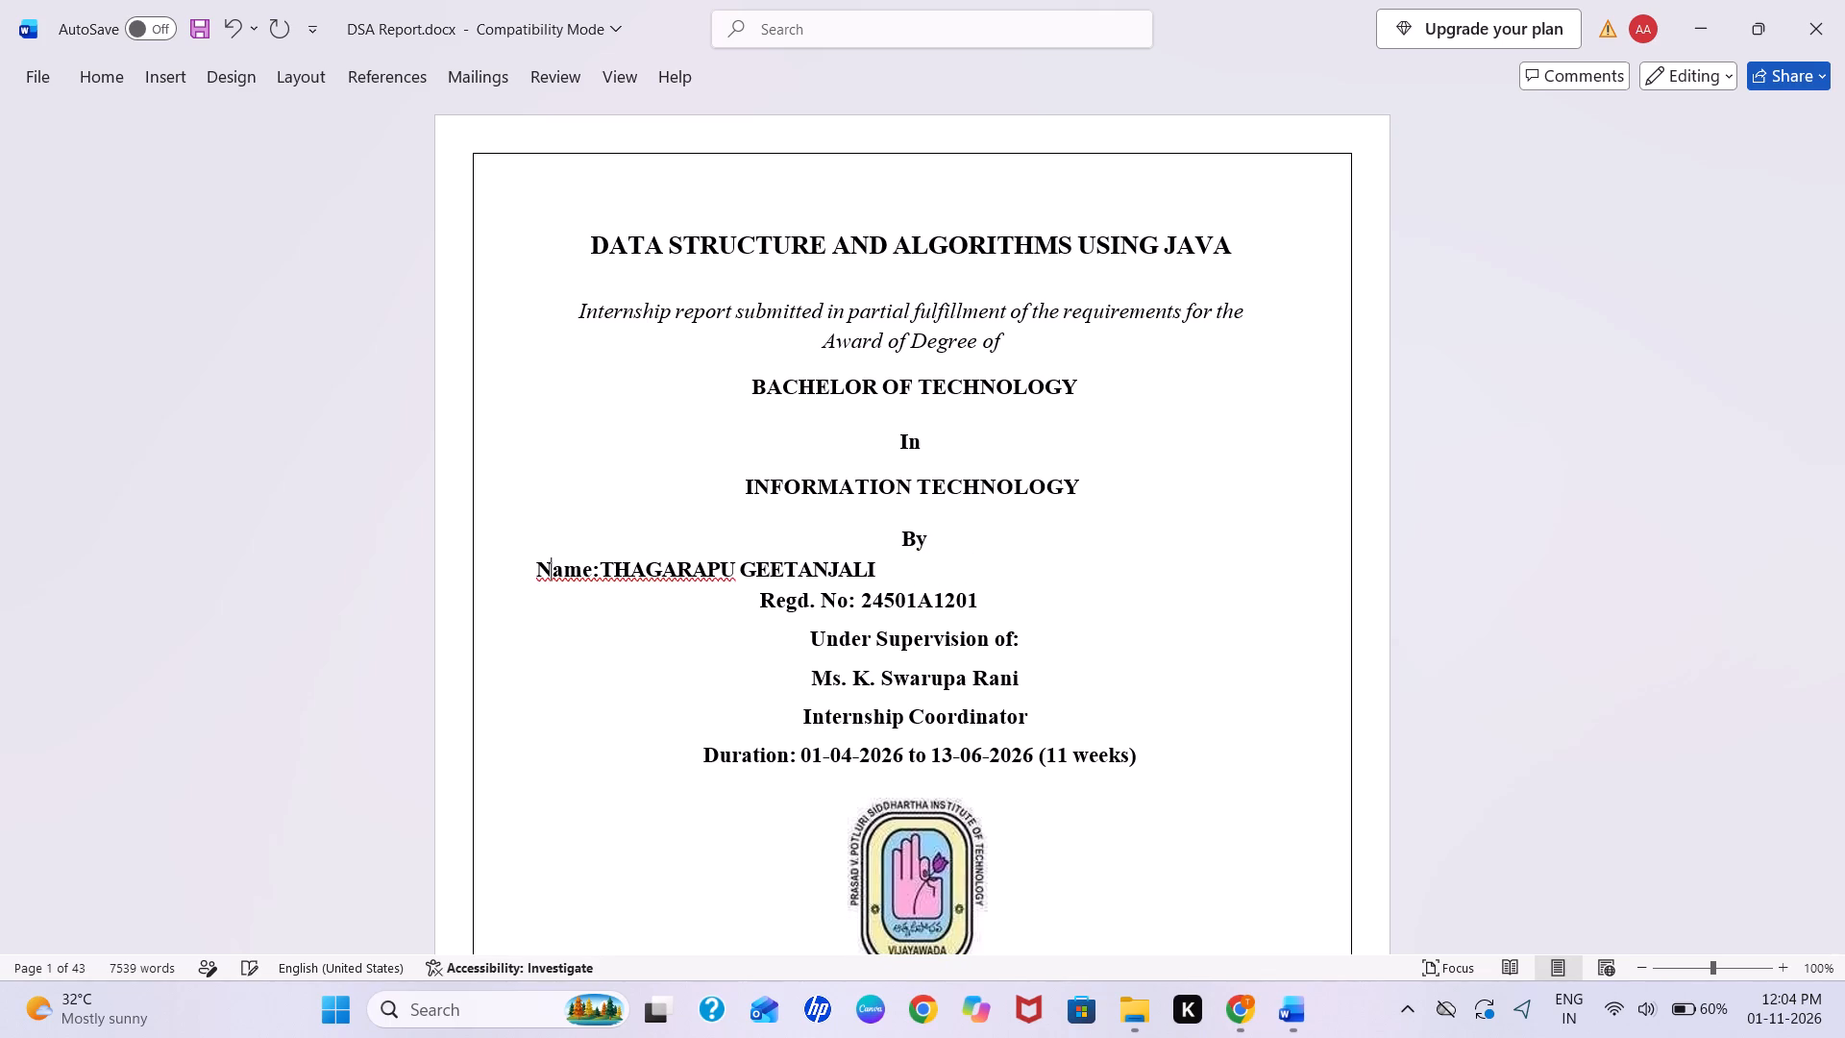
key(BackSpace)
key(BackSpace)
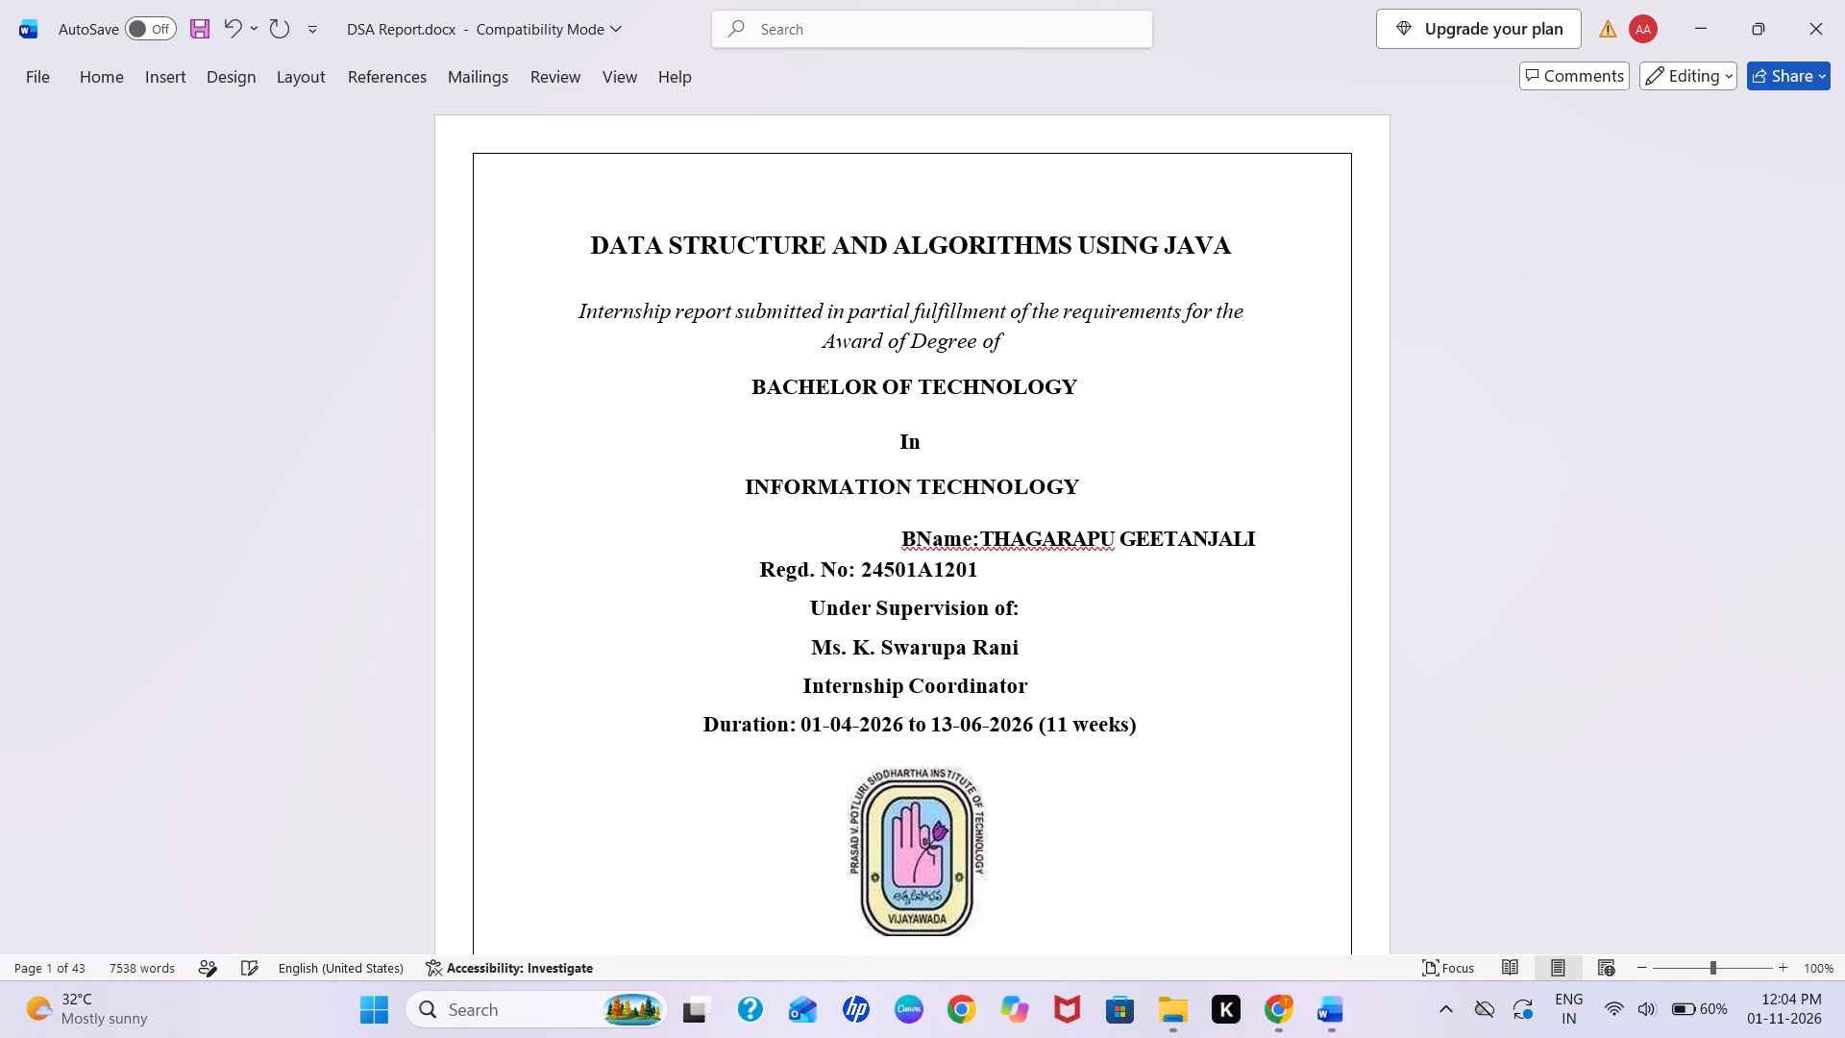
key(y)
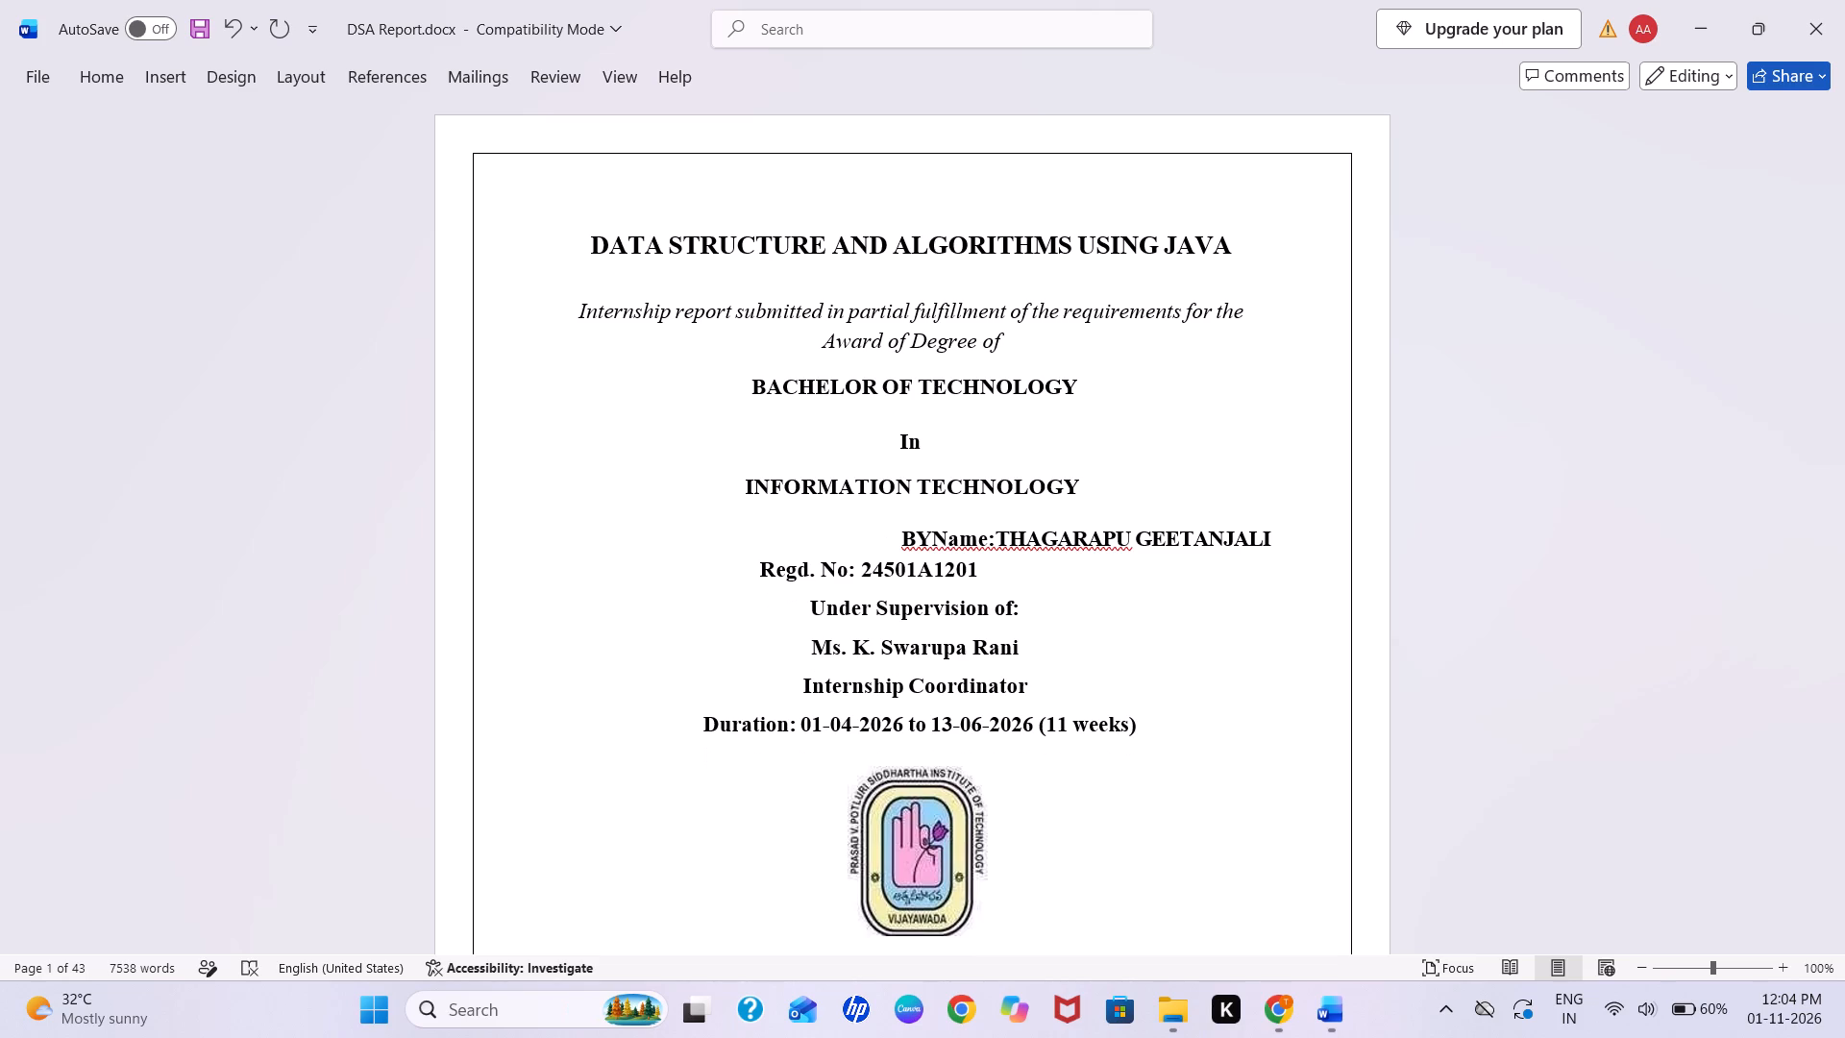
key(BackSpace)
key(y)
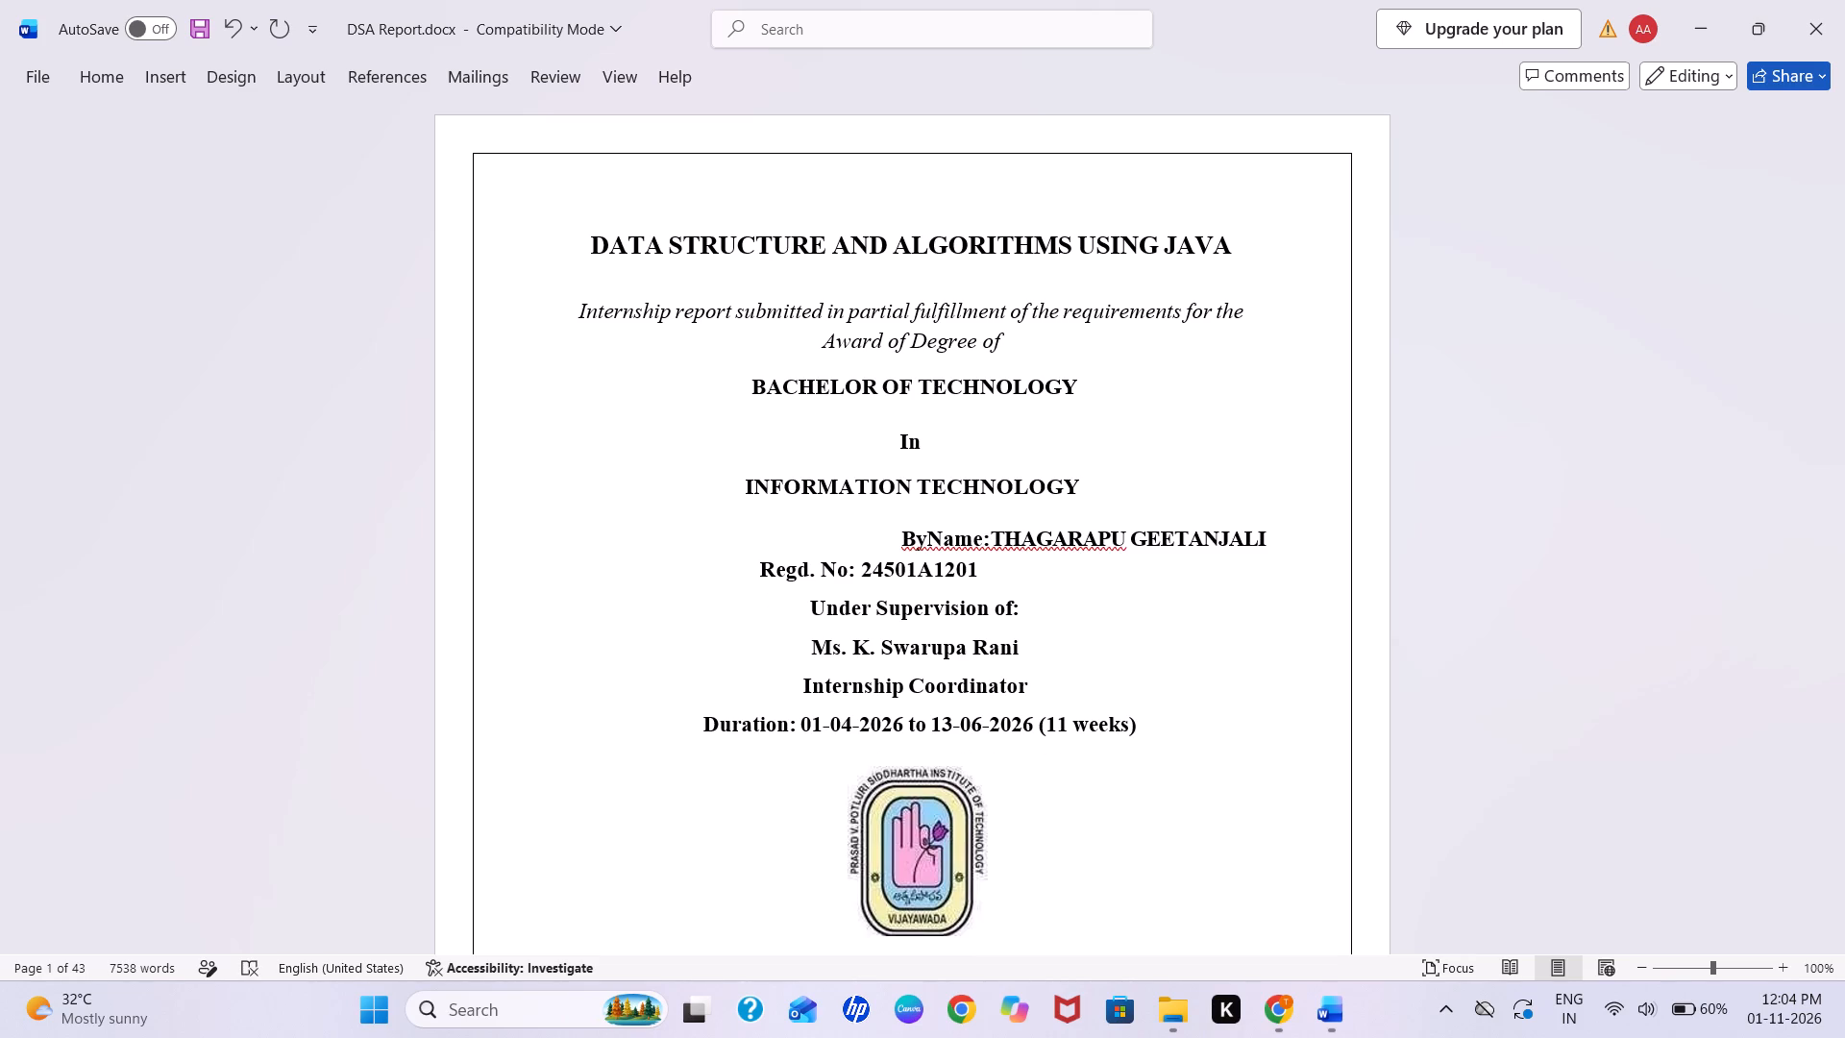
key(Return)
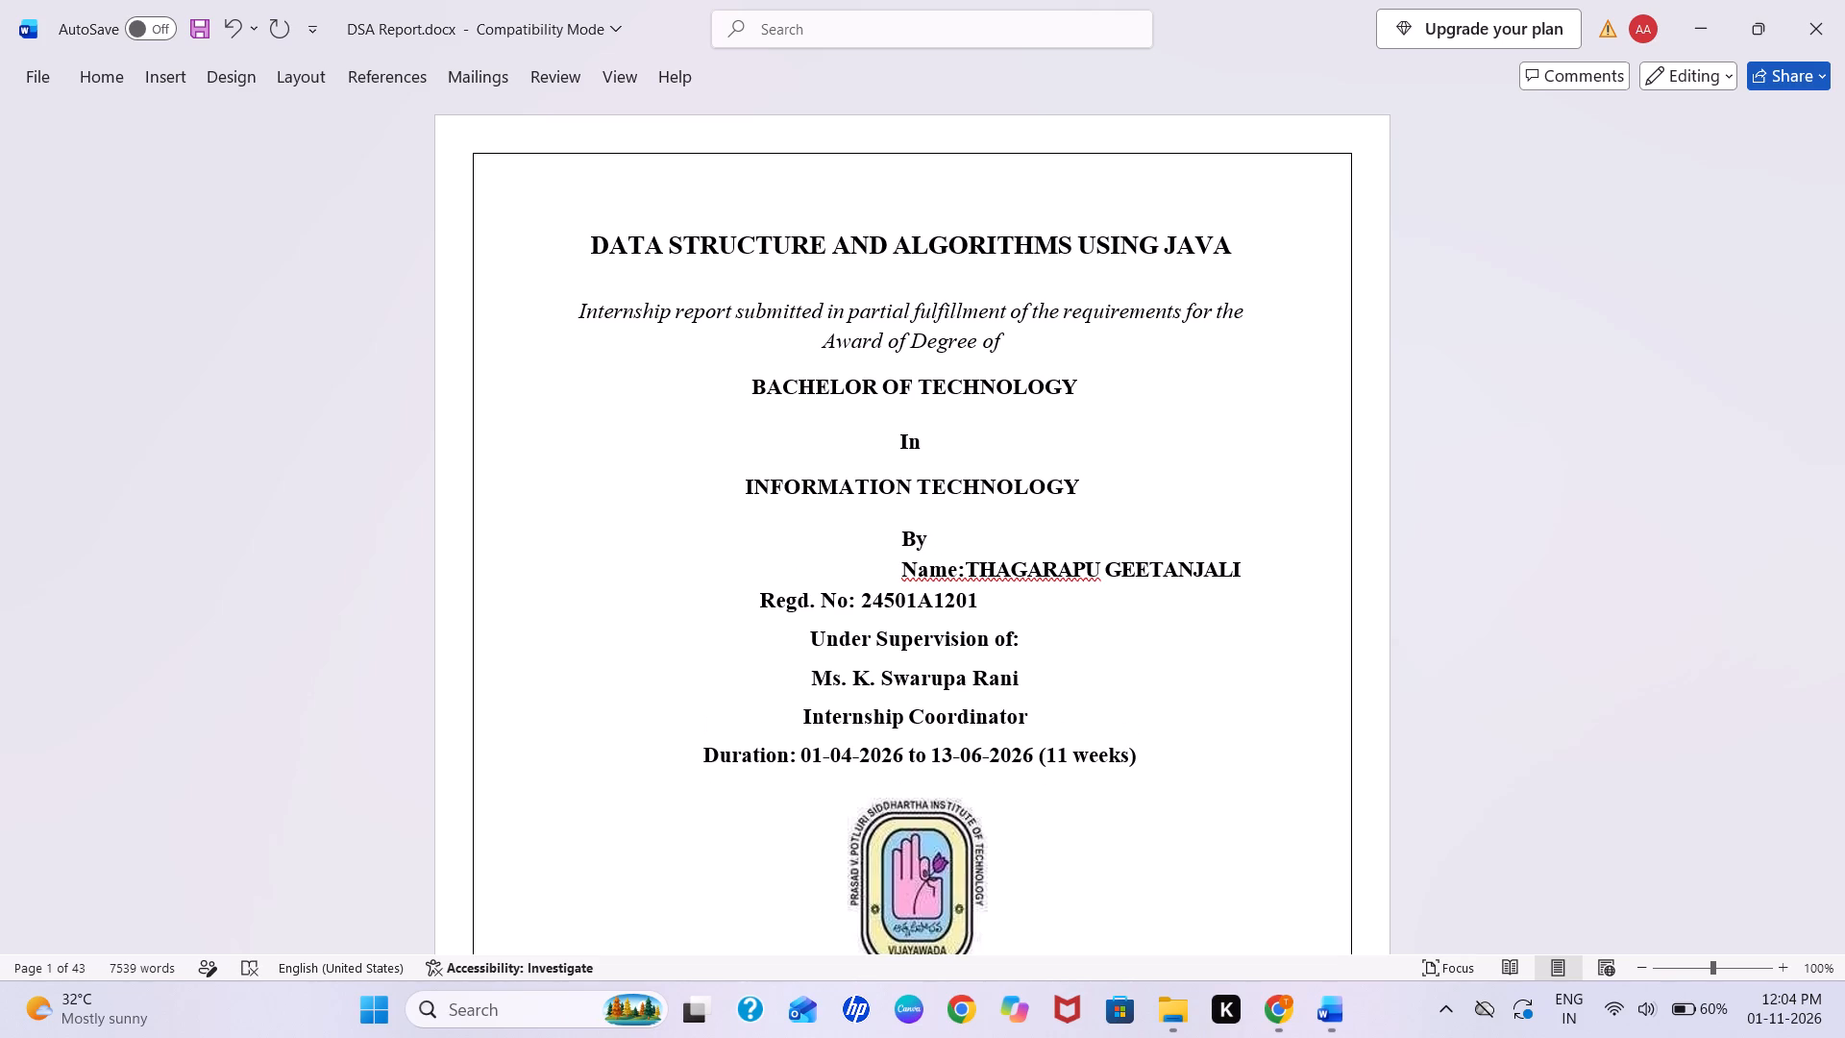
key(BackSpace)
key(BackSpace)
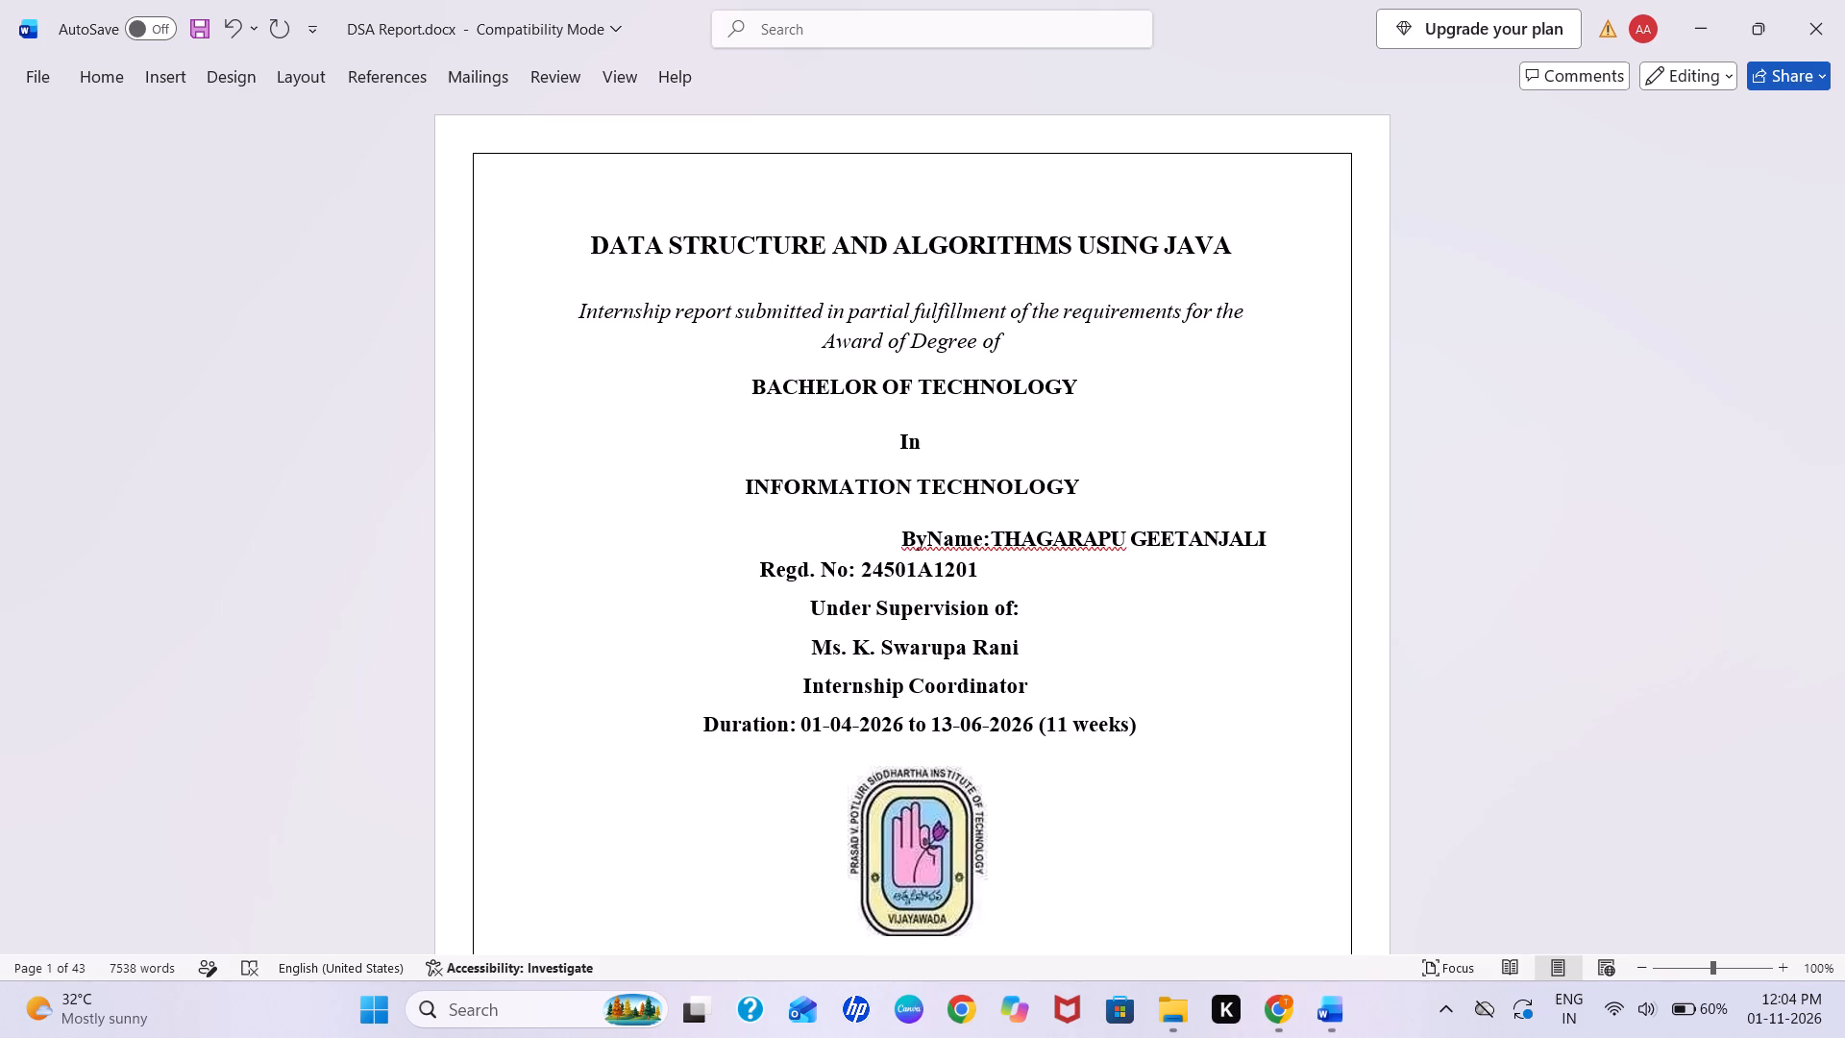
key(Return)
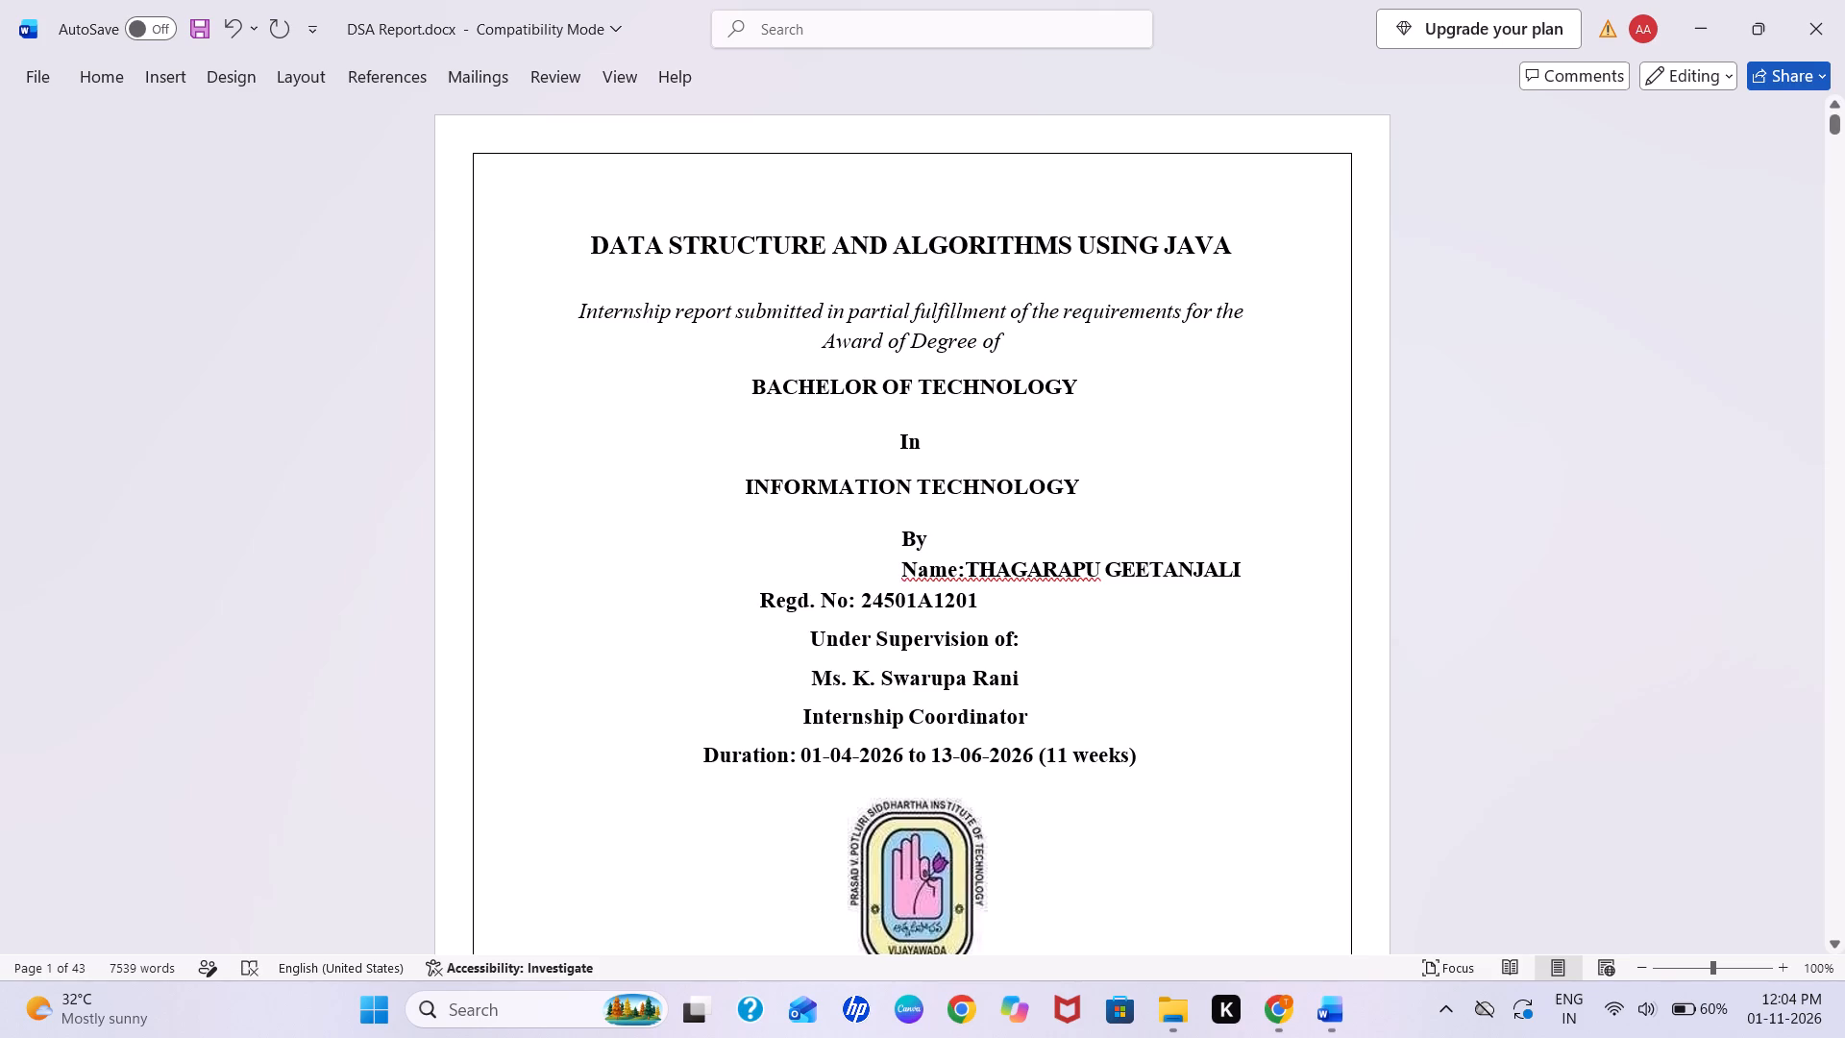
Delete the student's name from the Name line on the cover page, leaving only the label "Name:".
click(1255, 565)
key(BackSpace)
key(BackSpace)
key(BackSpace)
key(BackSpace)
key(BackSpace)
key(BackSpace)
key(BackSpace)
key(BackSpace)
key(BackSpace)
key(BackSpace)
key(BackSpace)
key(BackSpace)
key(BackSpace)
key(BackSpace)
key(BackSpace)
key(BackSpace)
key(BackSpace)
key(BackSpace)
key(BackSpace)
key(BackSpace)
key(BackSpace)
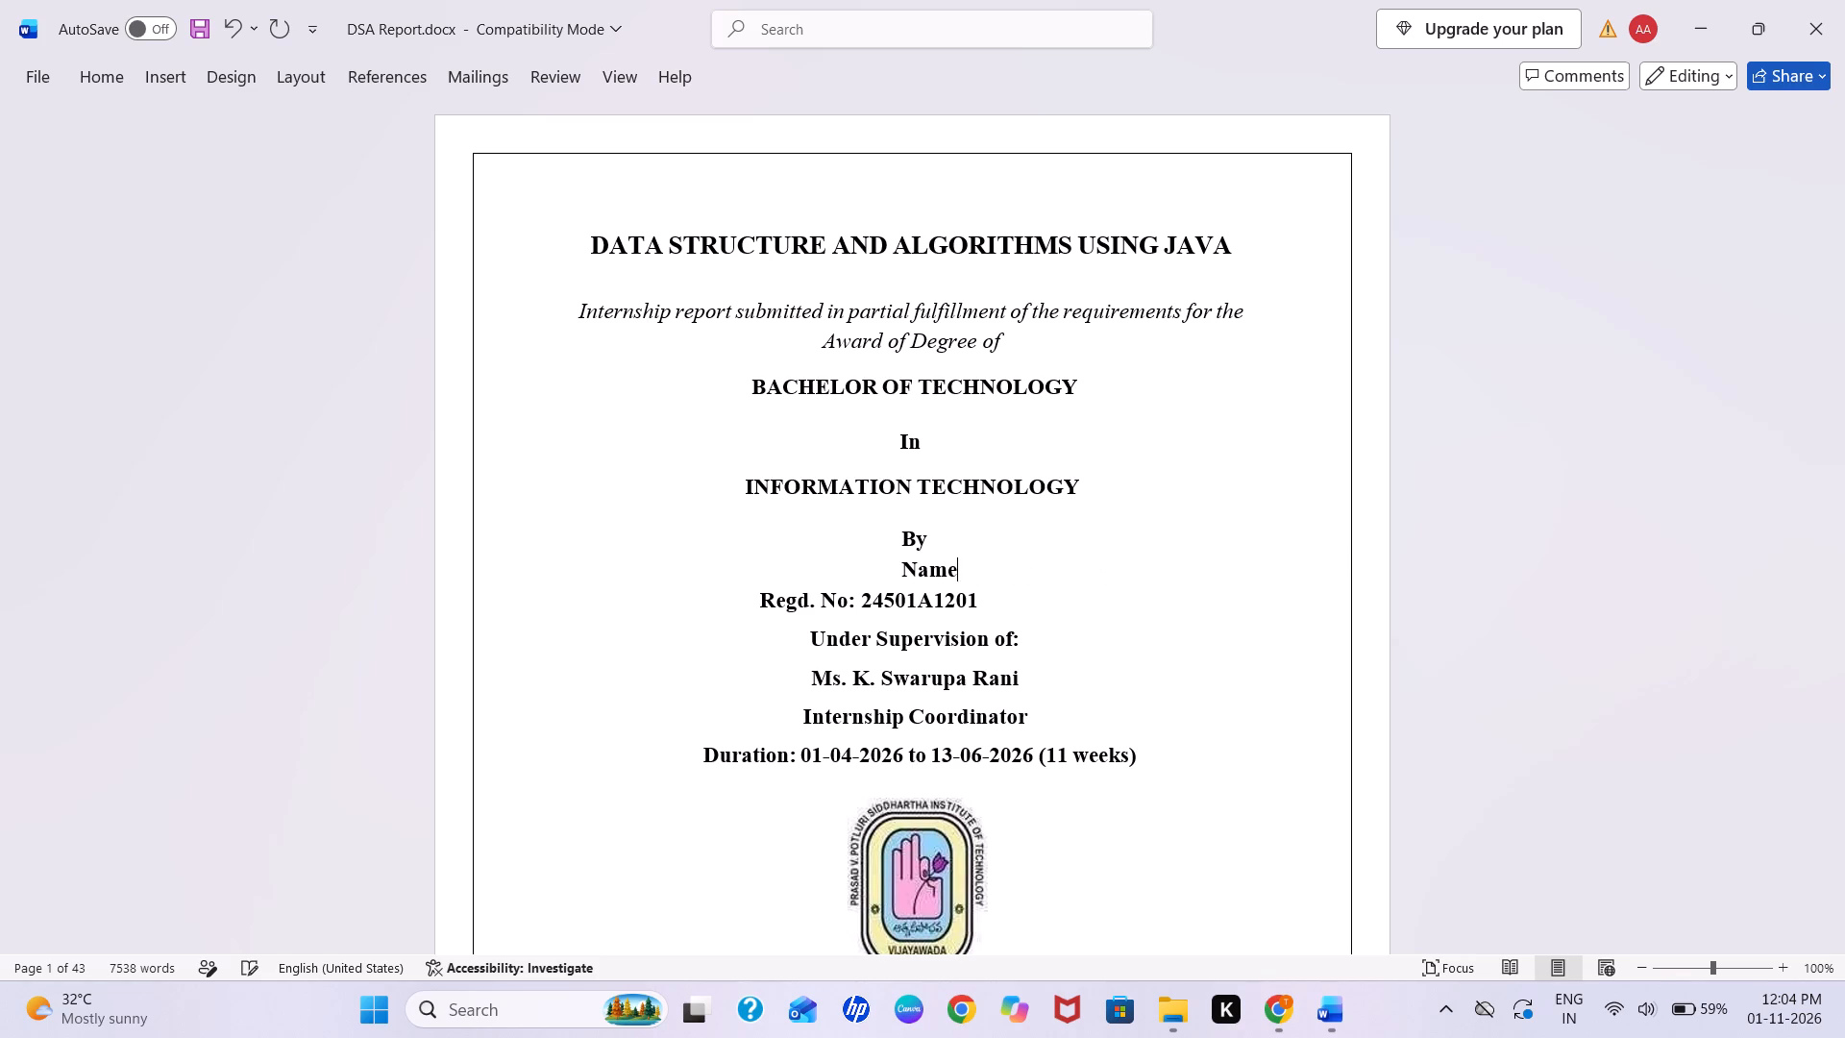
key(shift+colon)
Shift the "Name:" label with leading spaces so it roughly lines up with the start of the "Regd. No" line.
key(Left)
key(Left)
key(Left)
key(Left)
key(Left)
key(Return)
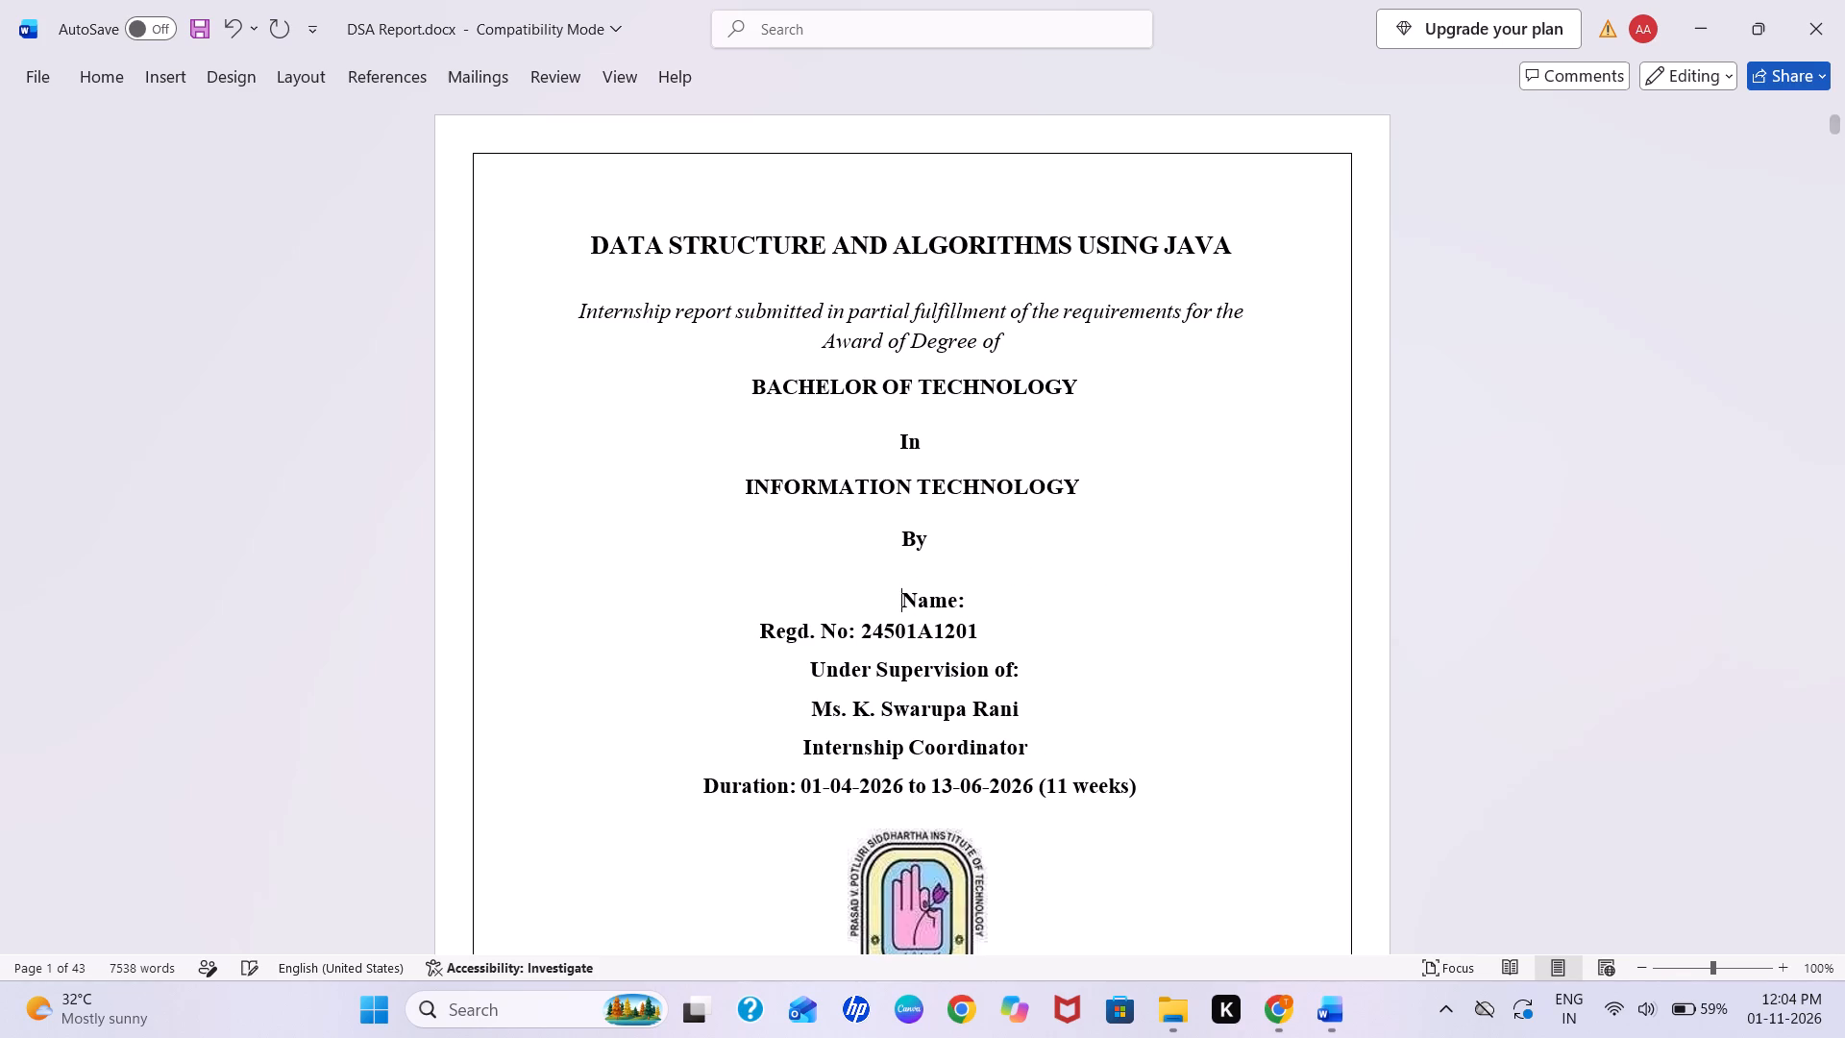
key(BackSpace)
key(BackSpace)
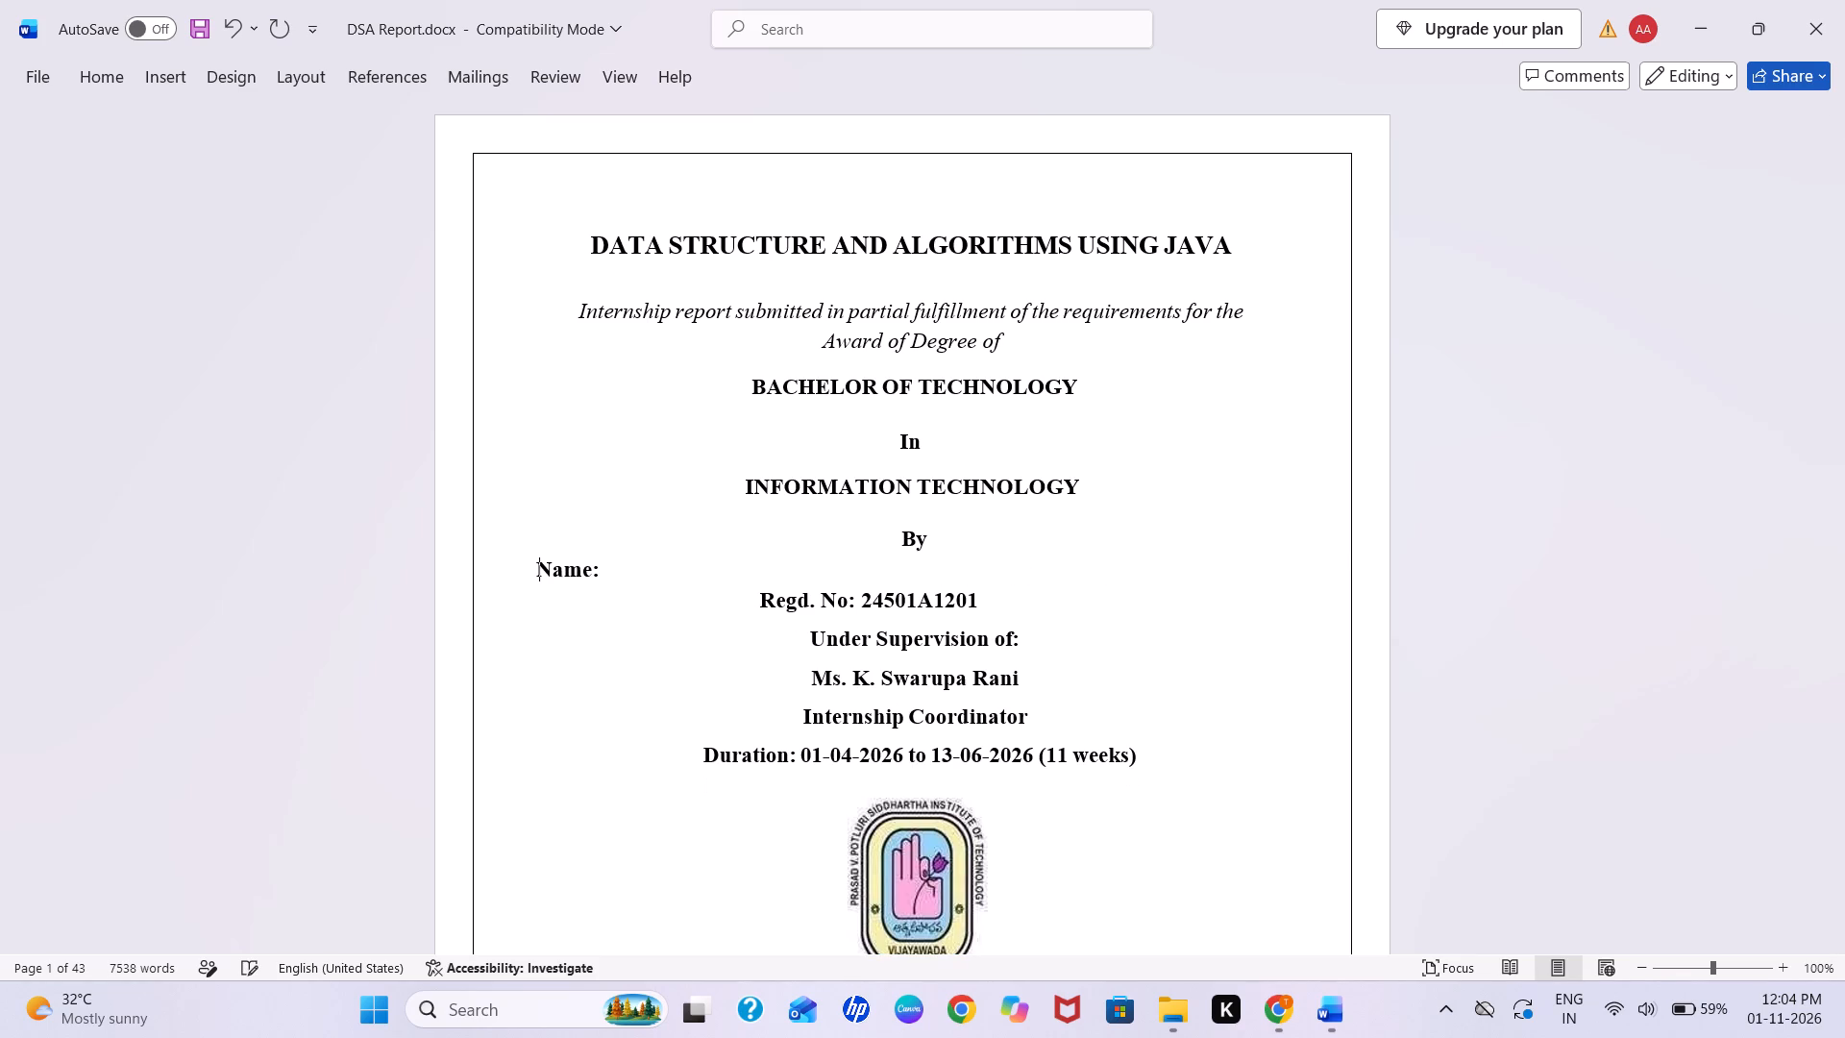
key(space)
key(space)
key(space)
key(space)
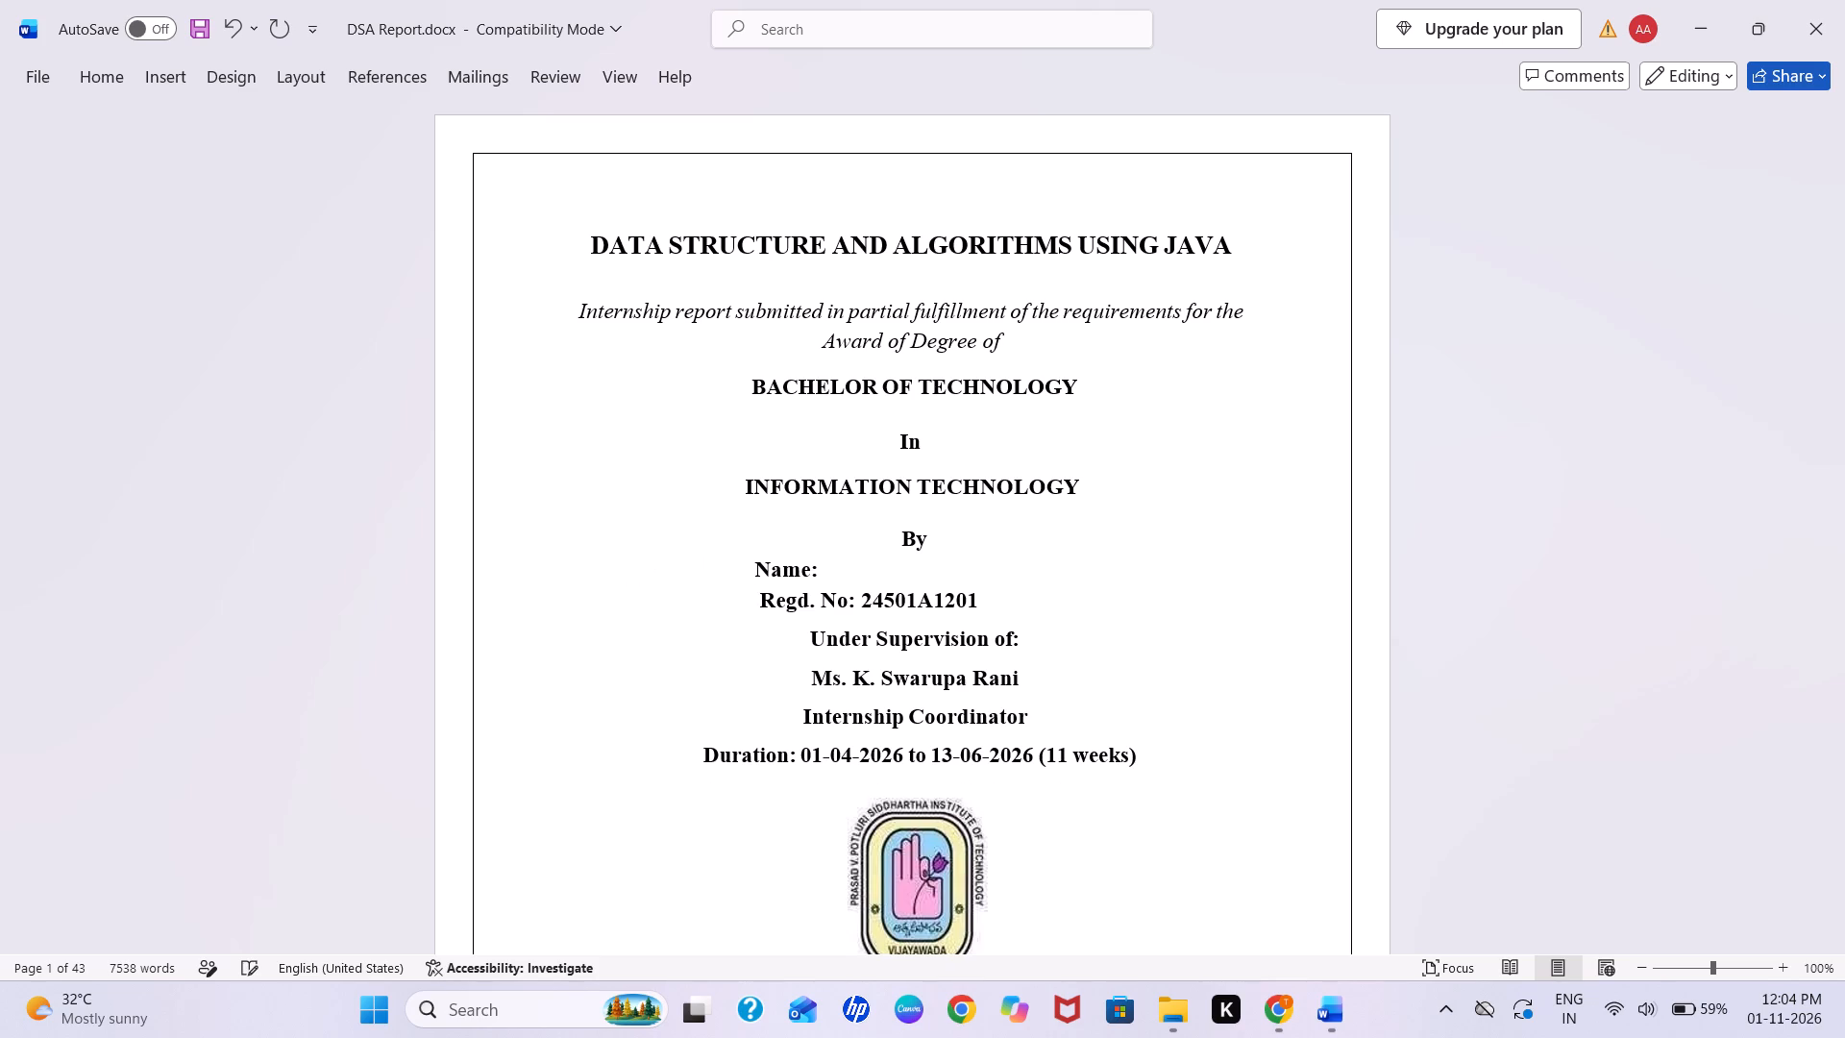
Enter the new student's full name in capitals after the realigned "Name:" label.
click(867, 553)
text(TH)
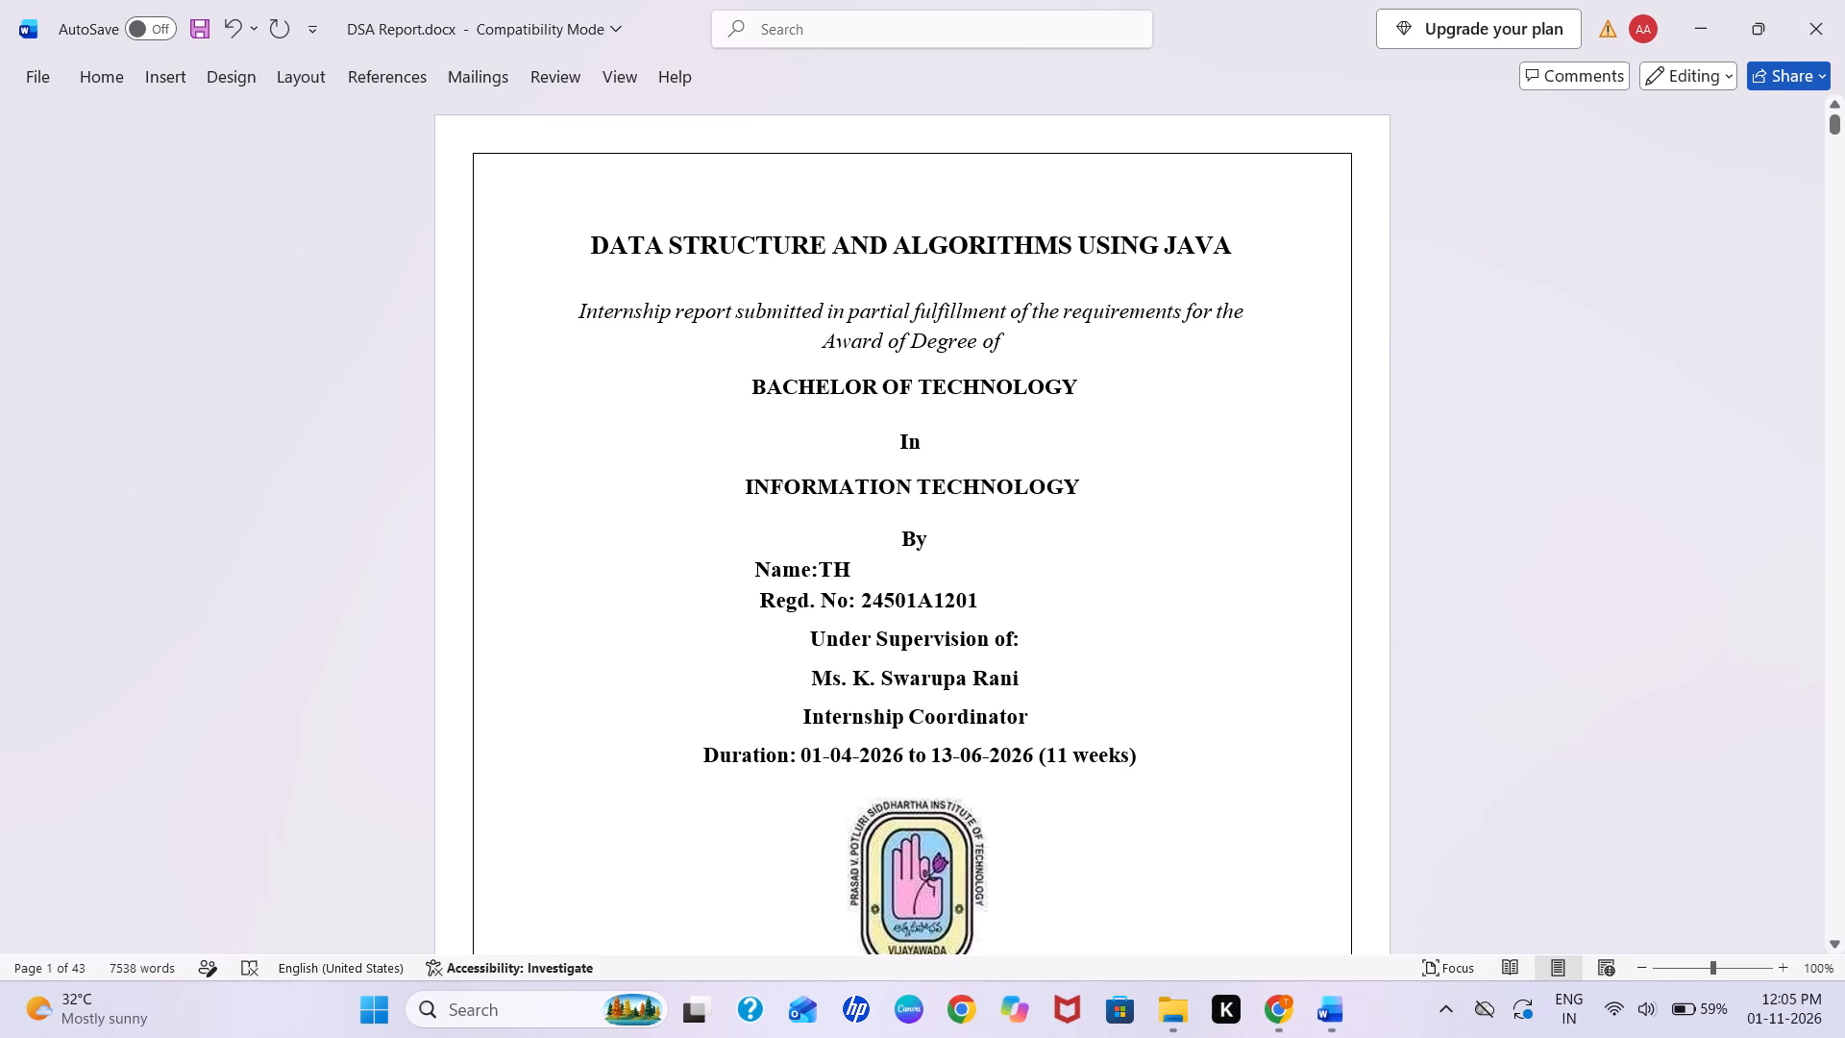
click(153, 77)
click(153, 77)
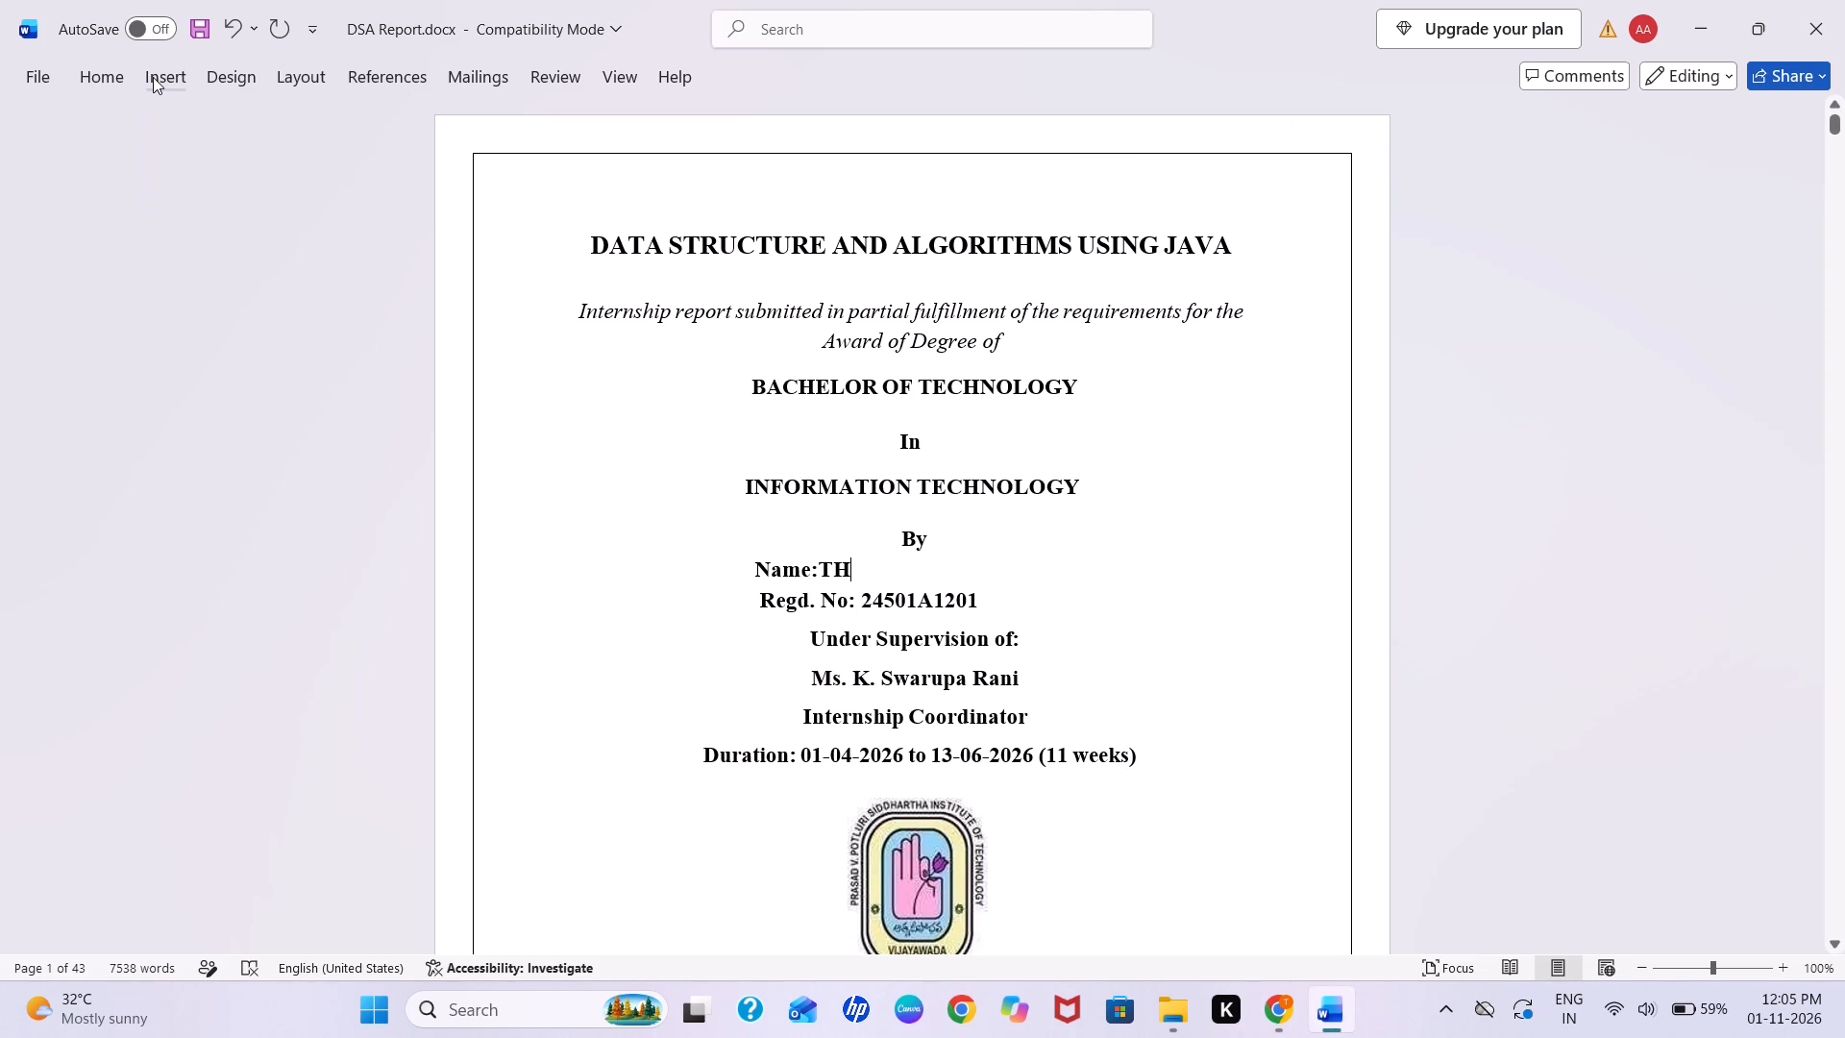
click(153, 77)
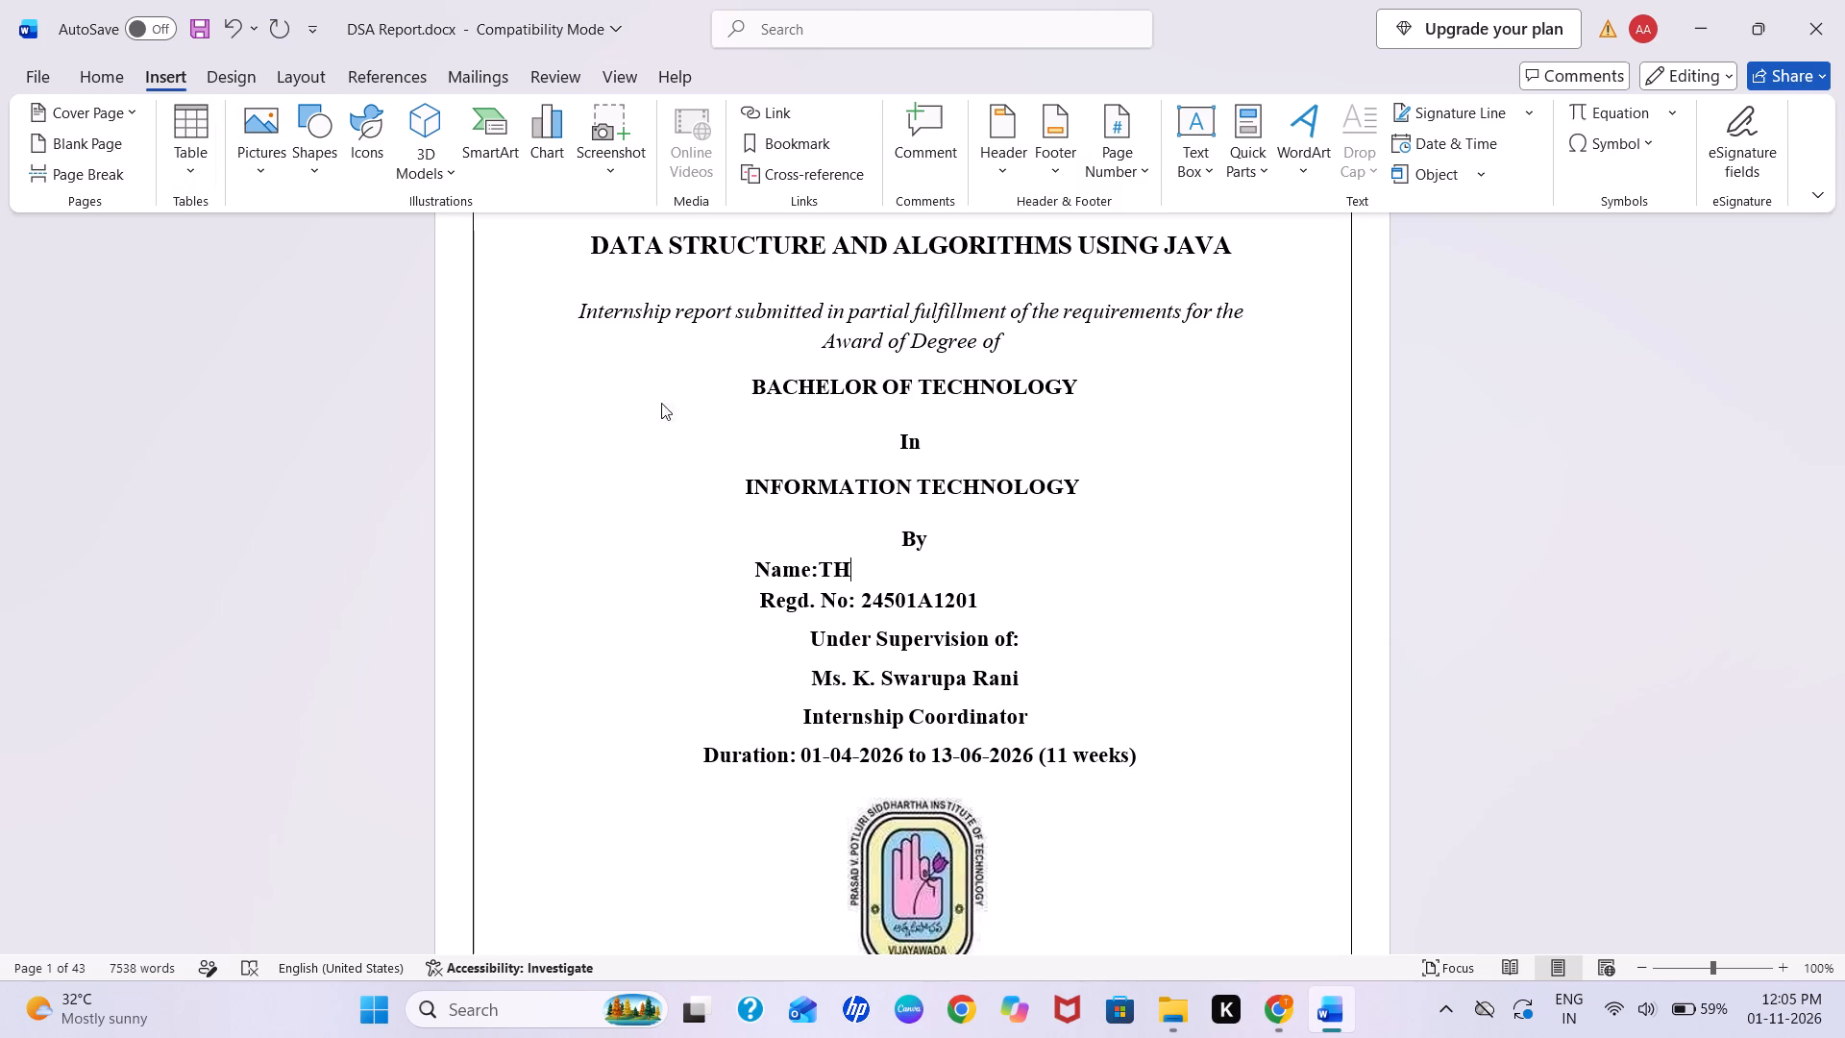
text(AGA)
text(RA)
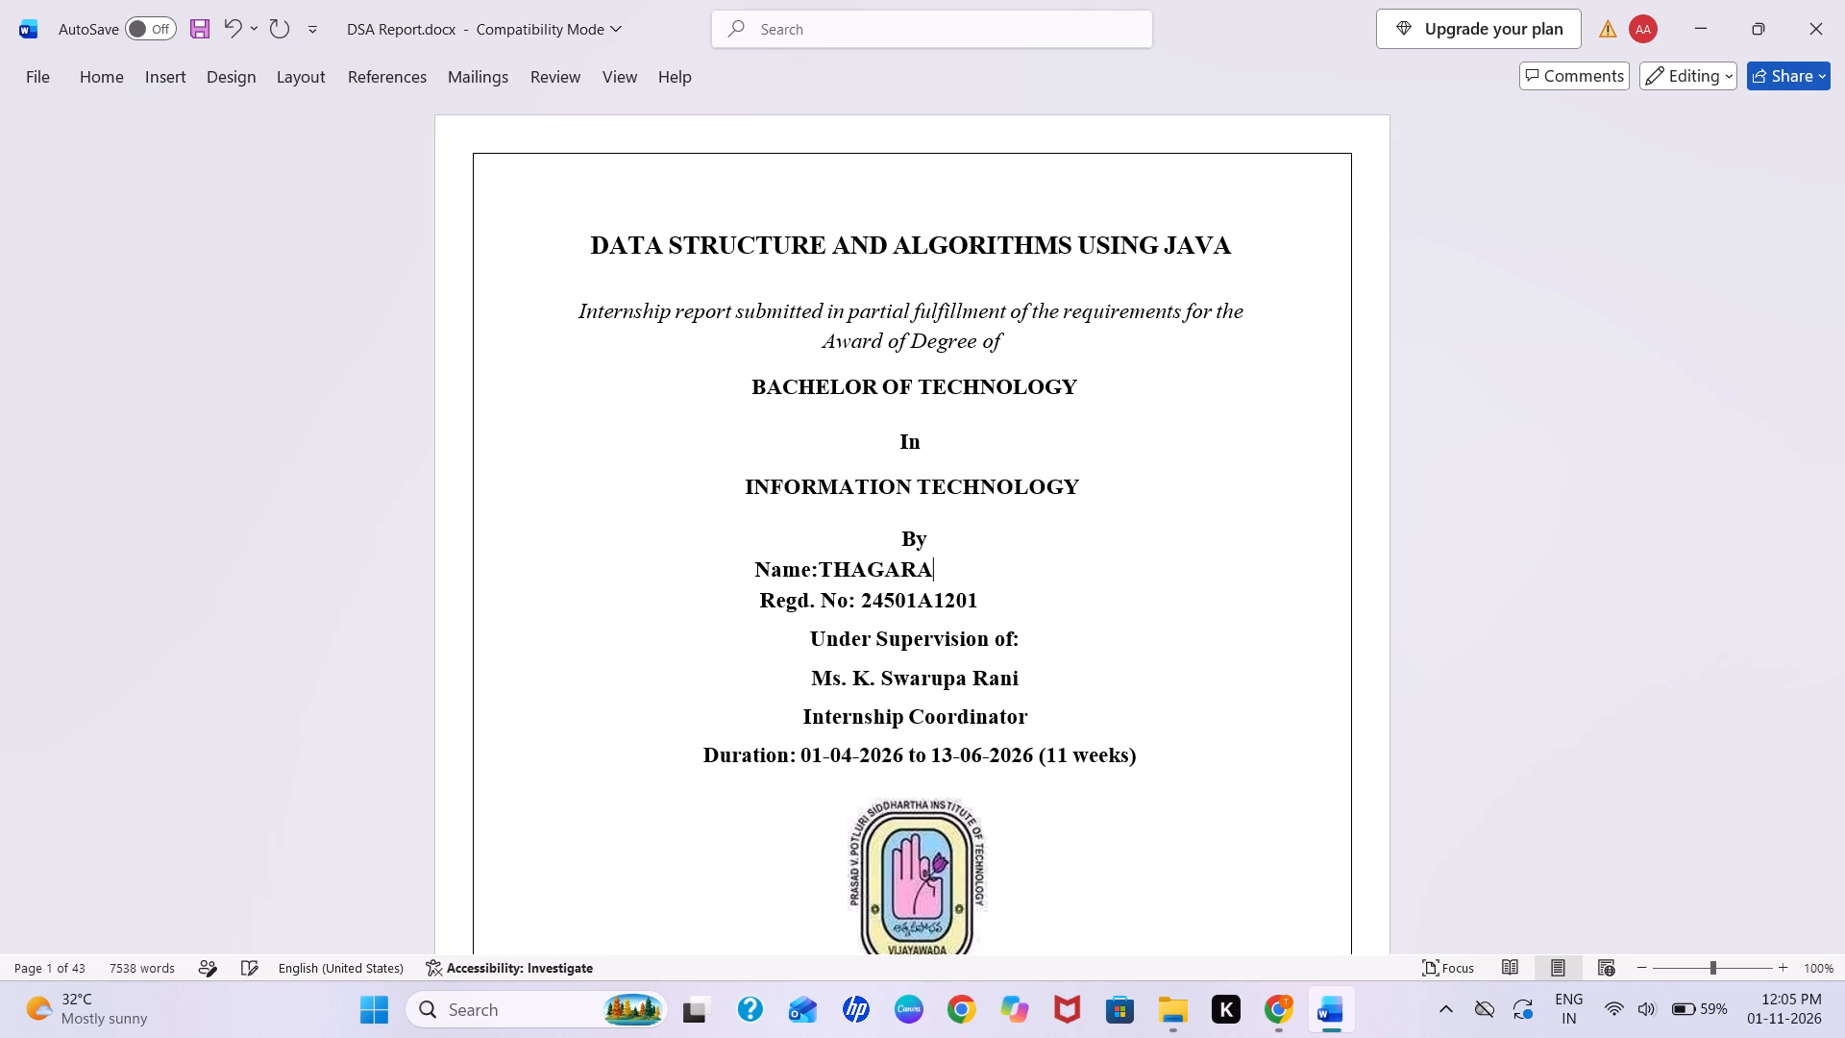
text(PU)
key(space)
click(843, 556)
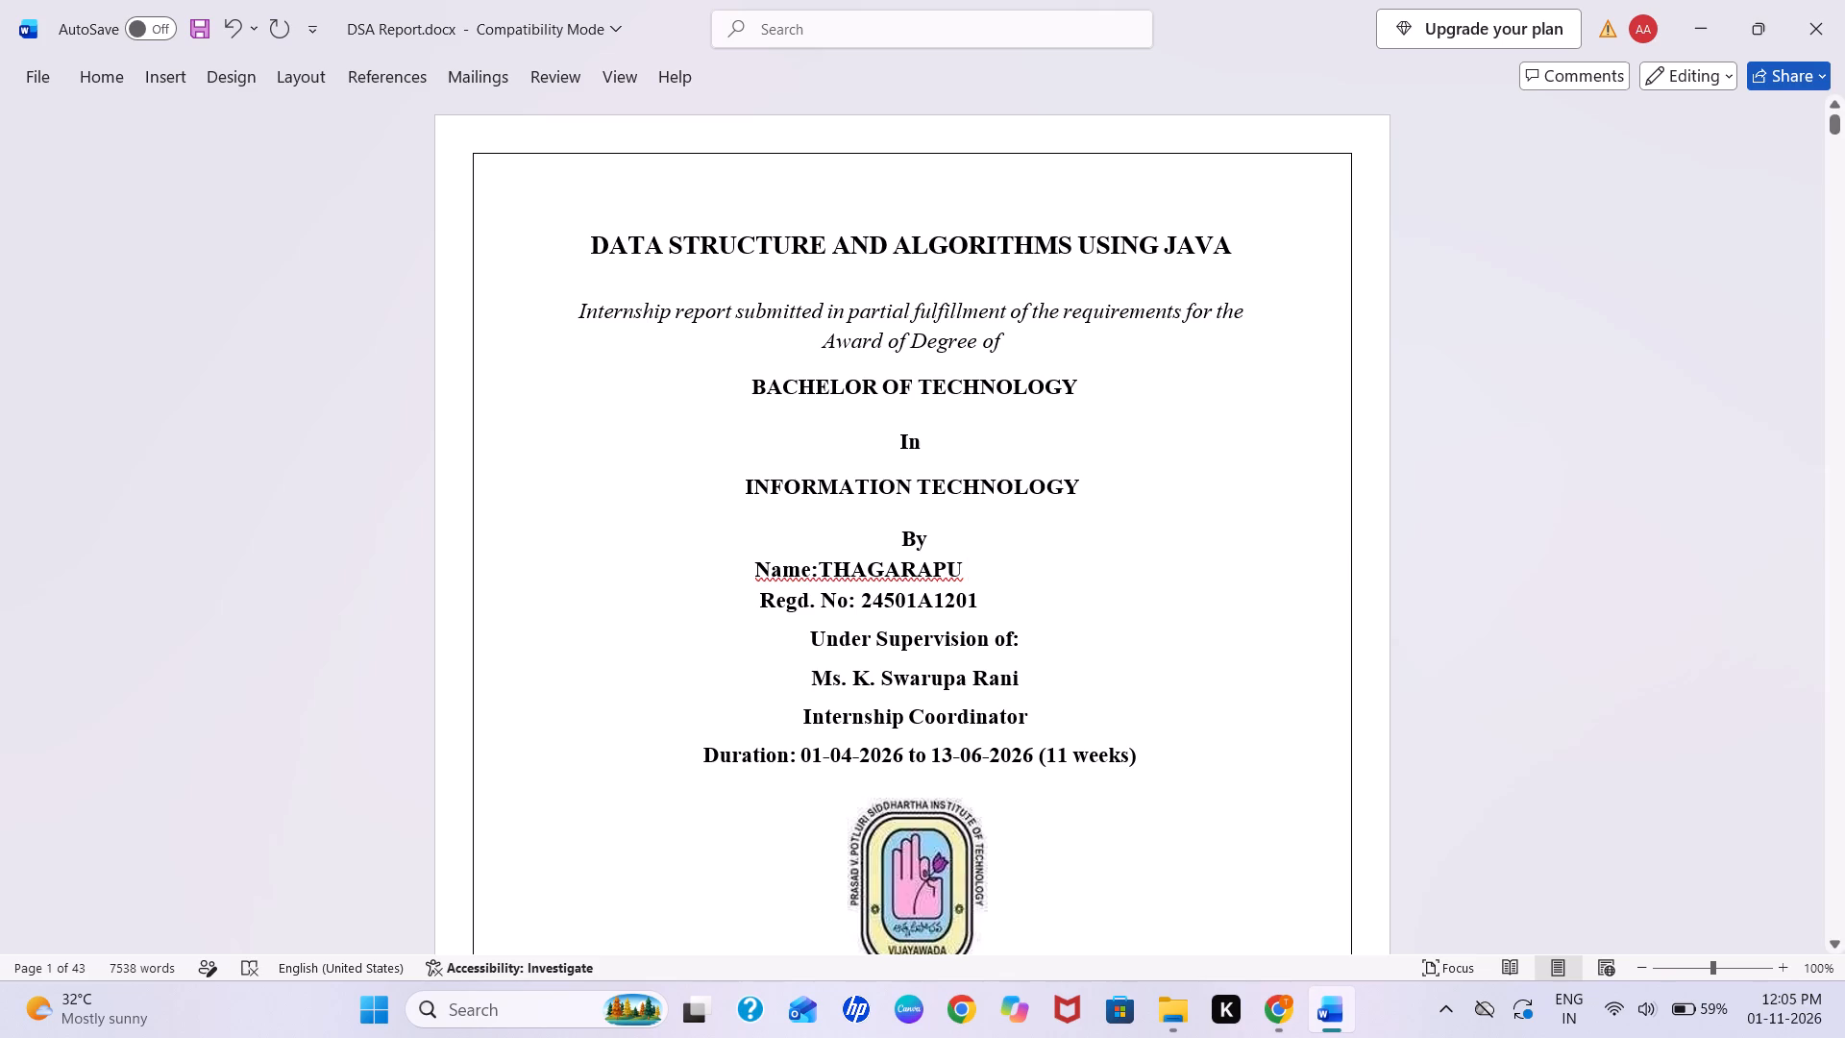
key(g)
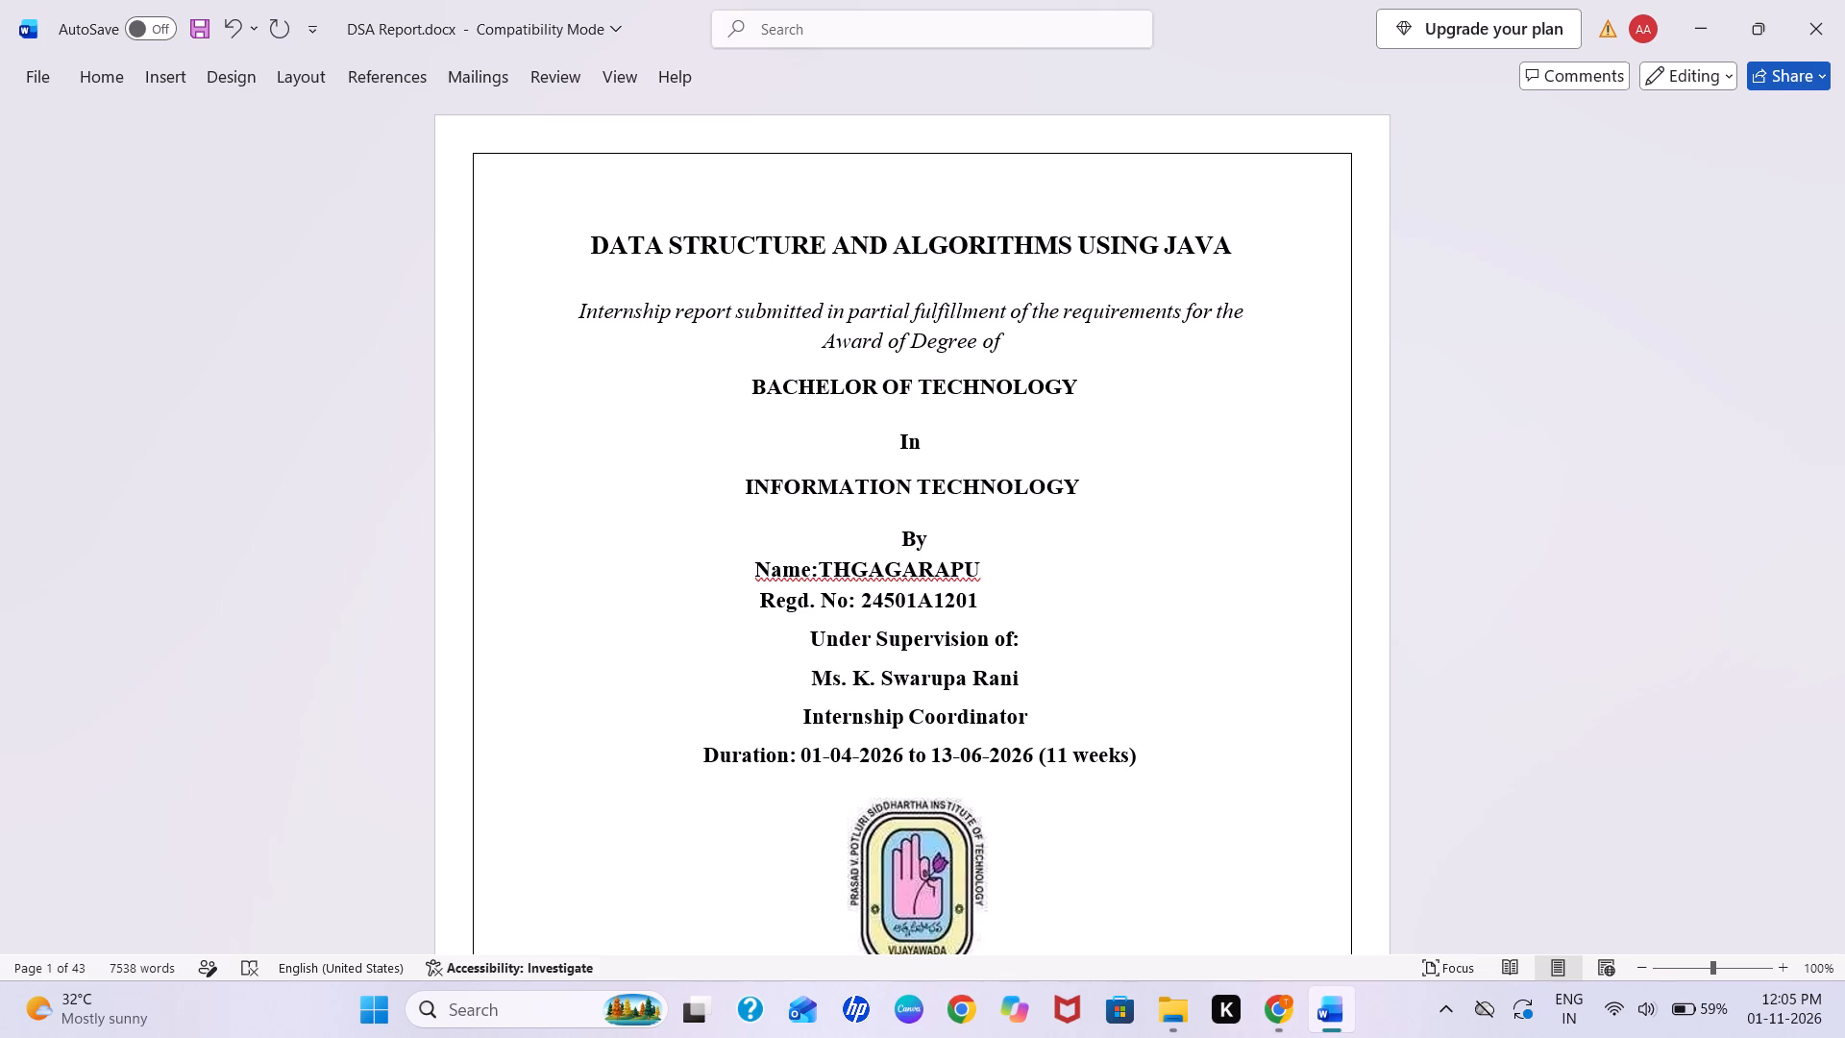
key(Right)
key(Right)
key(Right)
key(Right)
key(Right)
key(Right)
key(Right)
key(Right)
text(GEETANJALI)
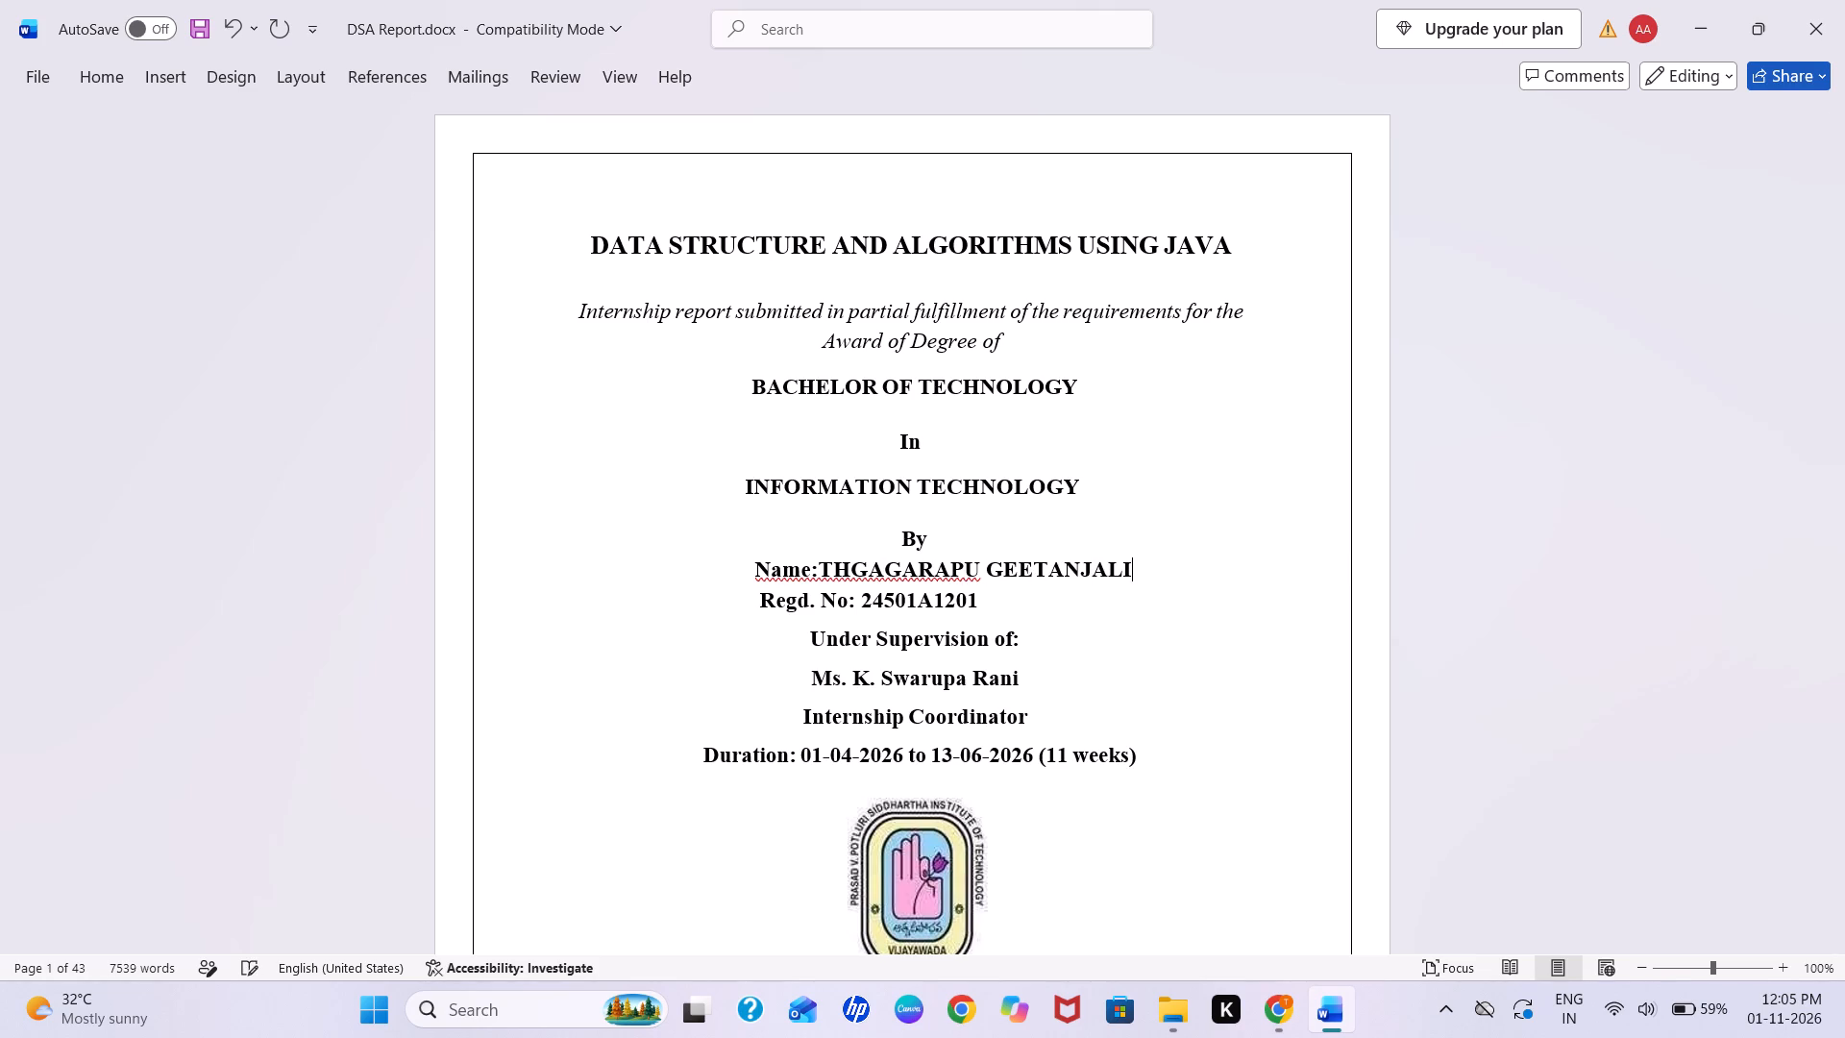
Replace the last two characters of the "Regd. No" value with those of the new student's registration number.
click(989, 598)
key(BackSpace)
key(BackSpace)
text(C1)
Delete the supervisor's name after "Ms" under "Under Supervision of:" and put "Internship Coordinator" on a new line below.
click(1023, 683)
key(BackSpace)
key(BackSpace)
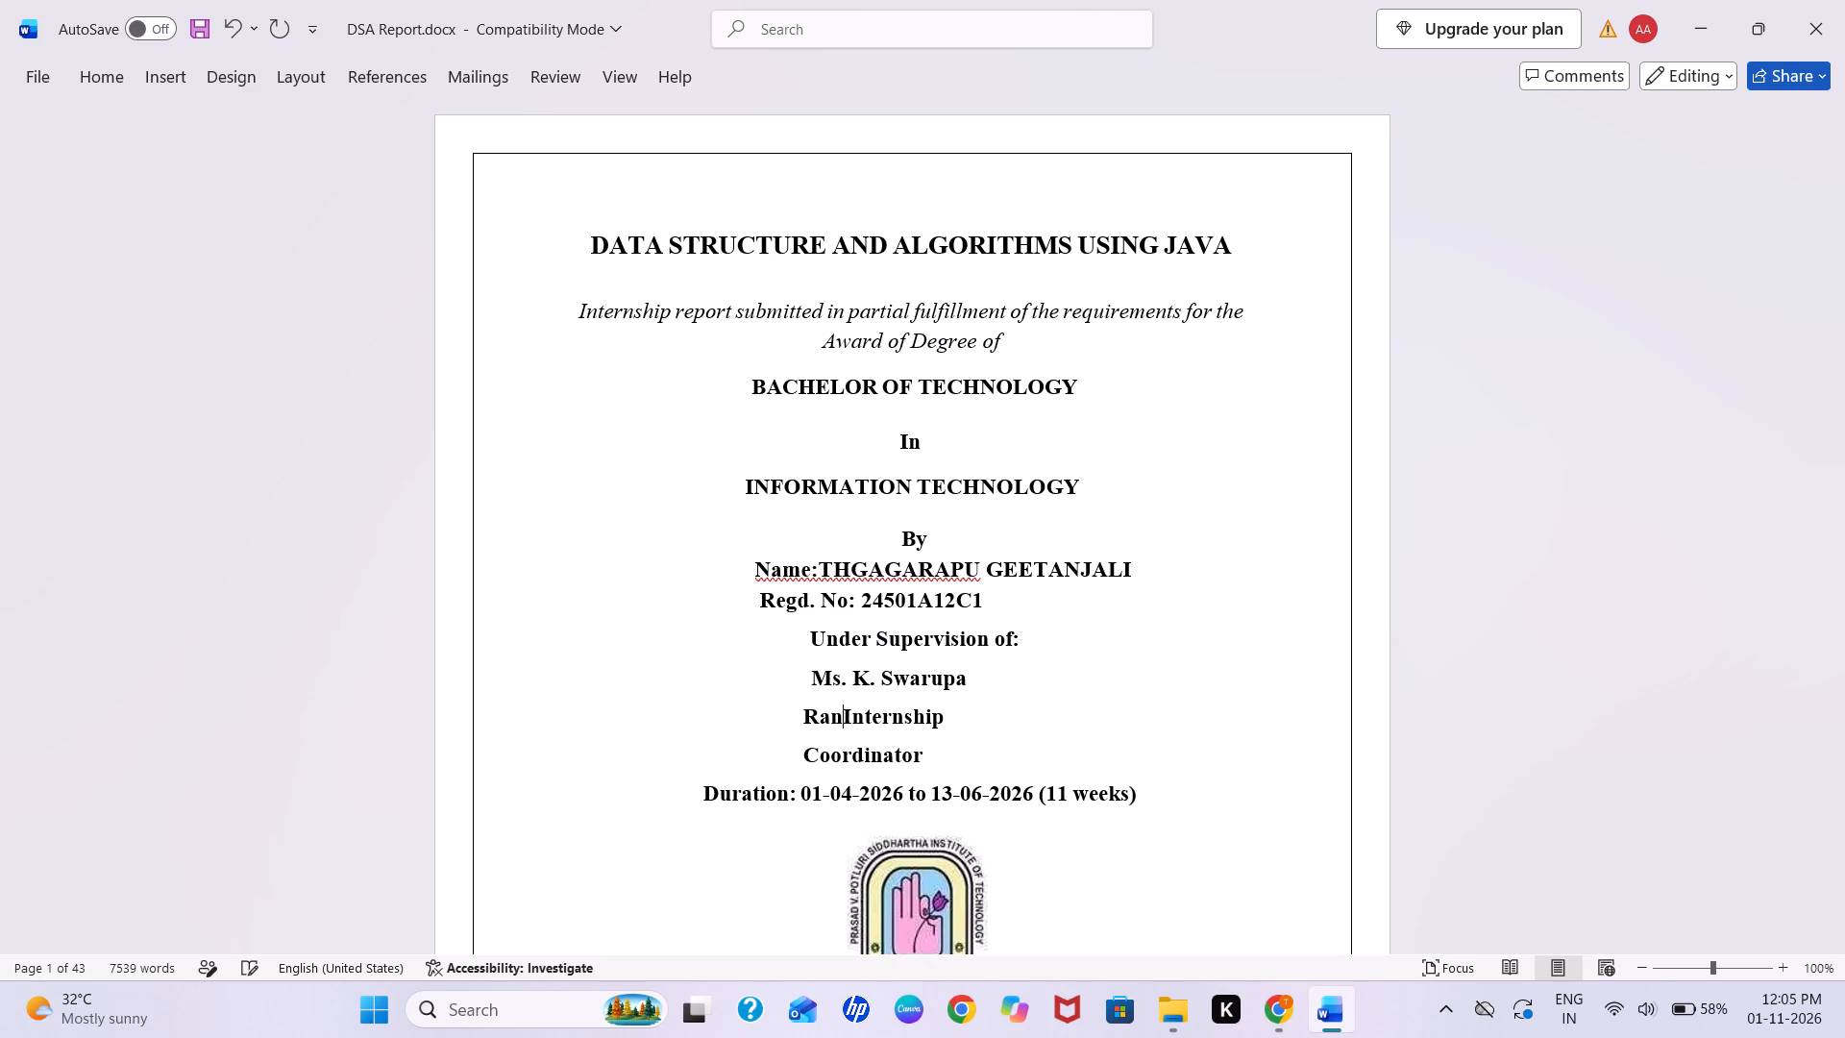
key(BackSpace)
key(BackSpace)
key(BackSpace)
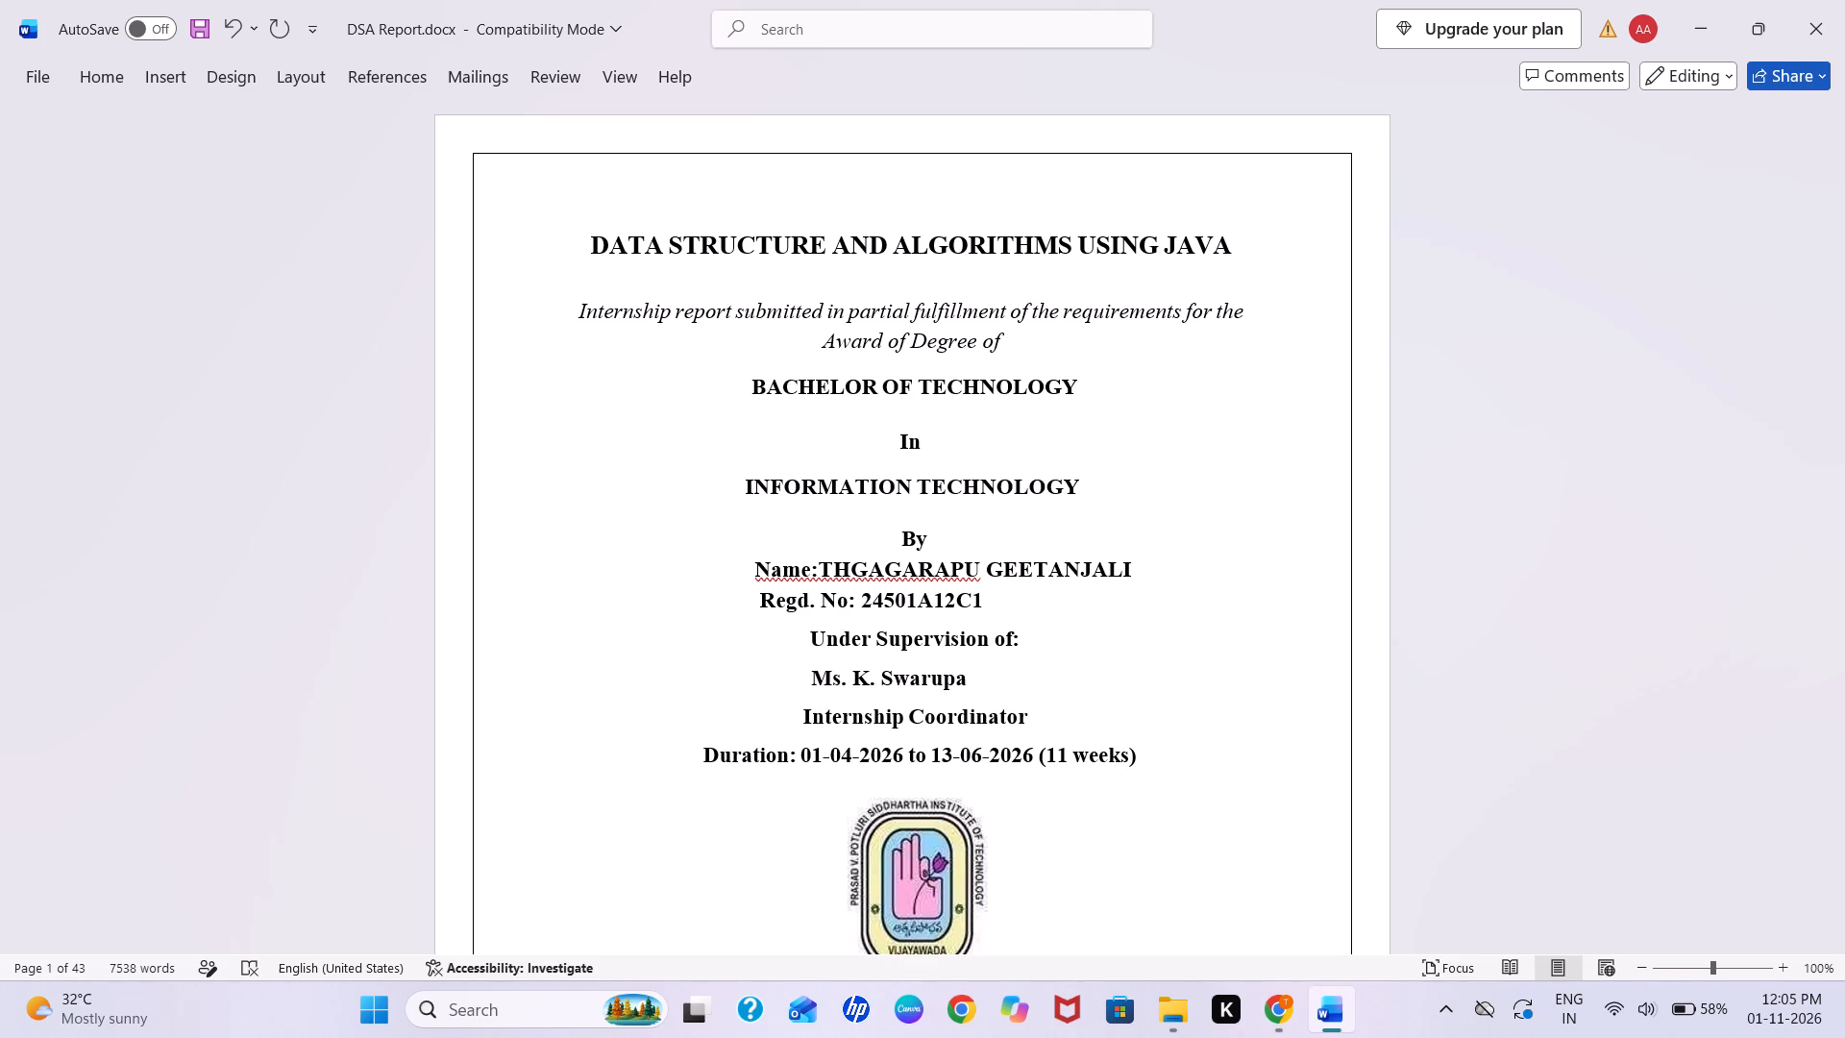
click(960, 676)
drag(846, 676, 974, 681)
key(BackSpace)
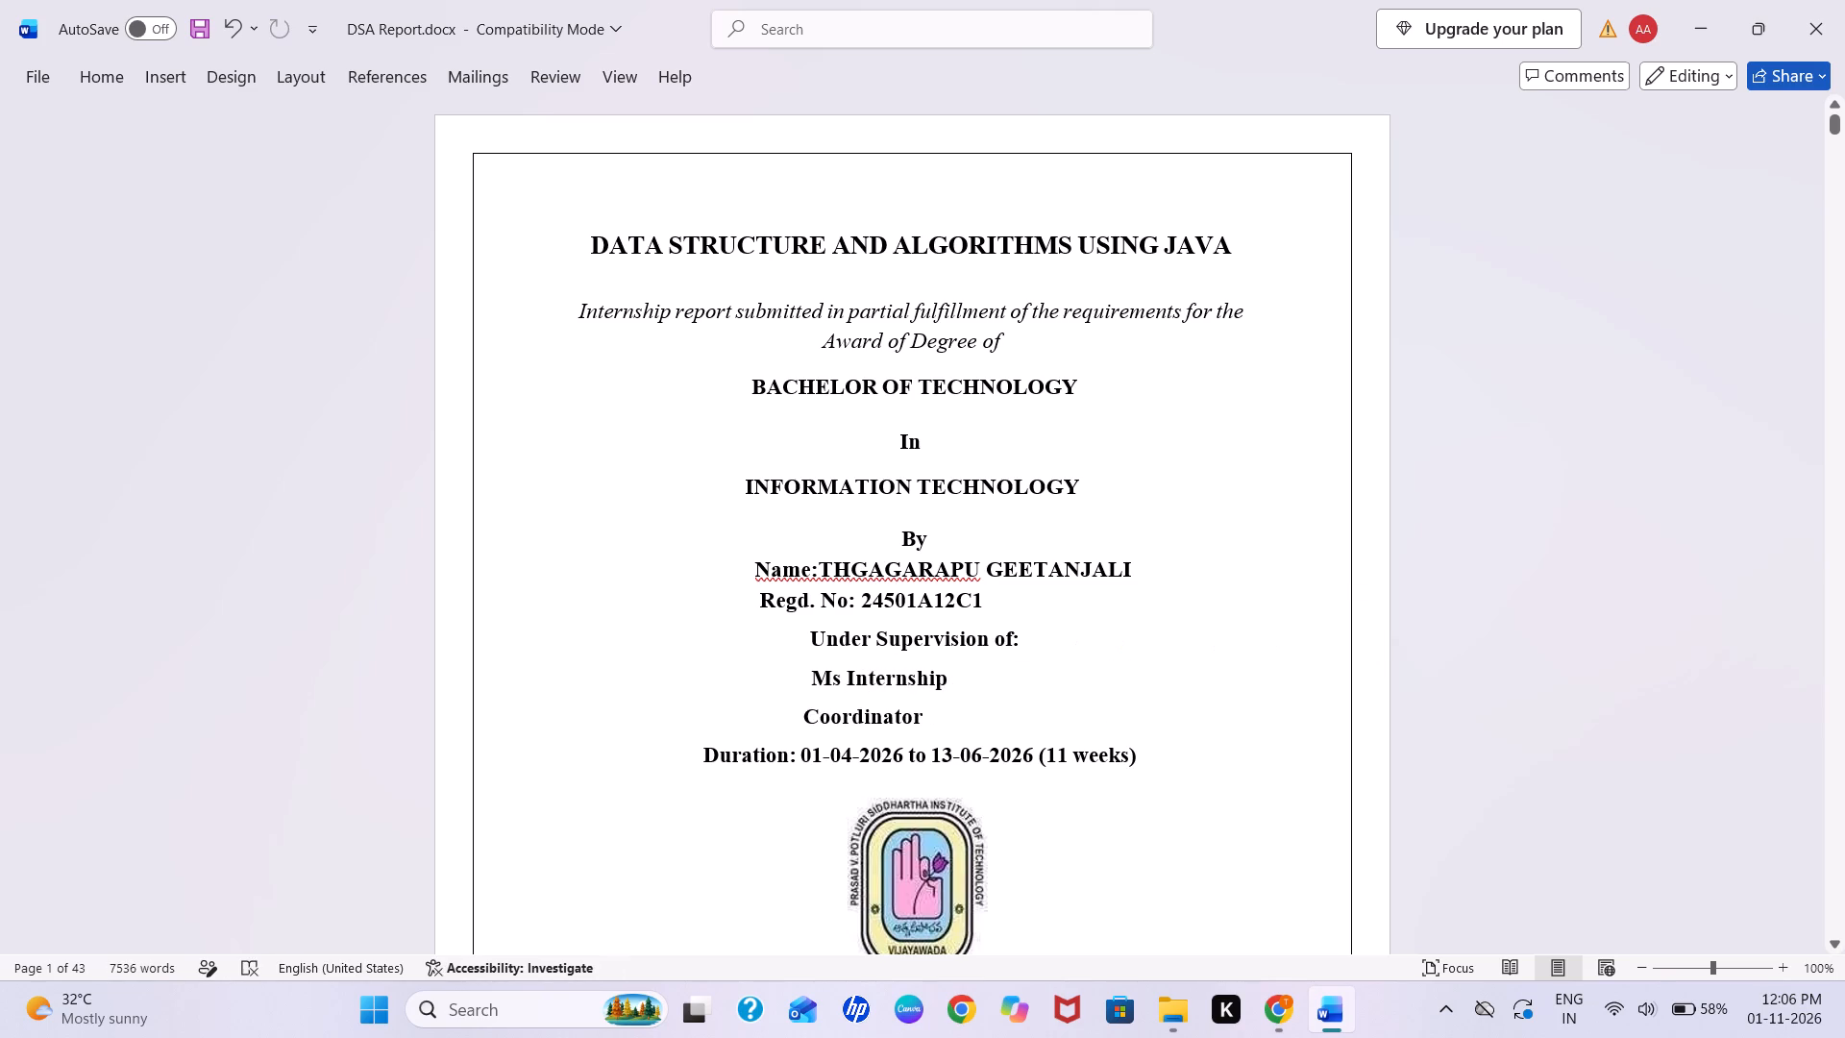
key(Return)
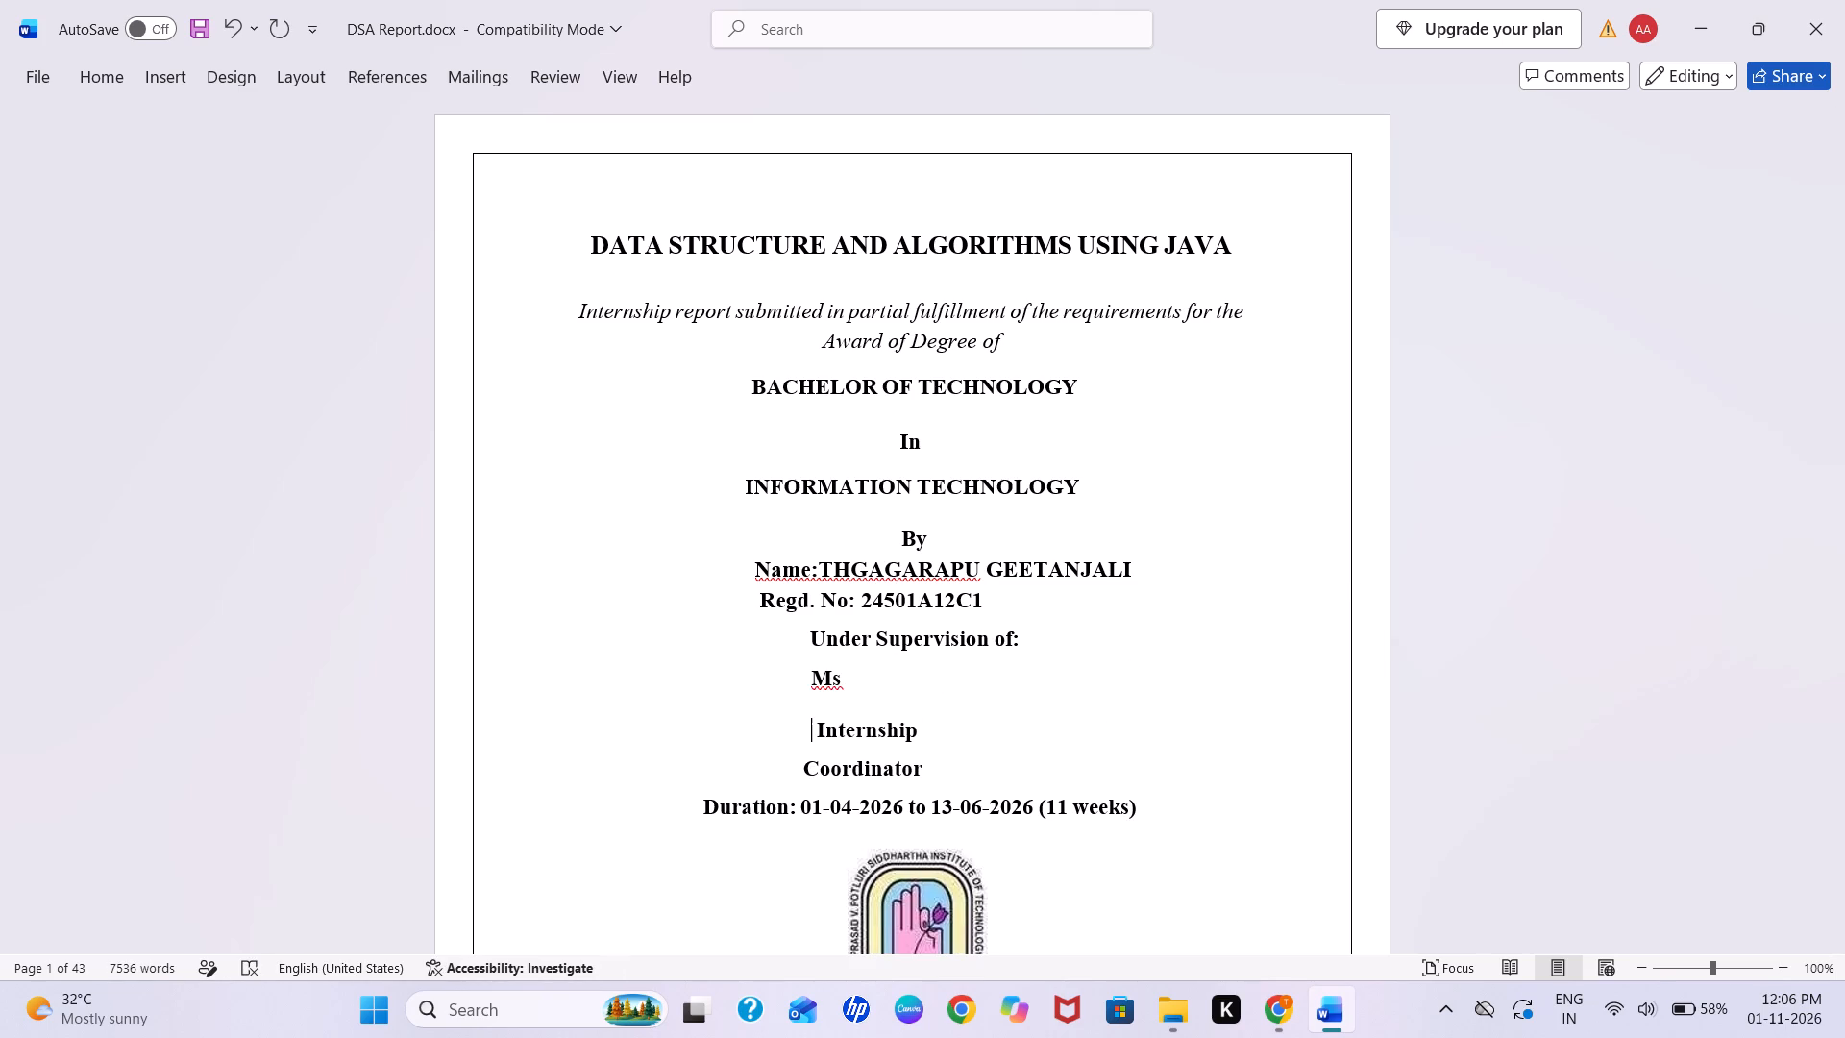
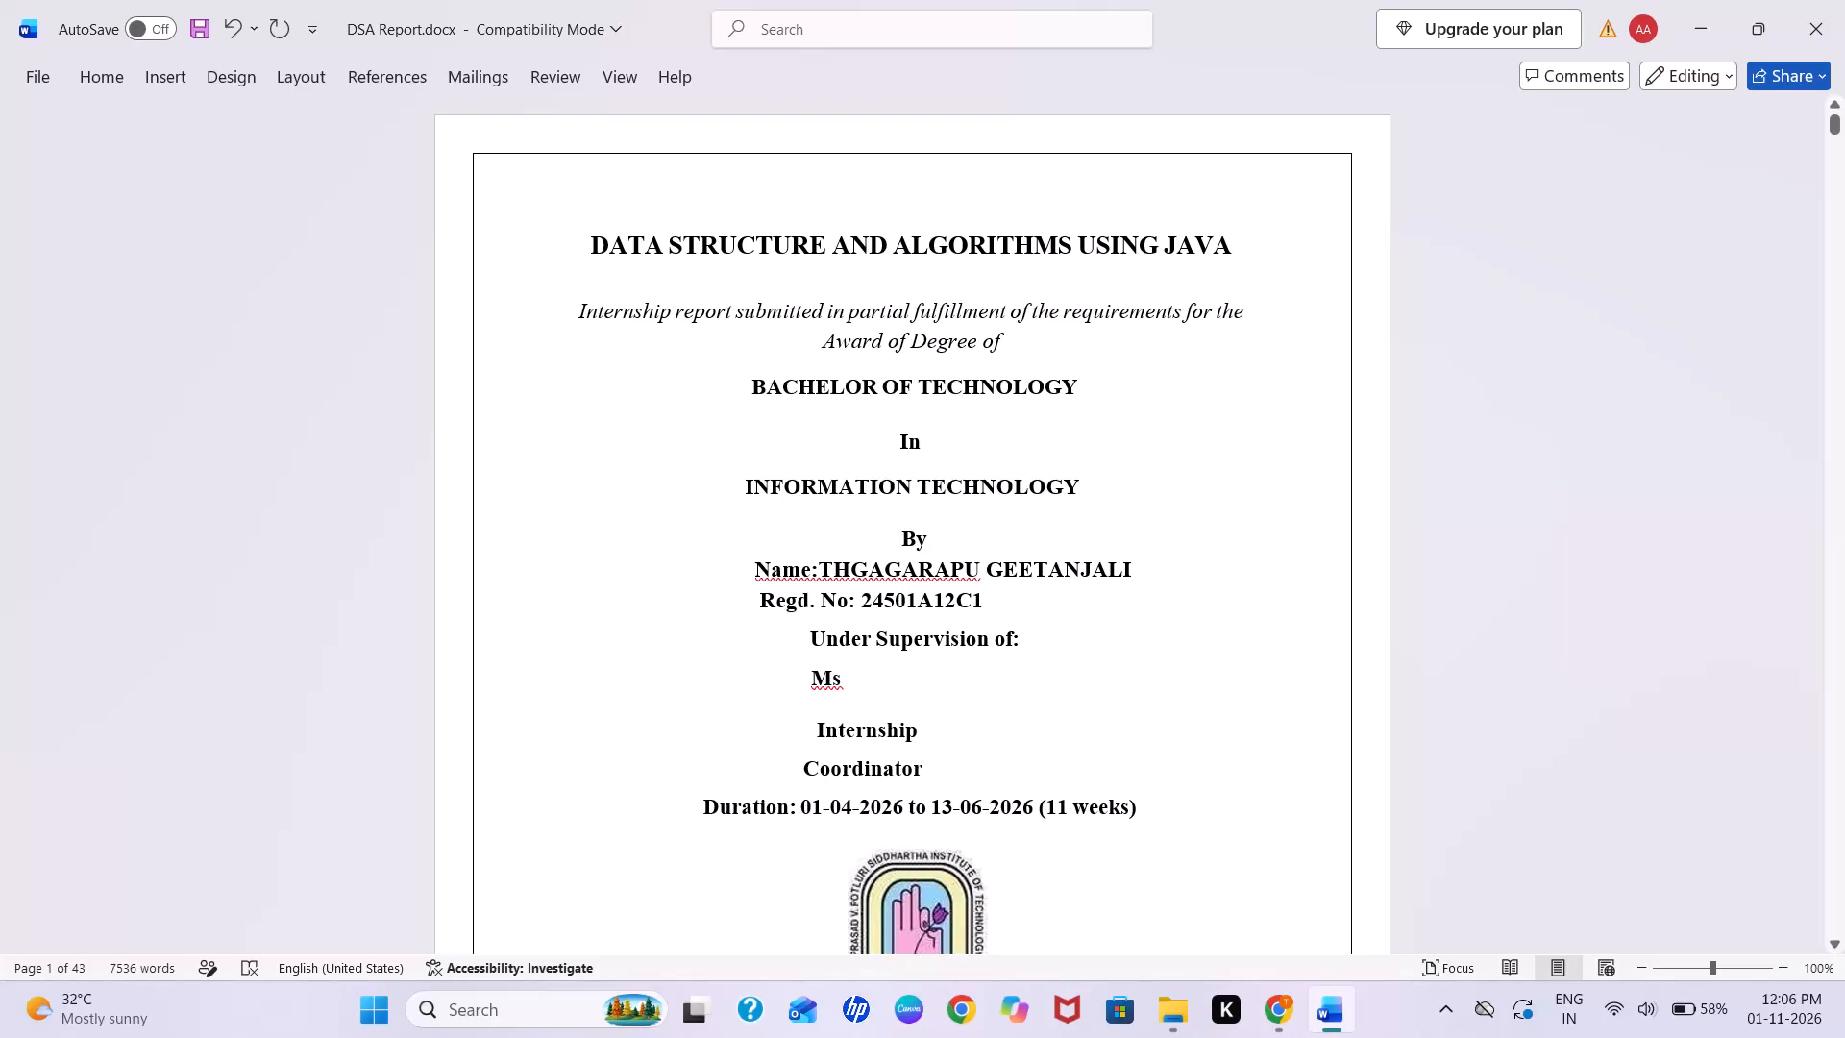
Replace "Ms" under "Under Supervision of:" with "Dr." followed by the new supervisor's initial and name.
click(865, 673)
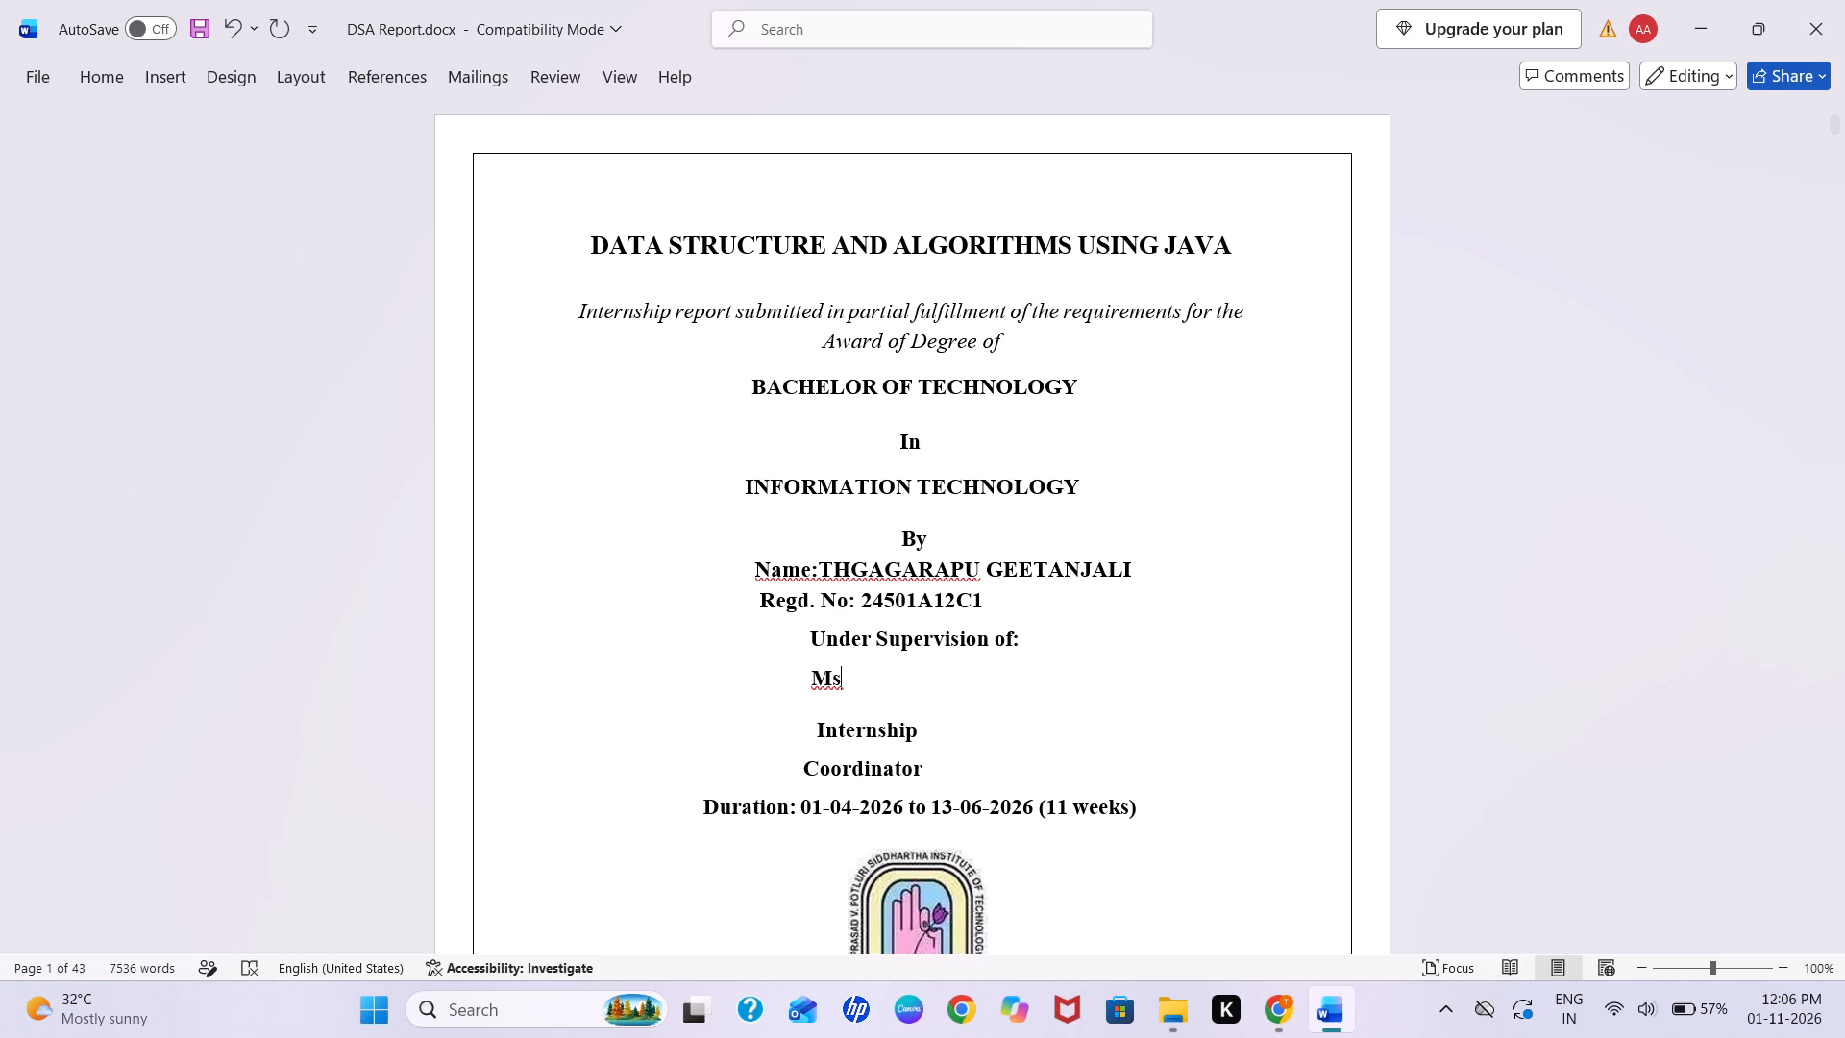
key(BackSpace)
key(BackSpace)
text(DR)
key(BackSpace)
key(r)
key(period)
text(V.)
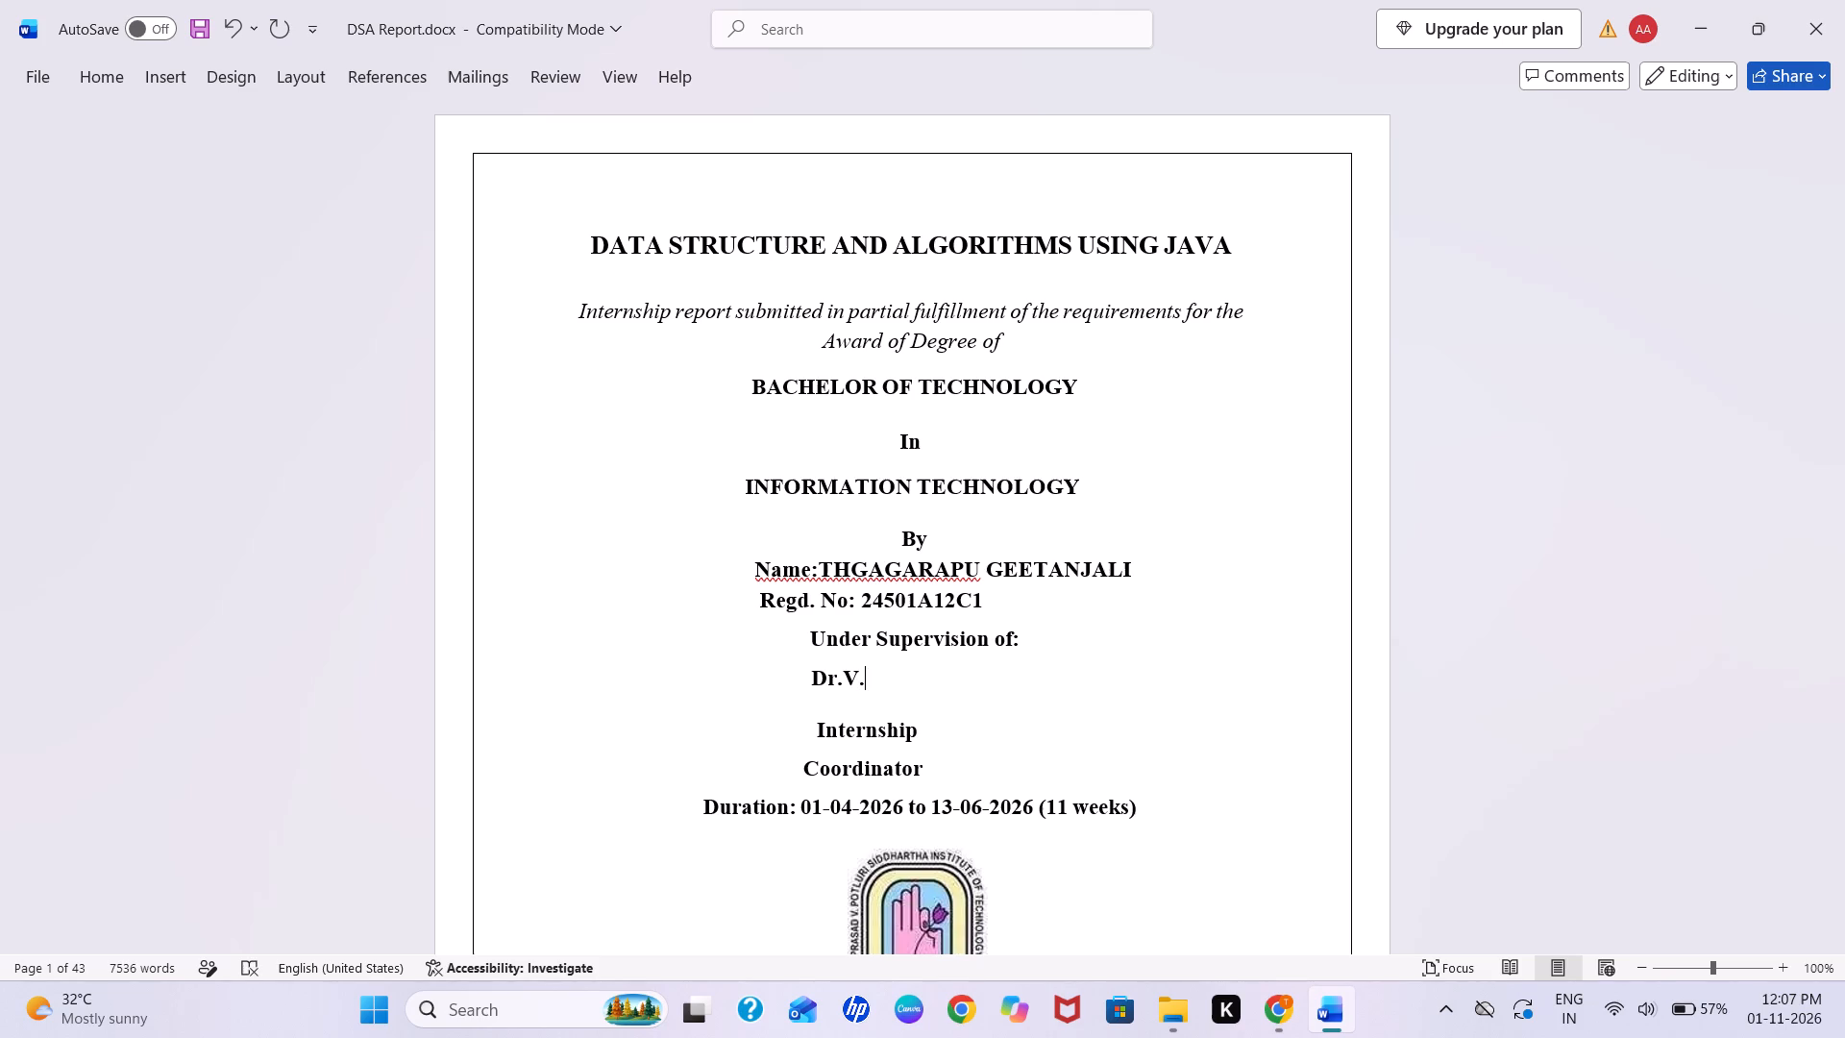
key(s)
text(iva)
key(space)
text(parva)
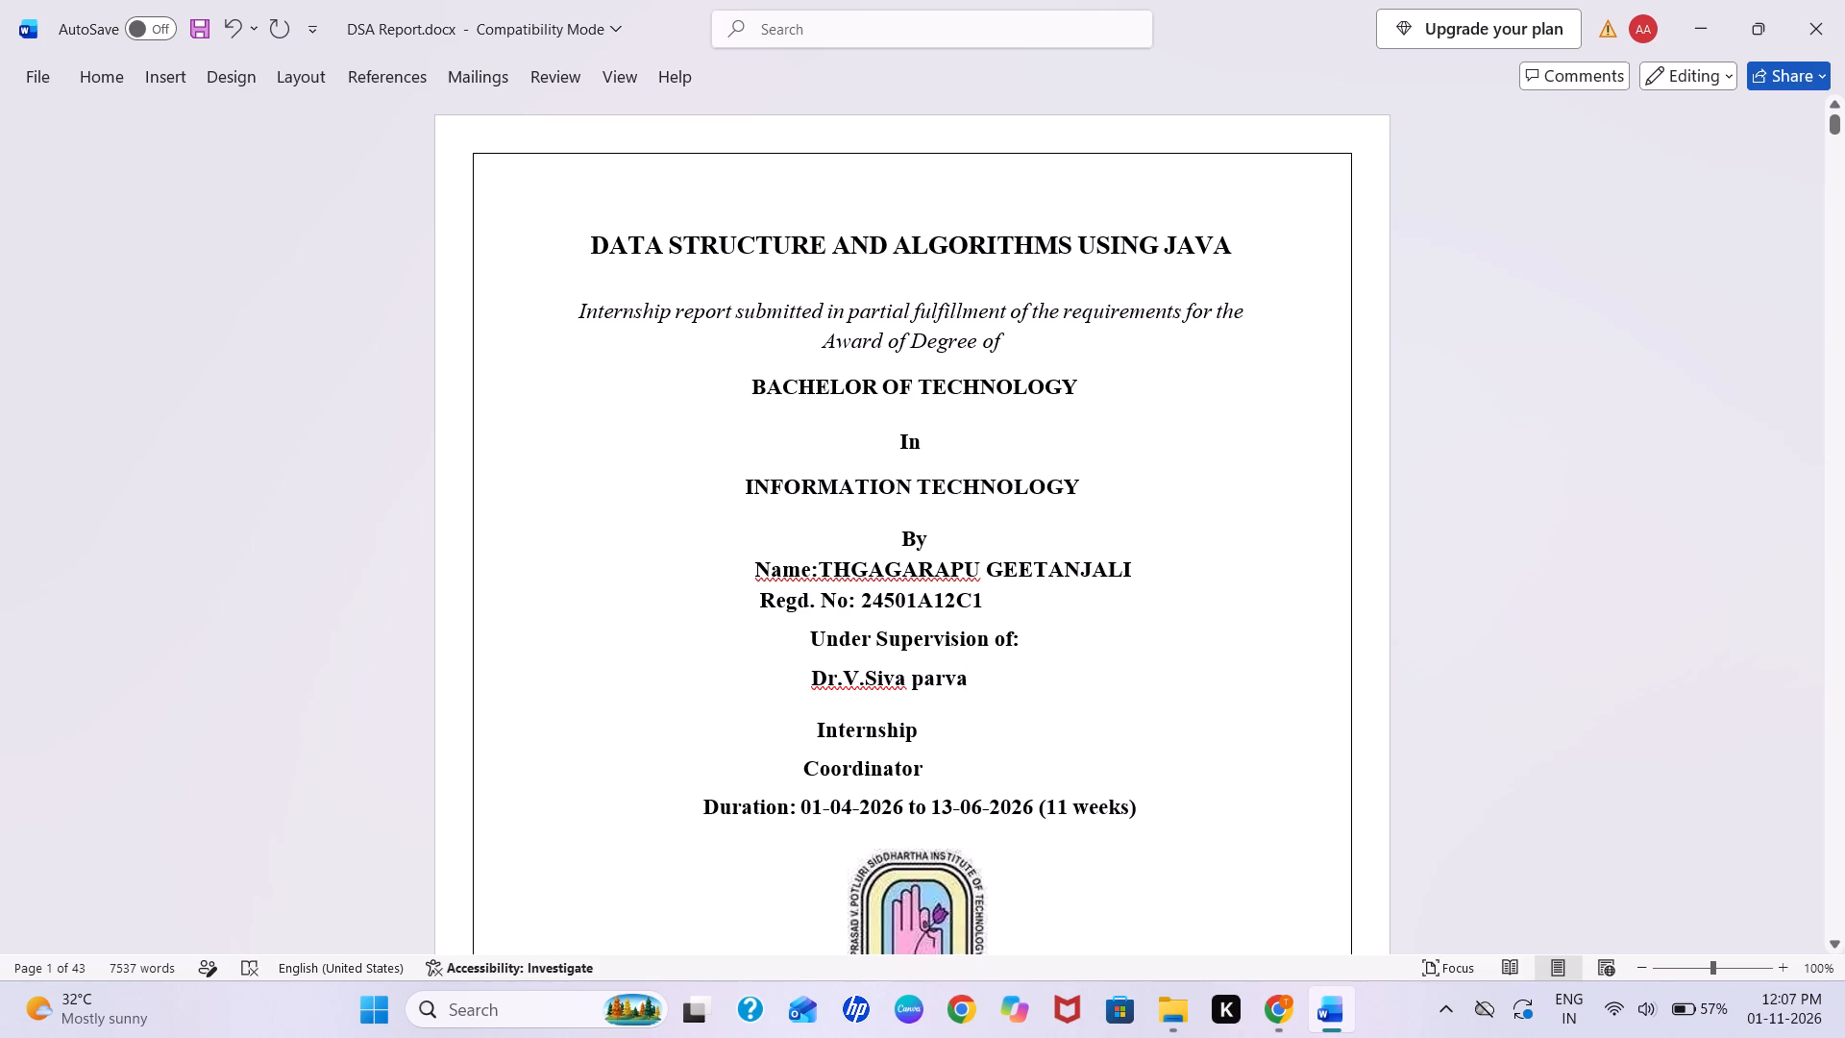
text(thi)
Capitalize the first letter of the last word in the supervisor's name on the cover page.
click(924, 684)
key(BackSpace)
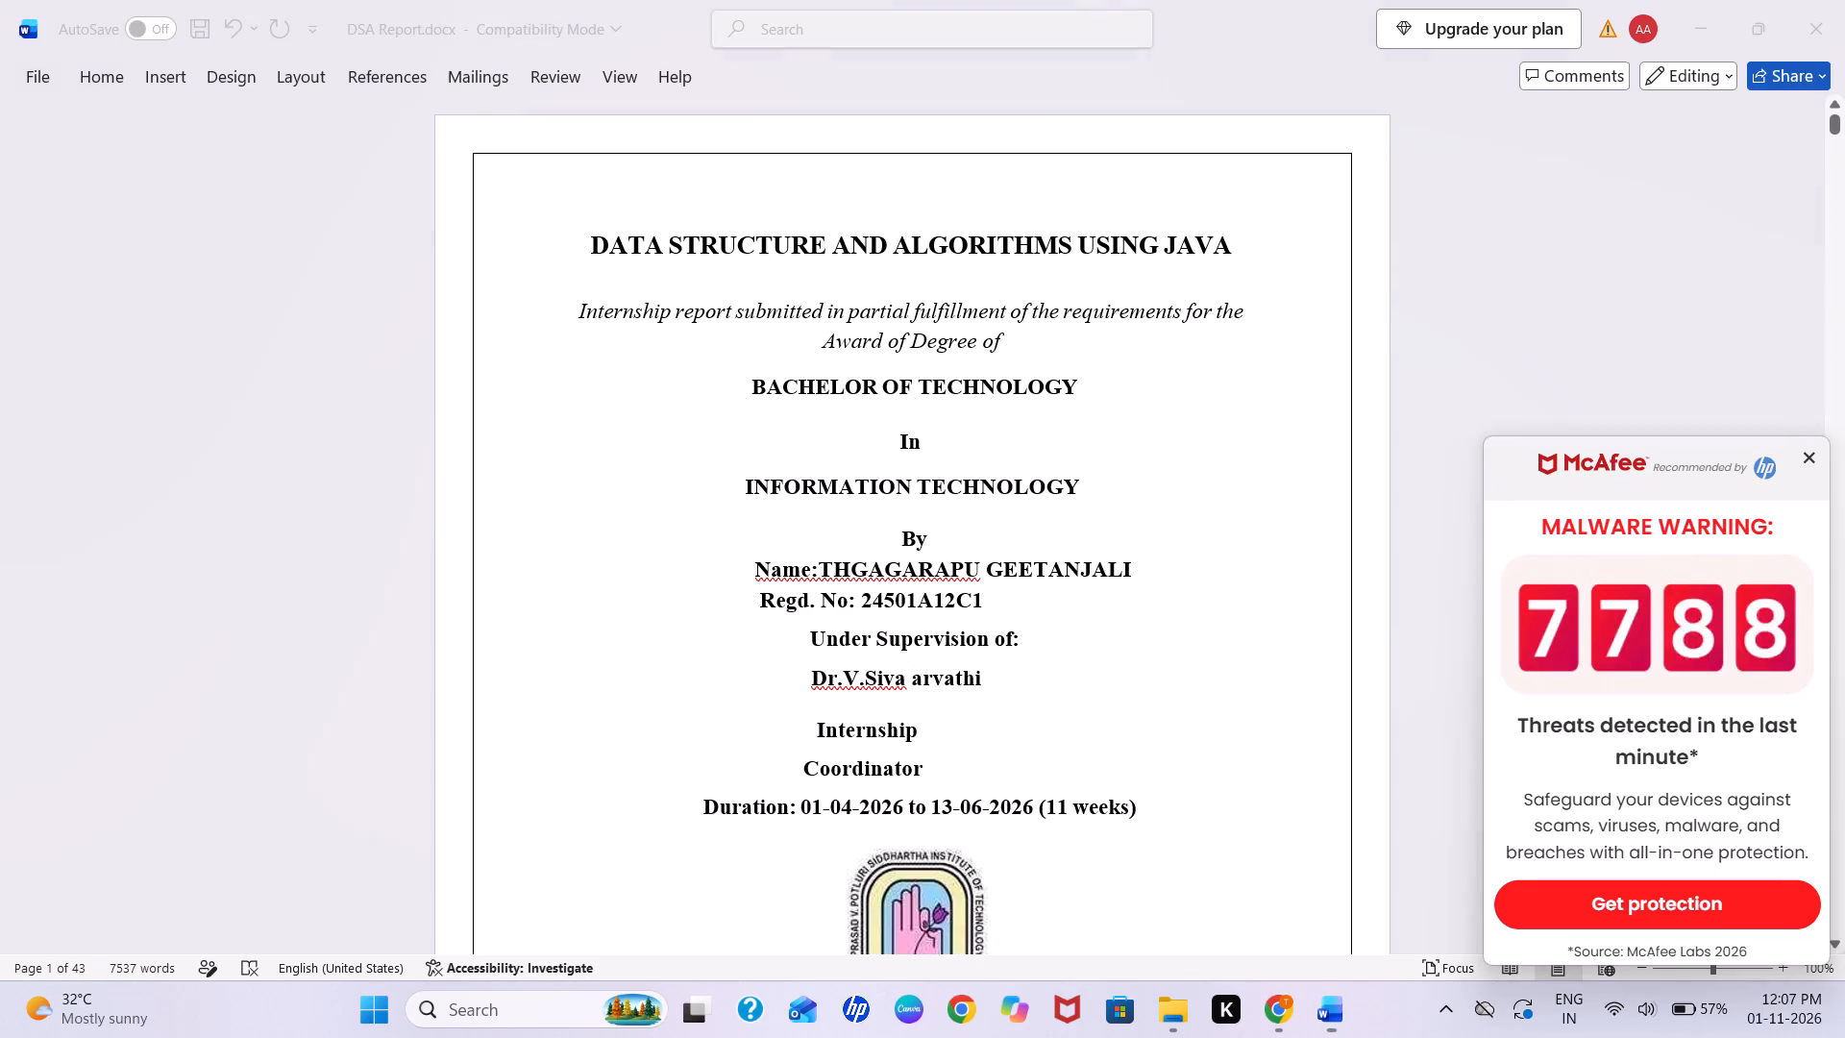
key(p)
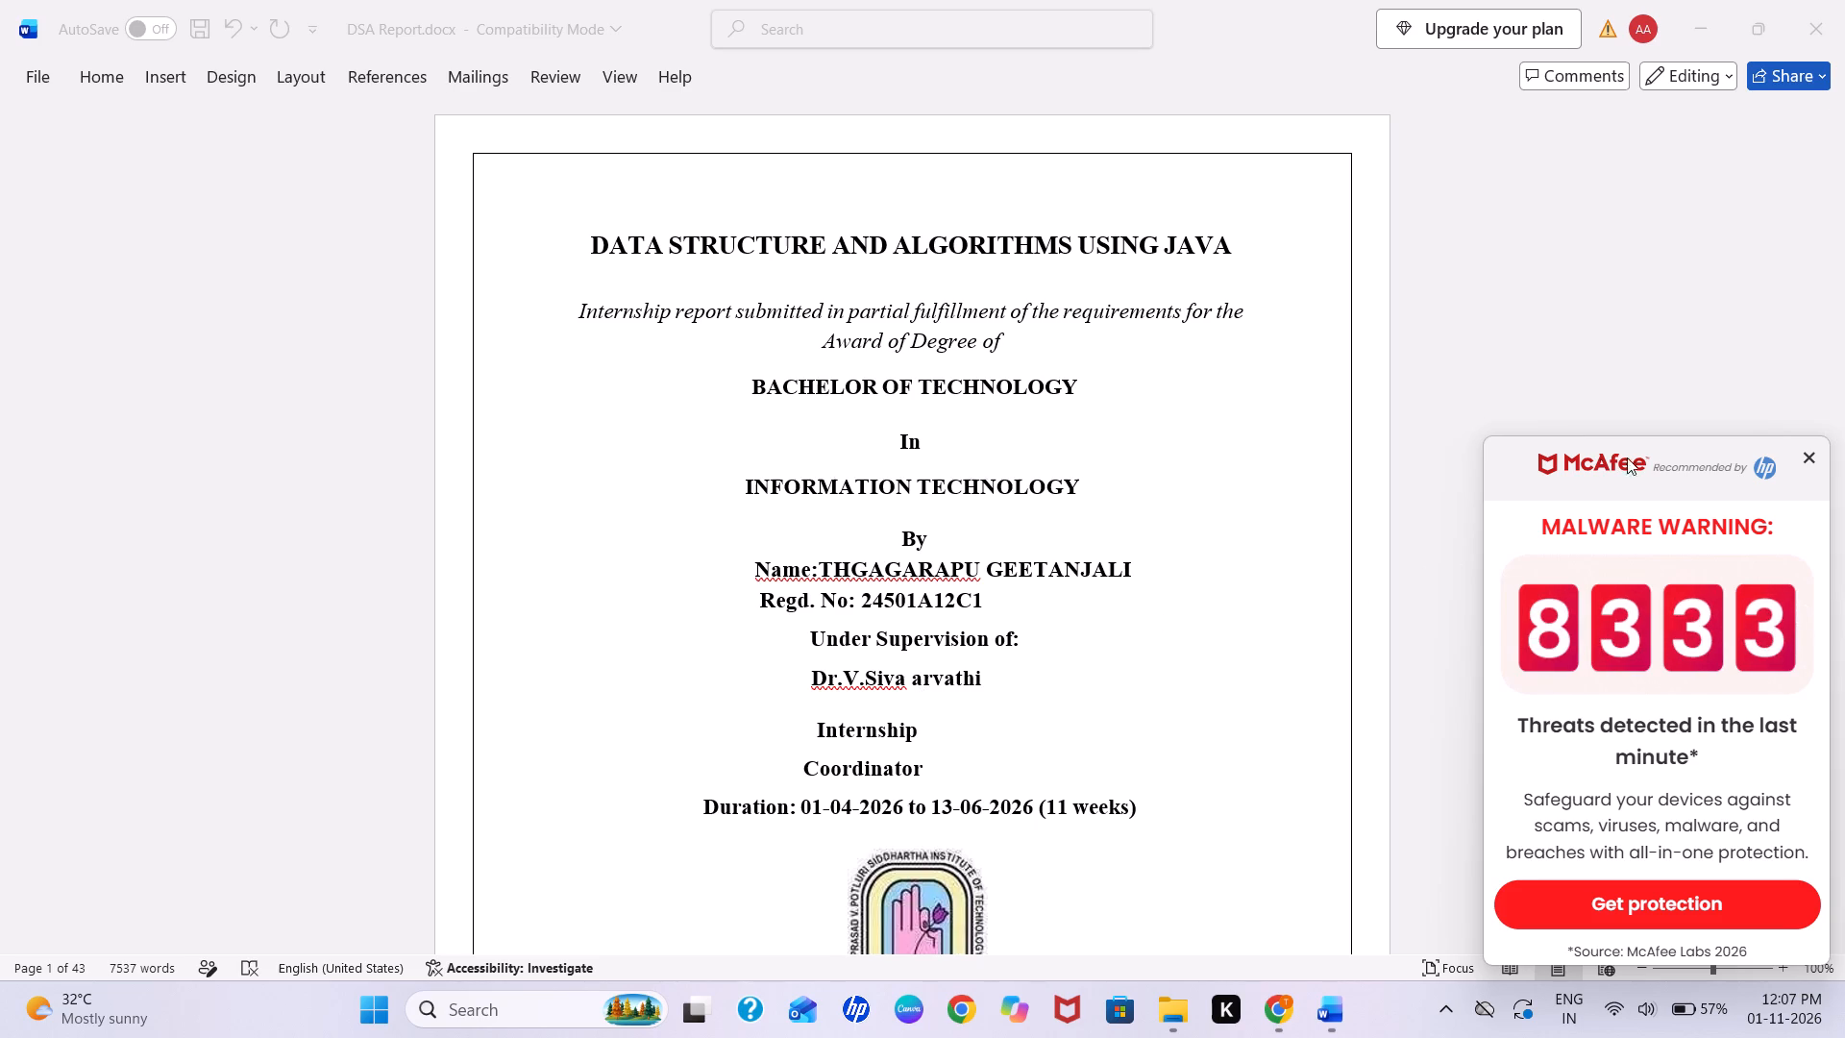
click(1811, 458)
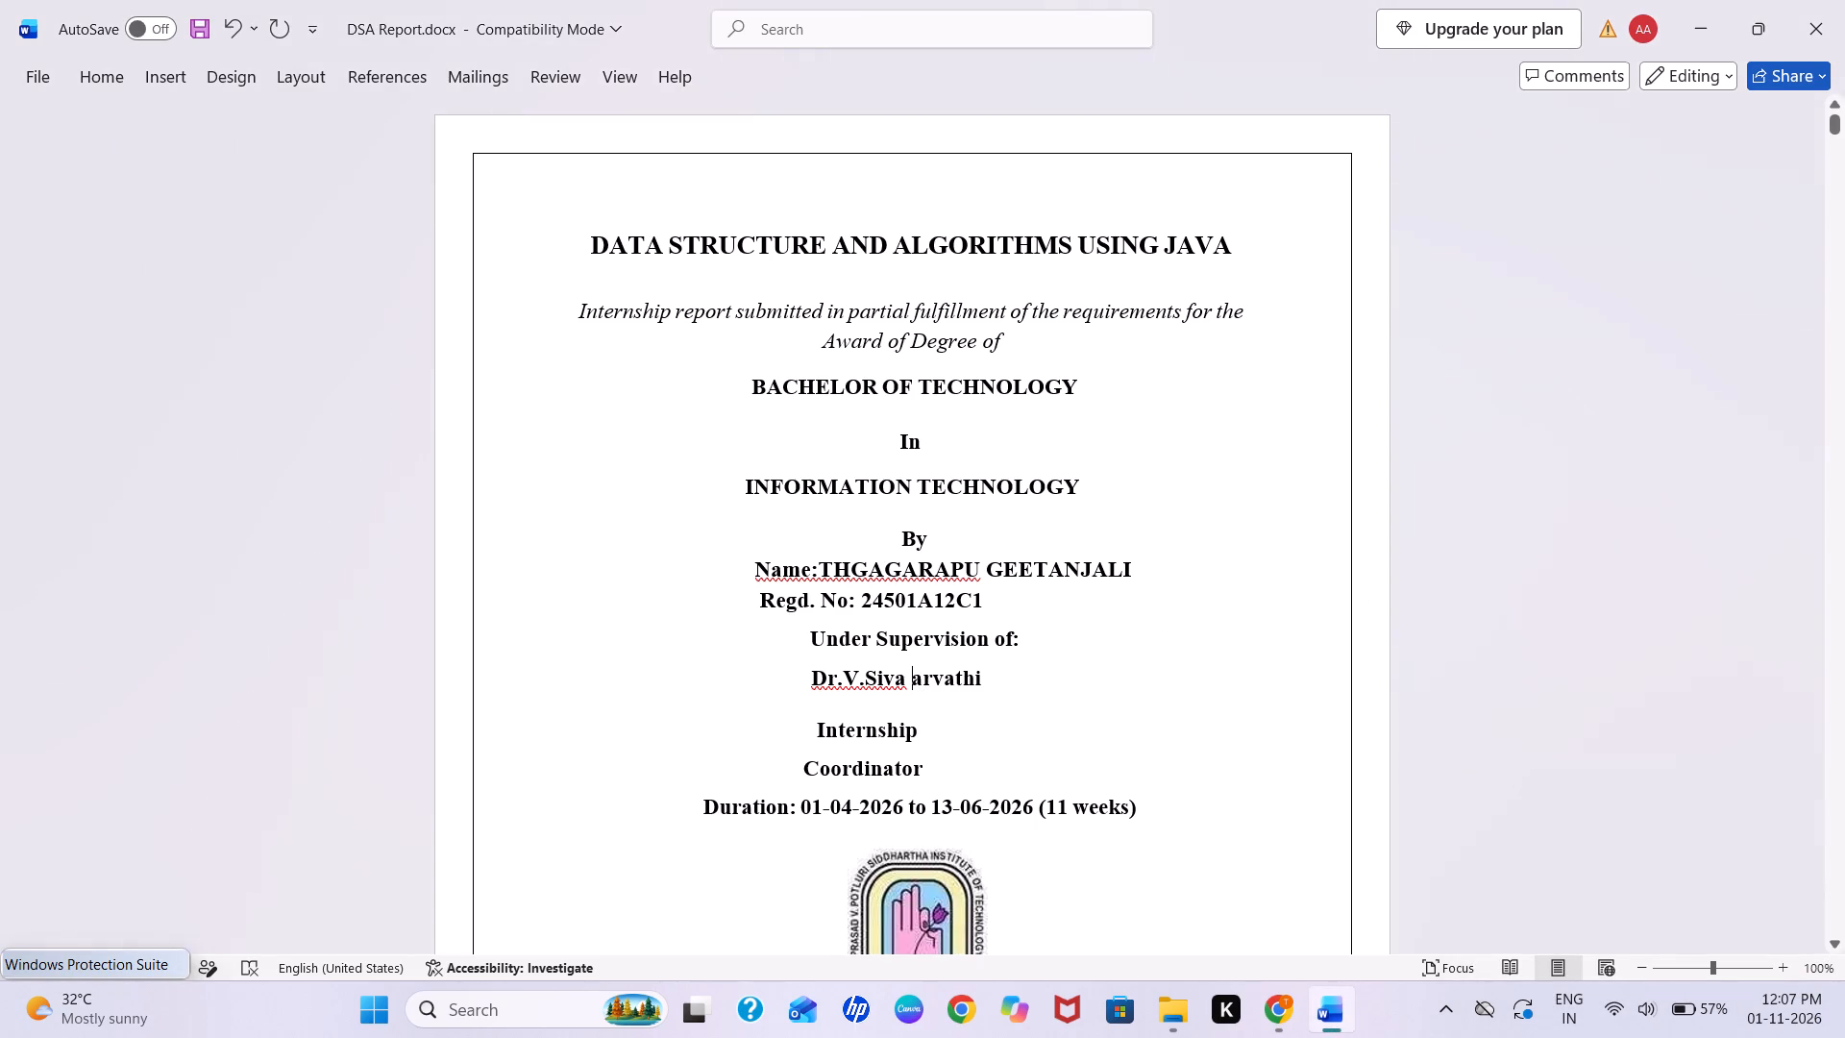
click(914, 677)
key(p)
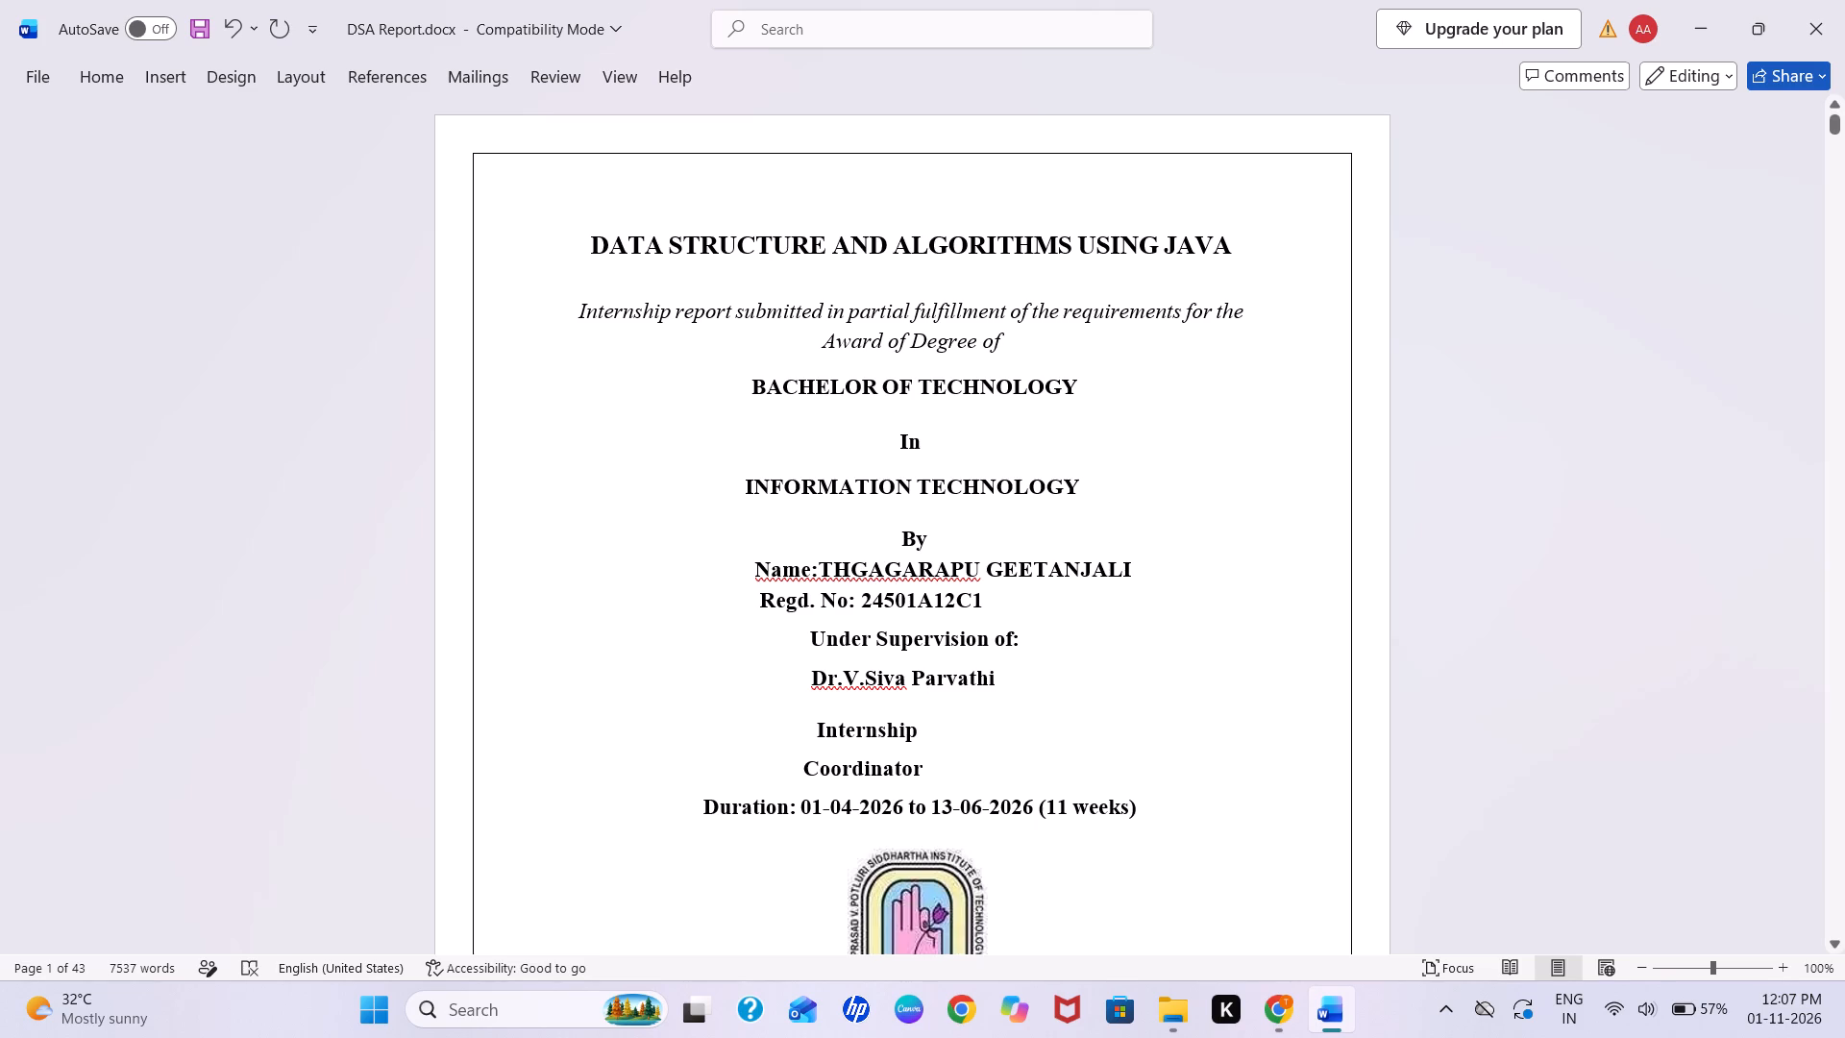
Join "Internship" and "Coordinator" into one line separated by a space, and remove the empty line above it.
click(801, 766)
key(BackSpace)
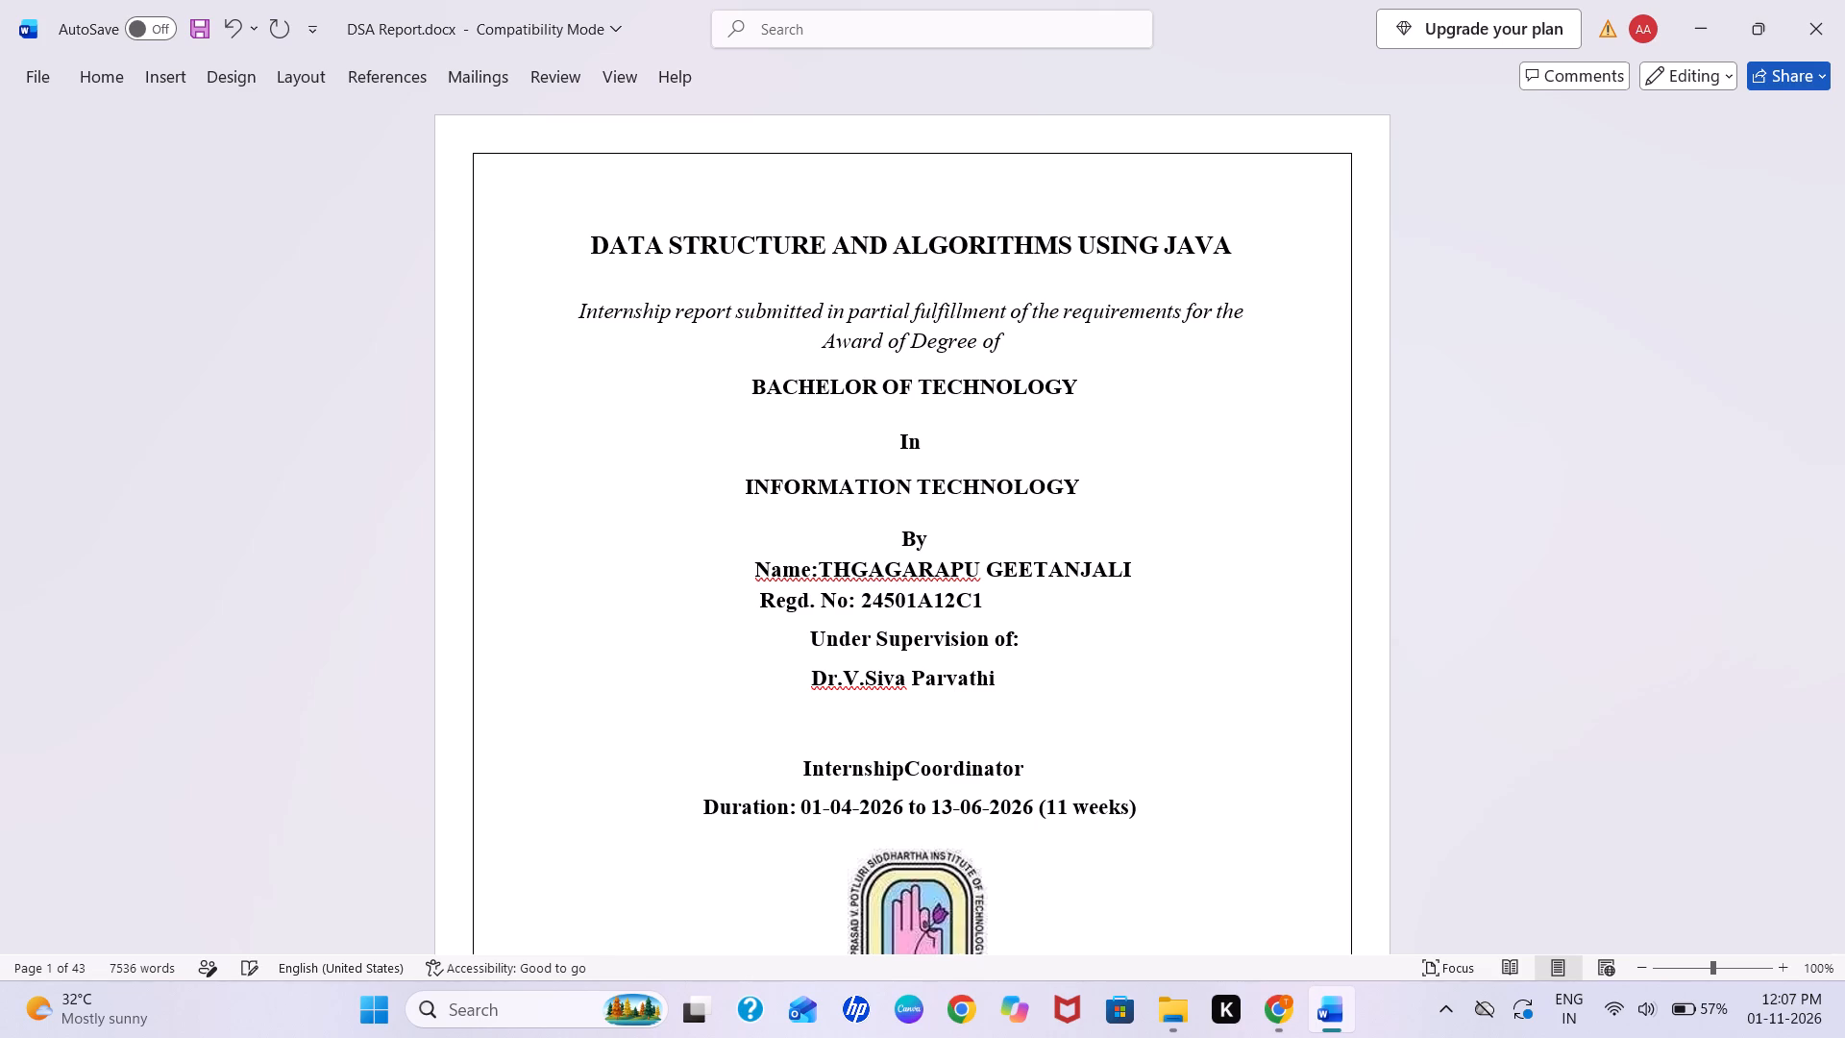
click(799, 765)
key(BackSpace)
key(BackSpace)
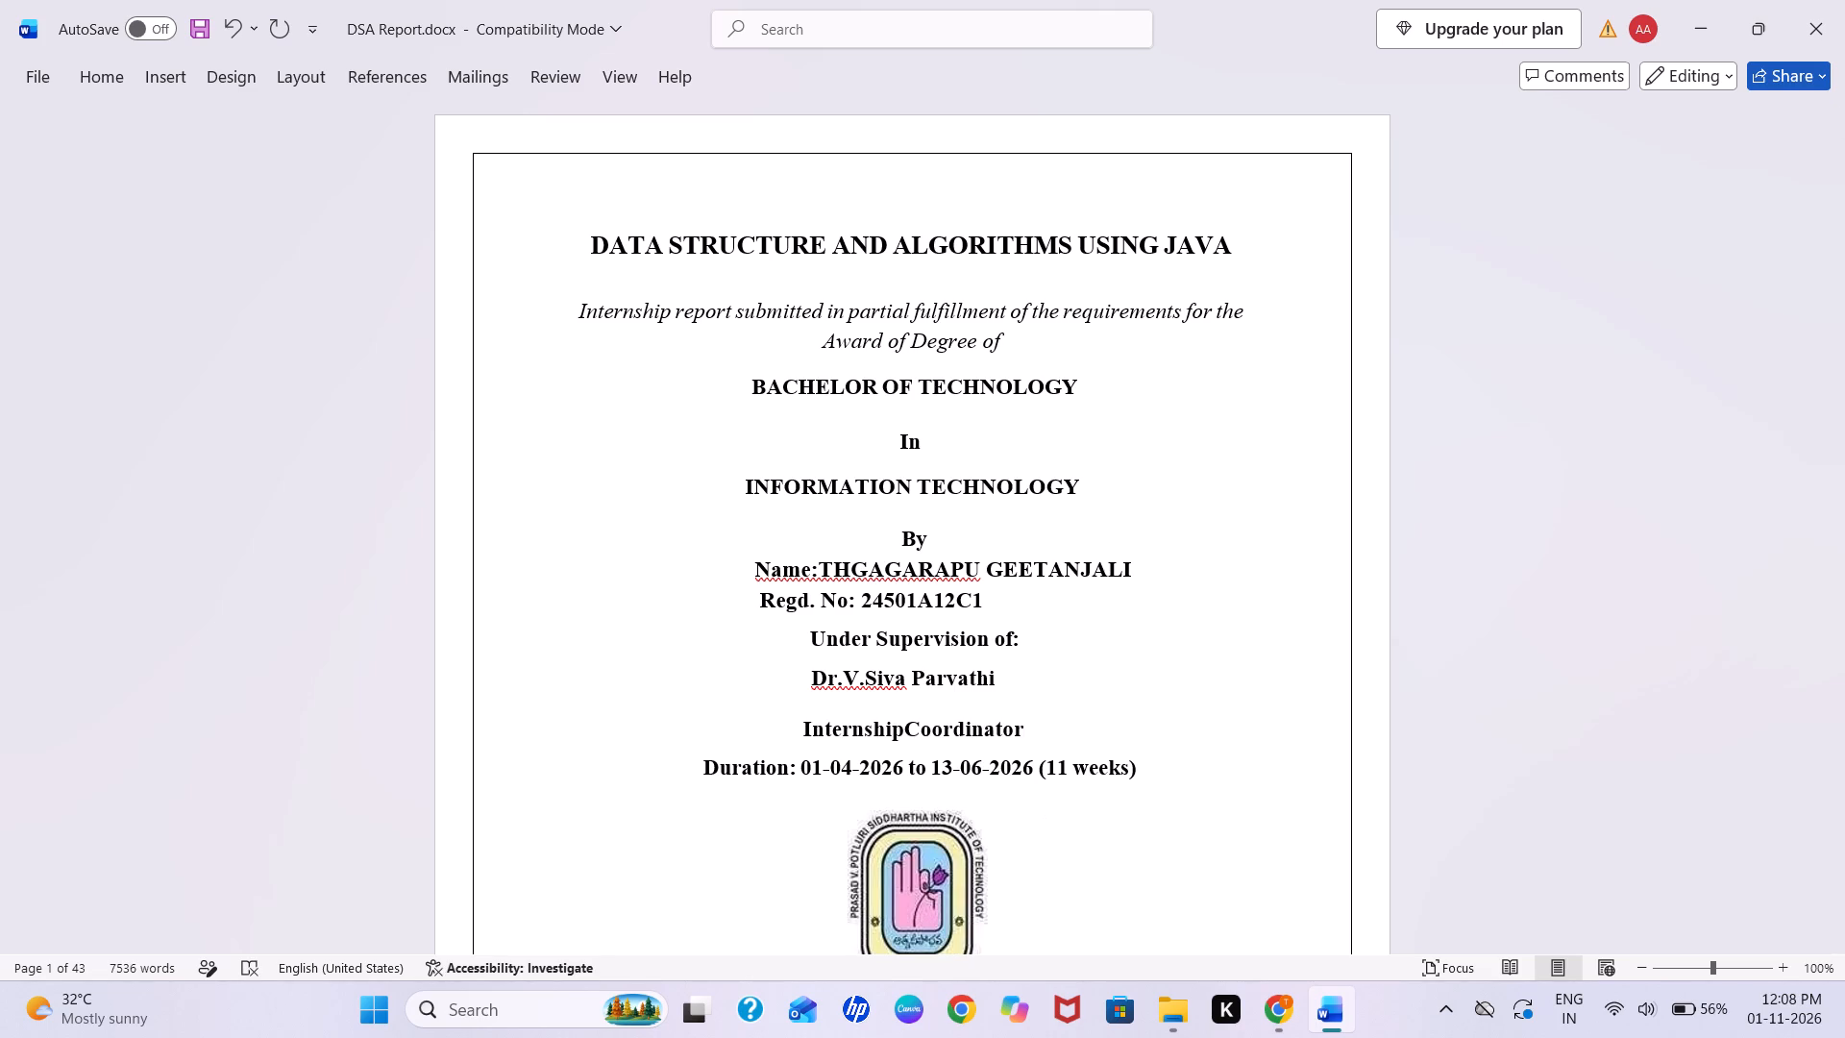
click(904, 729)
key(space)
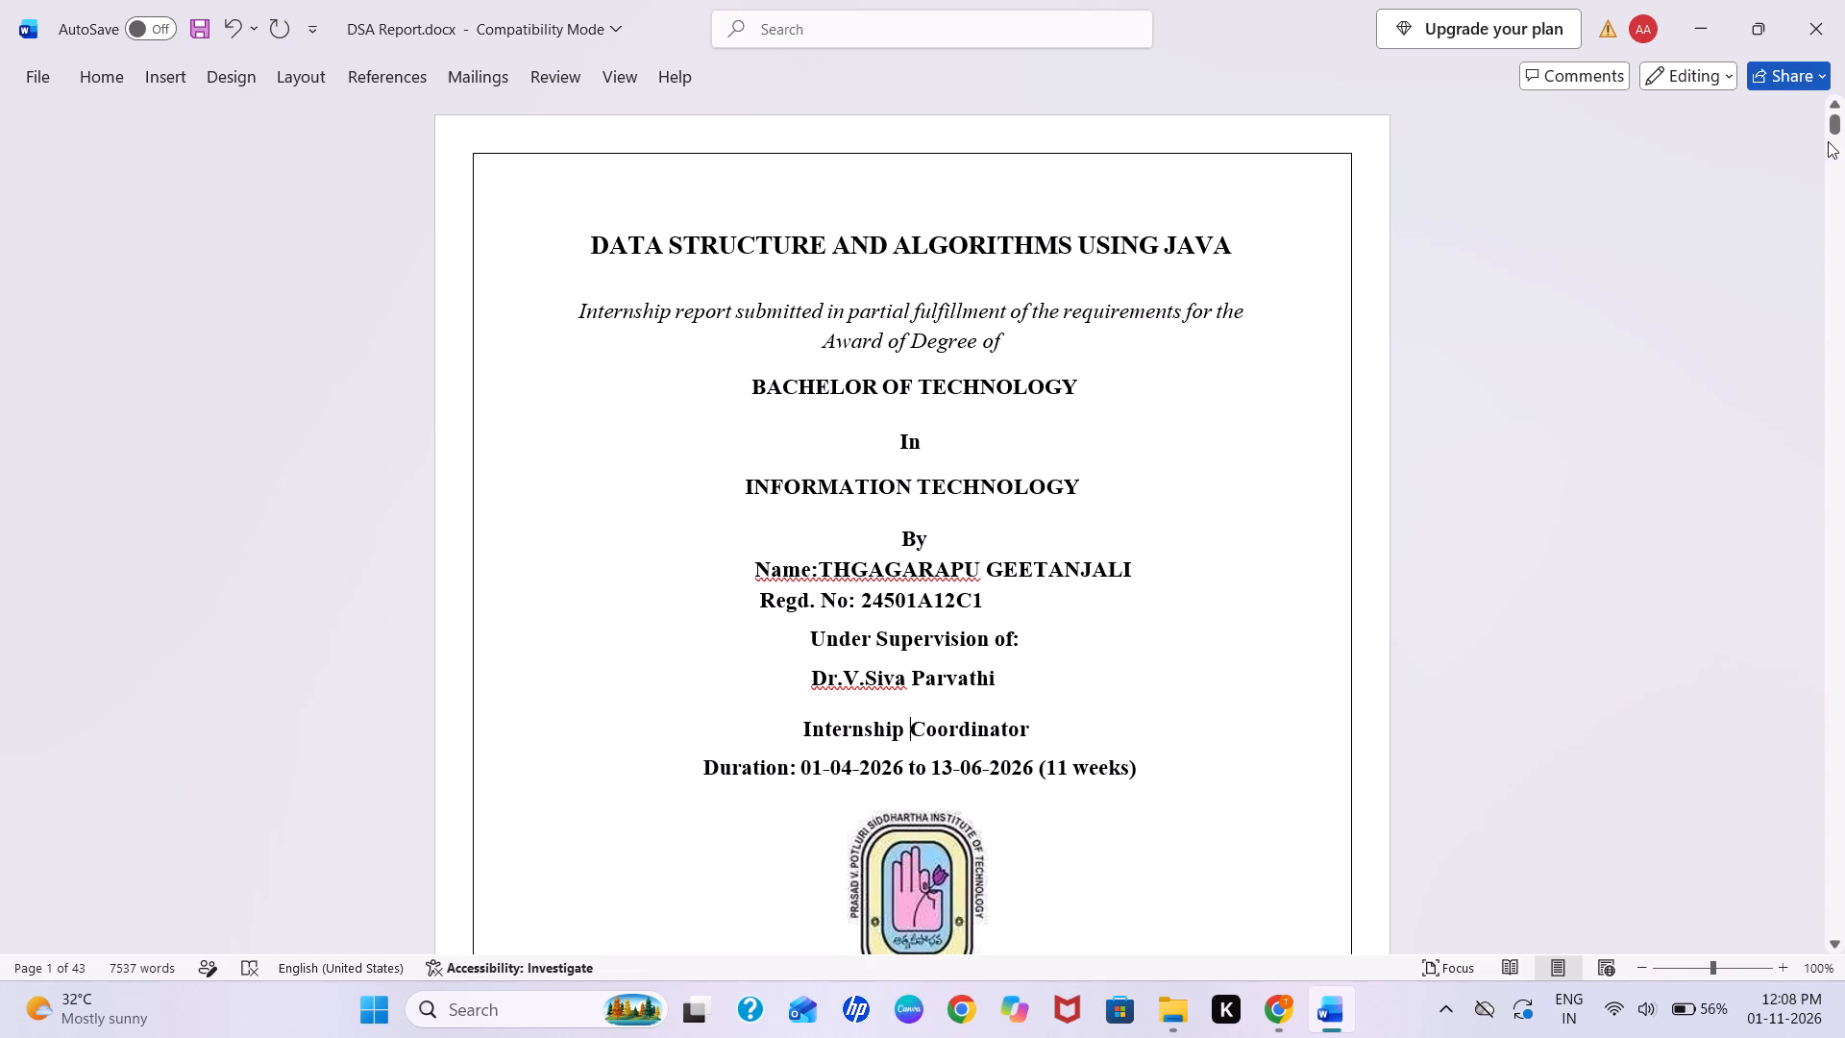
Replace the student's name after "submitted by" in the CERTIFICATE paragraph with the report author's name in capitals, leaving a space before "(Regd. No:".
drag(1833, 118, 1835, 129)
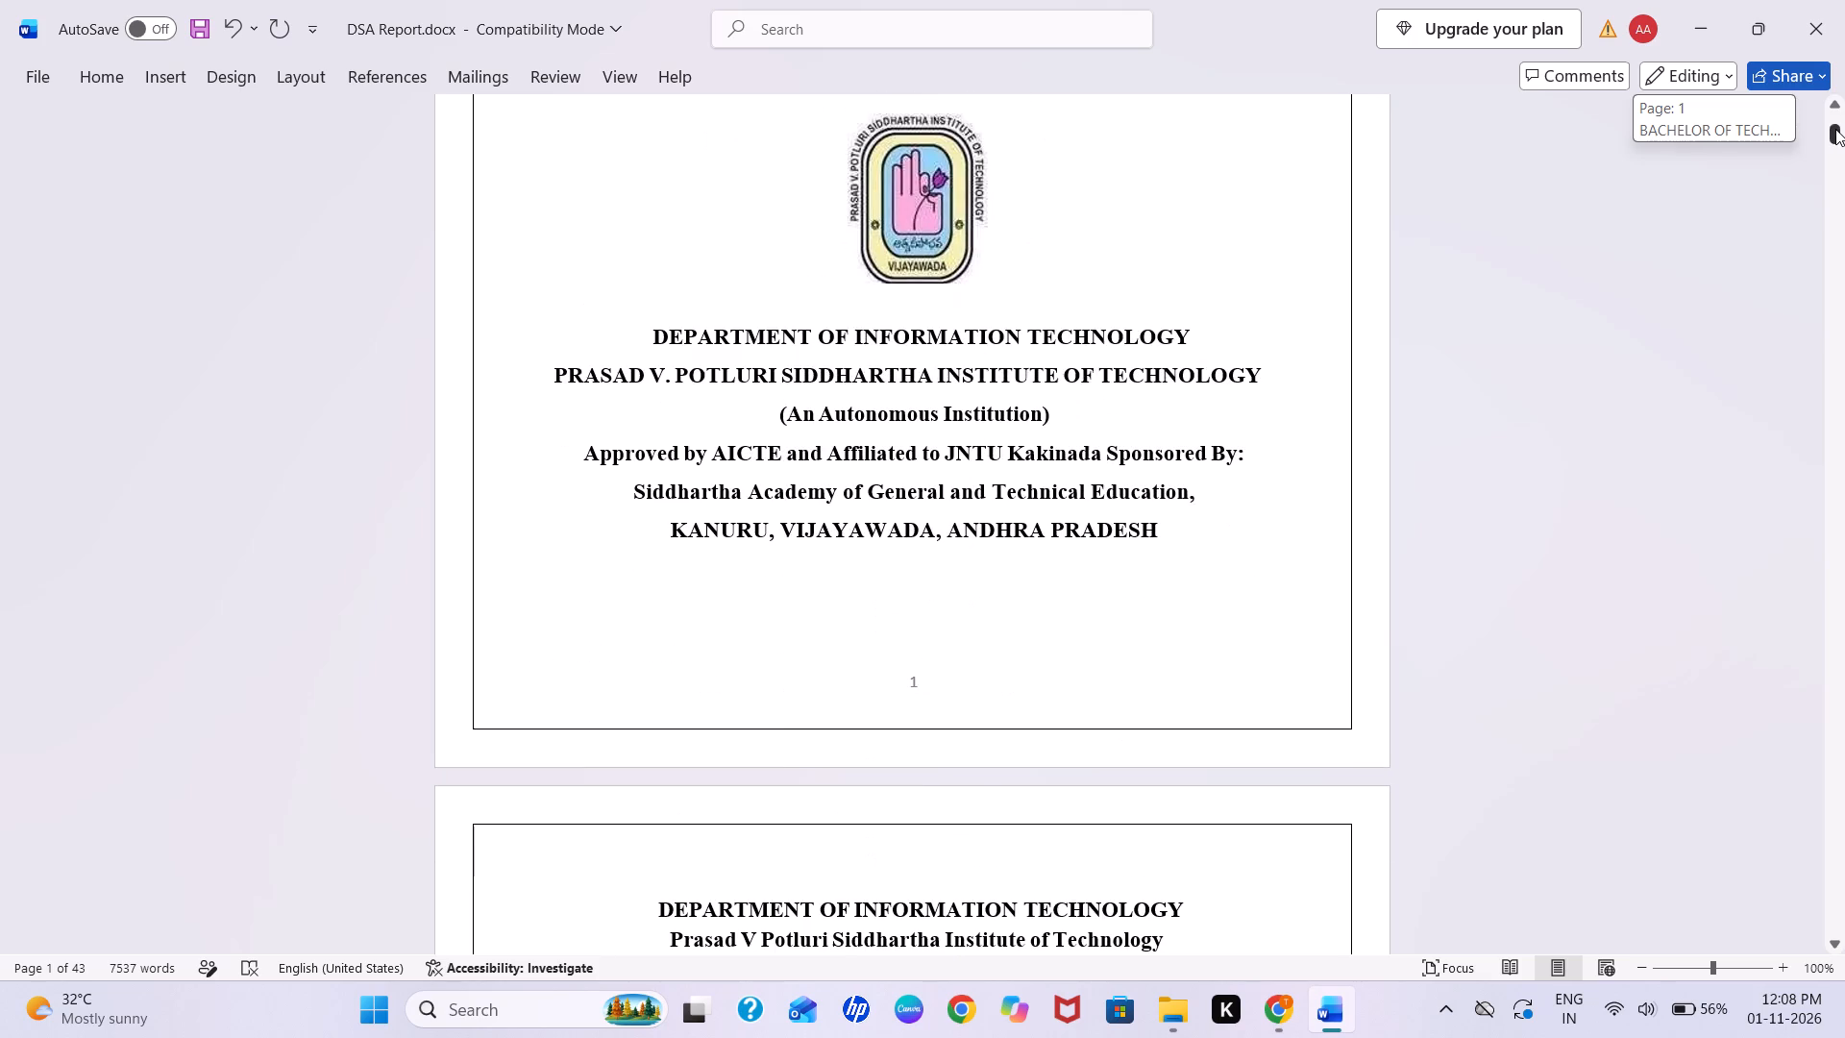
drag(1835, 129, 1835, 144)
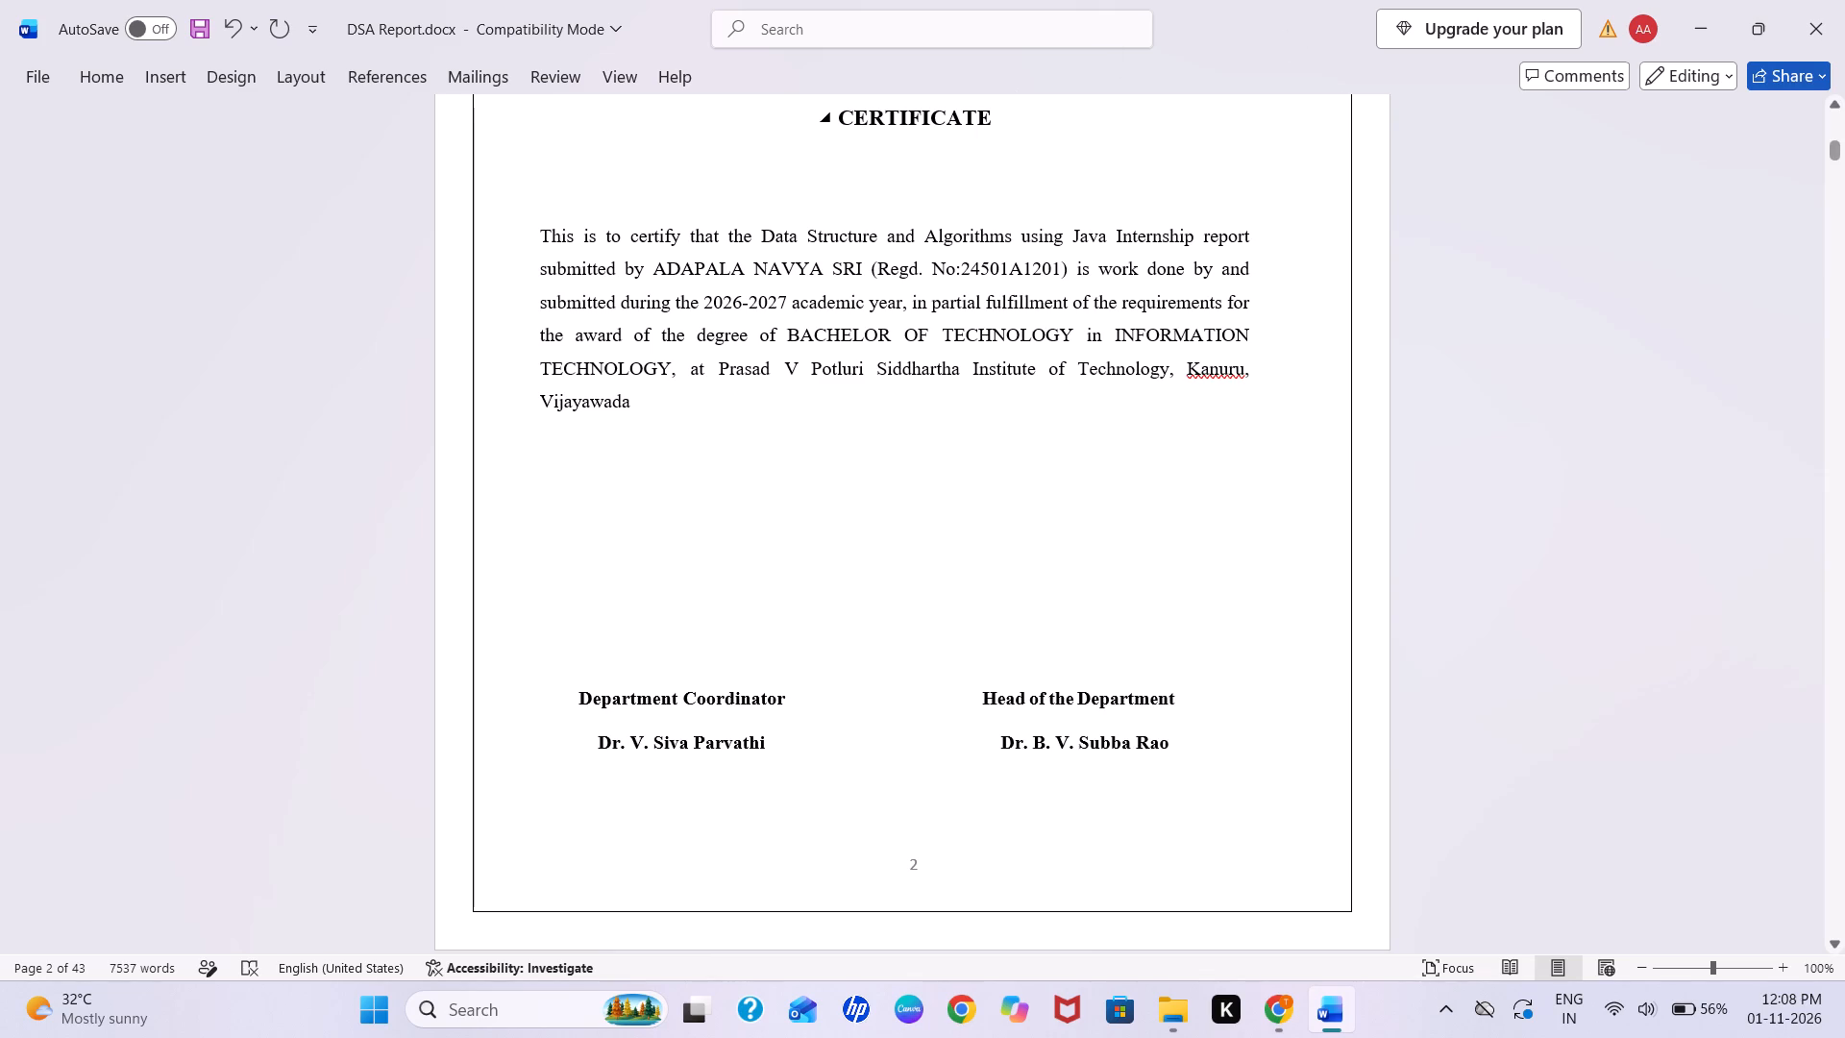
click(872, 263)
key(BackSpace)
key(BackSpace)
key(BackSpace)
key(BackSpace)
key(BackSpace)
key(BackSpace)
key(BackSpace)
key(BackSpace)
key(BackSpace)
key(BackSpace)
key(BackSpace)
key(BackSpace)
key(BackSpace)
key(BackSpace)
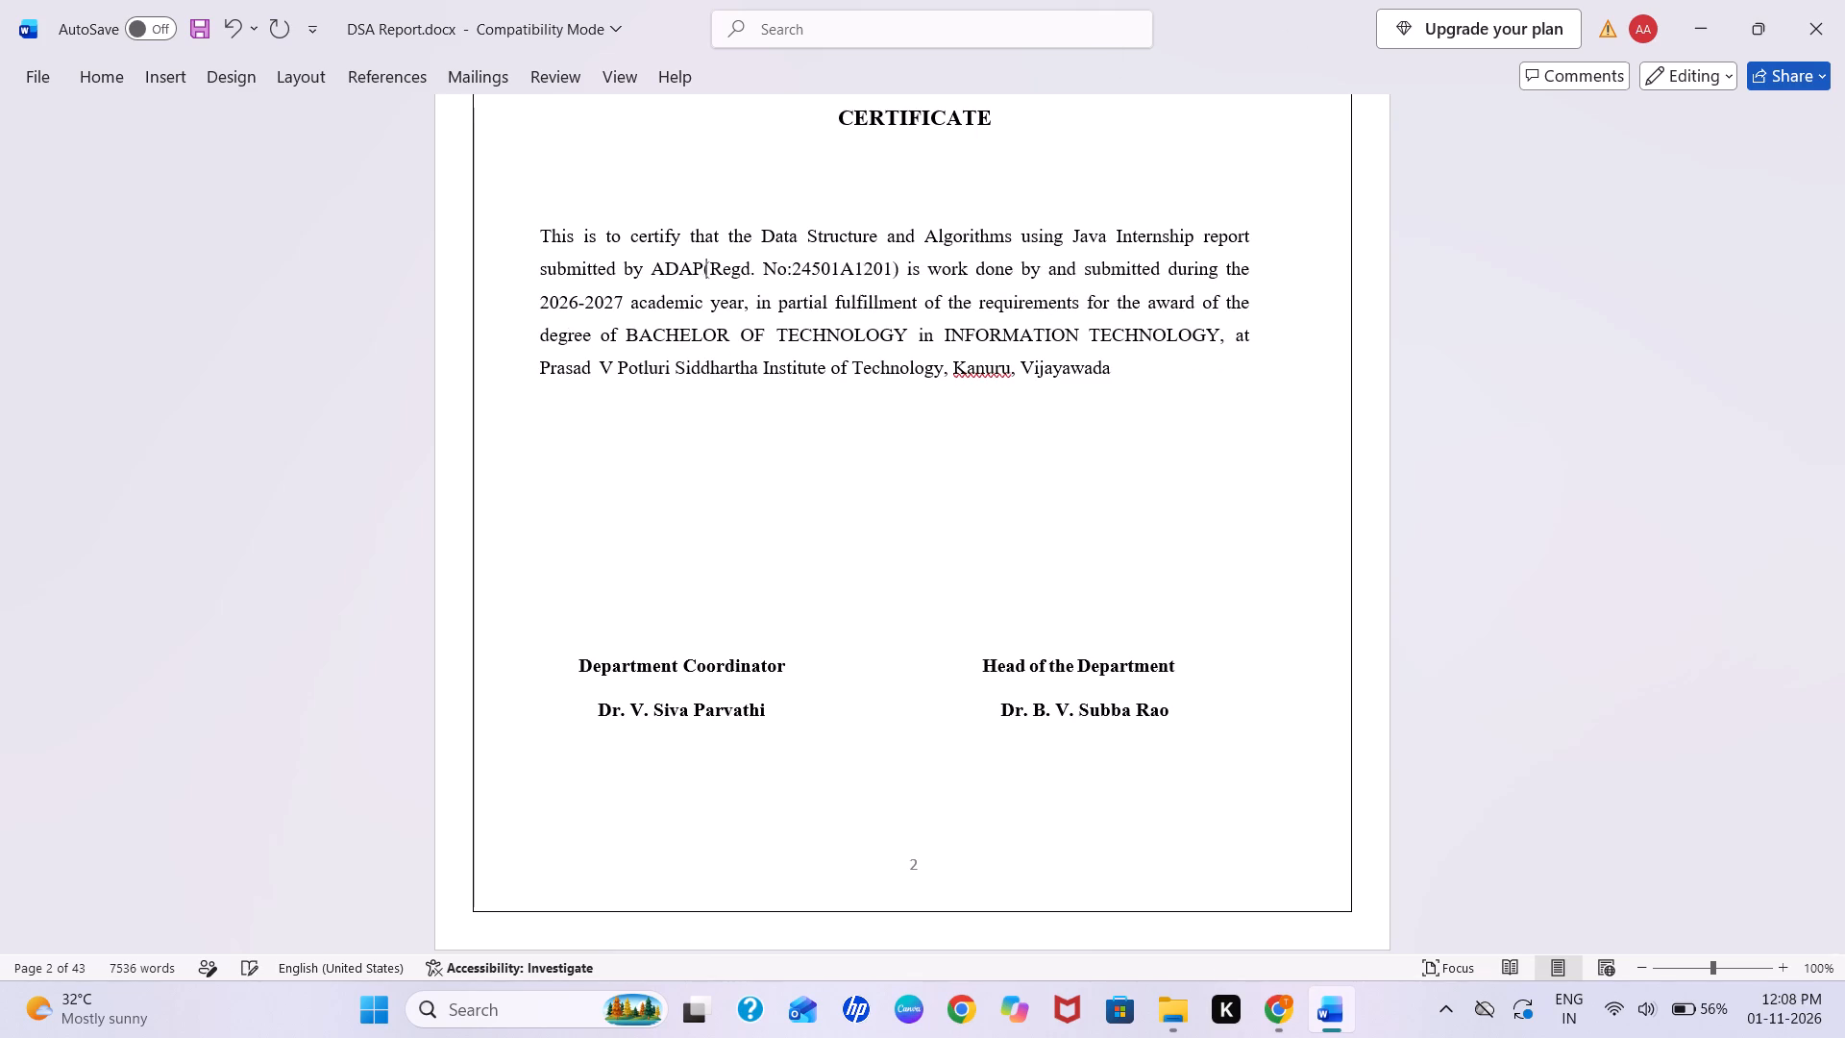
key(BackSpace)
key(BackSpace)
key(BackSpace)
key(BackSpace)
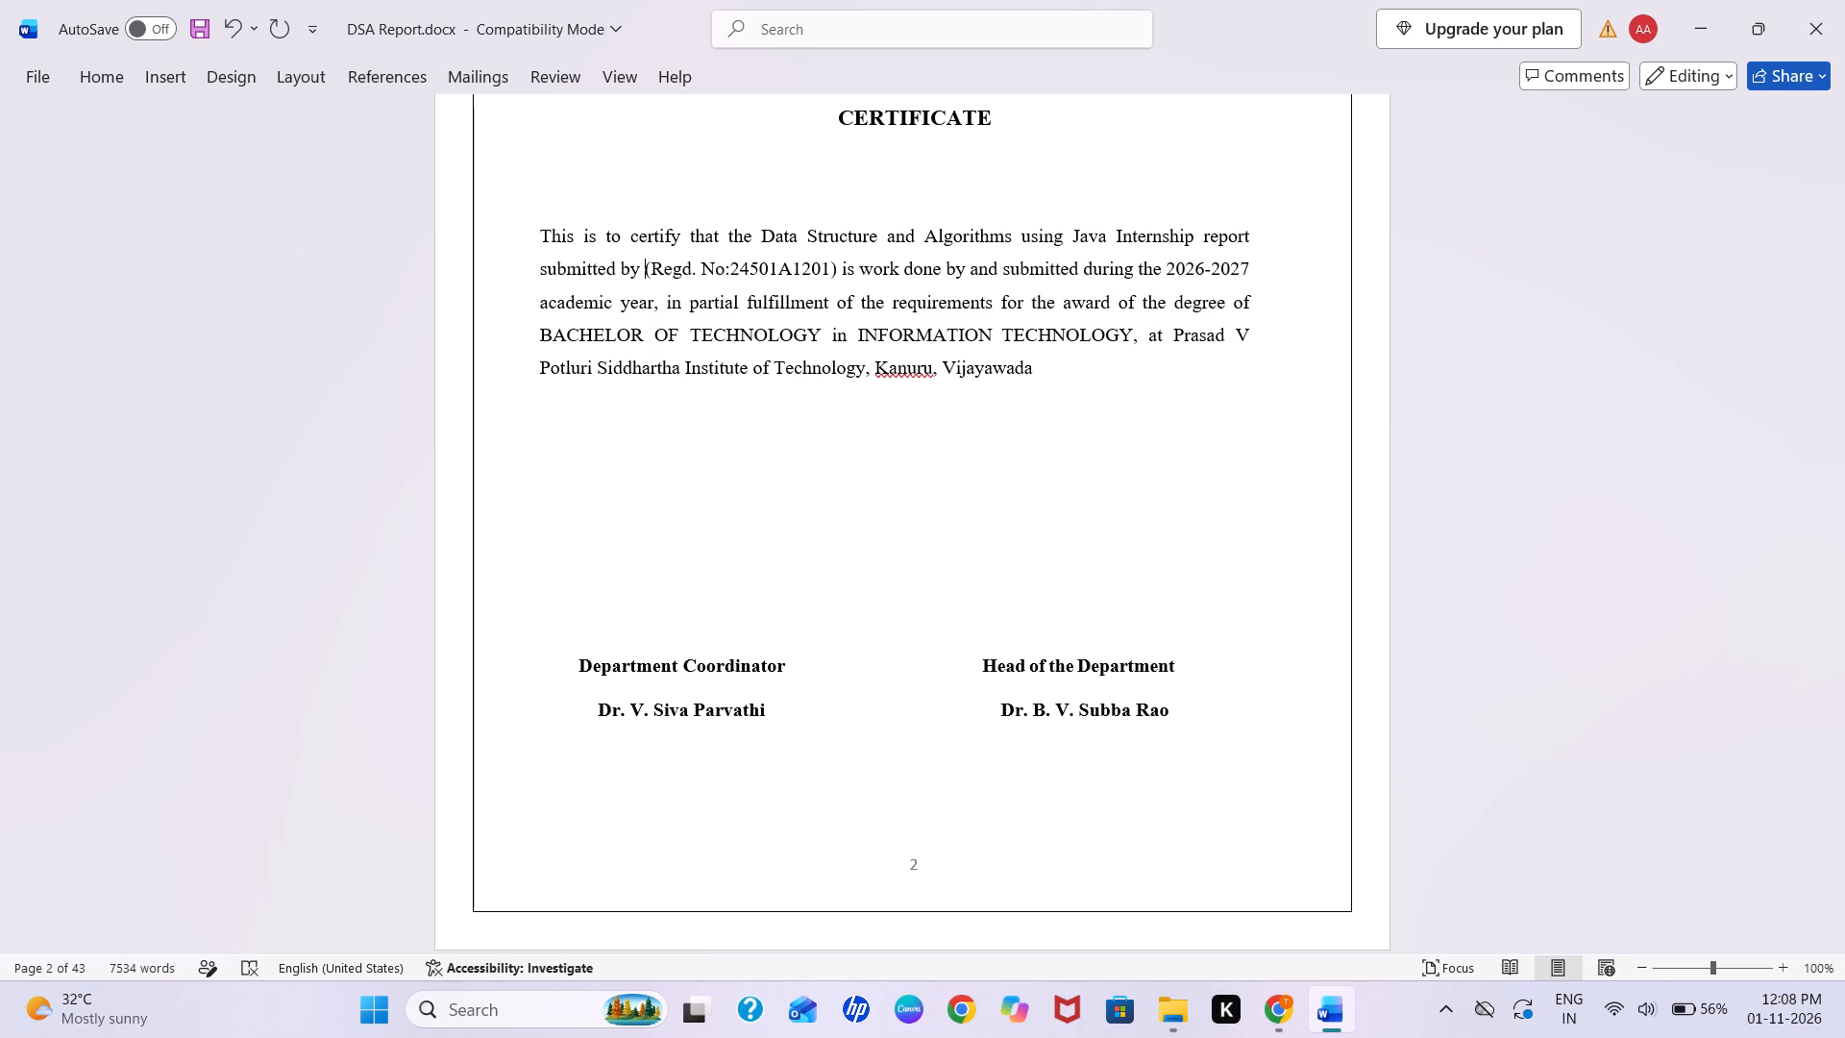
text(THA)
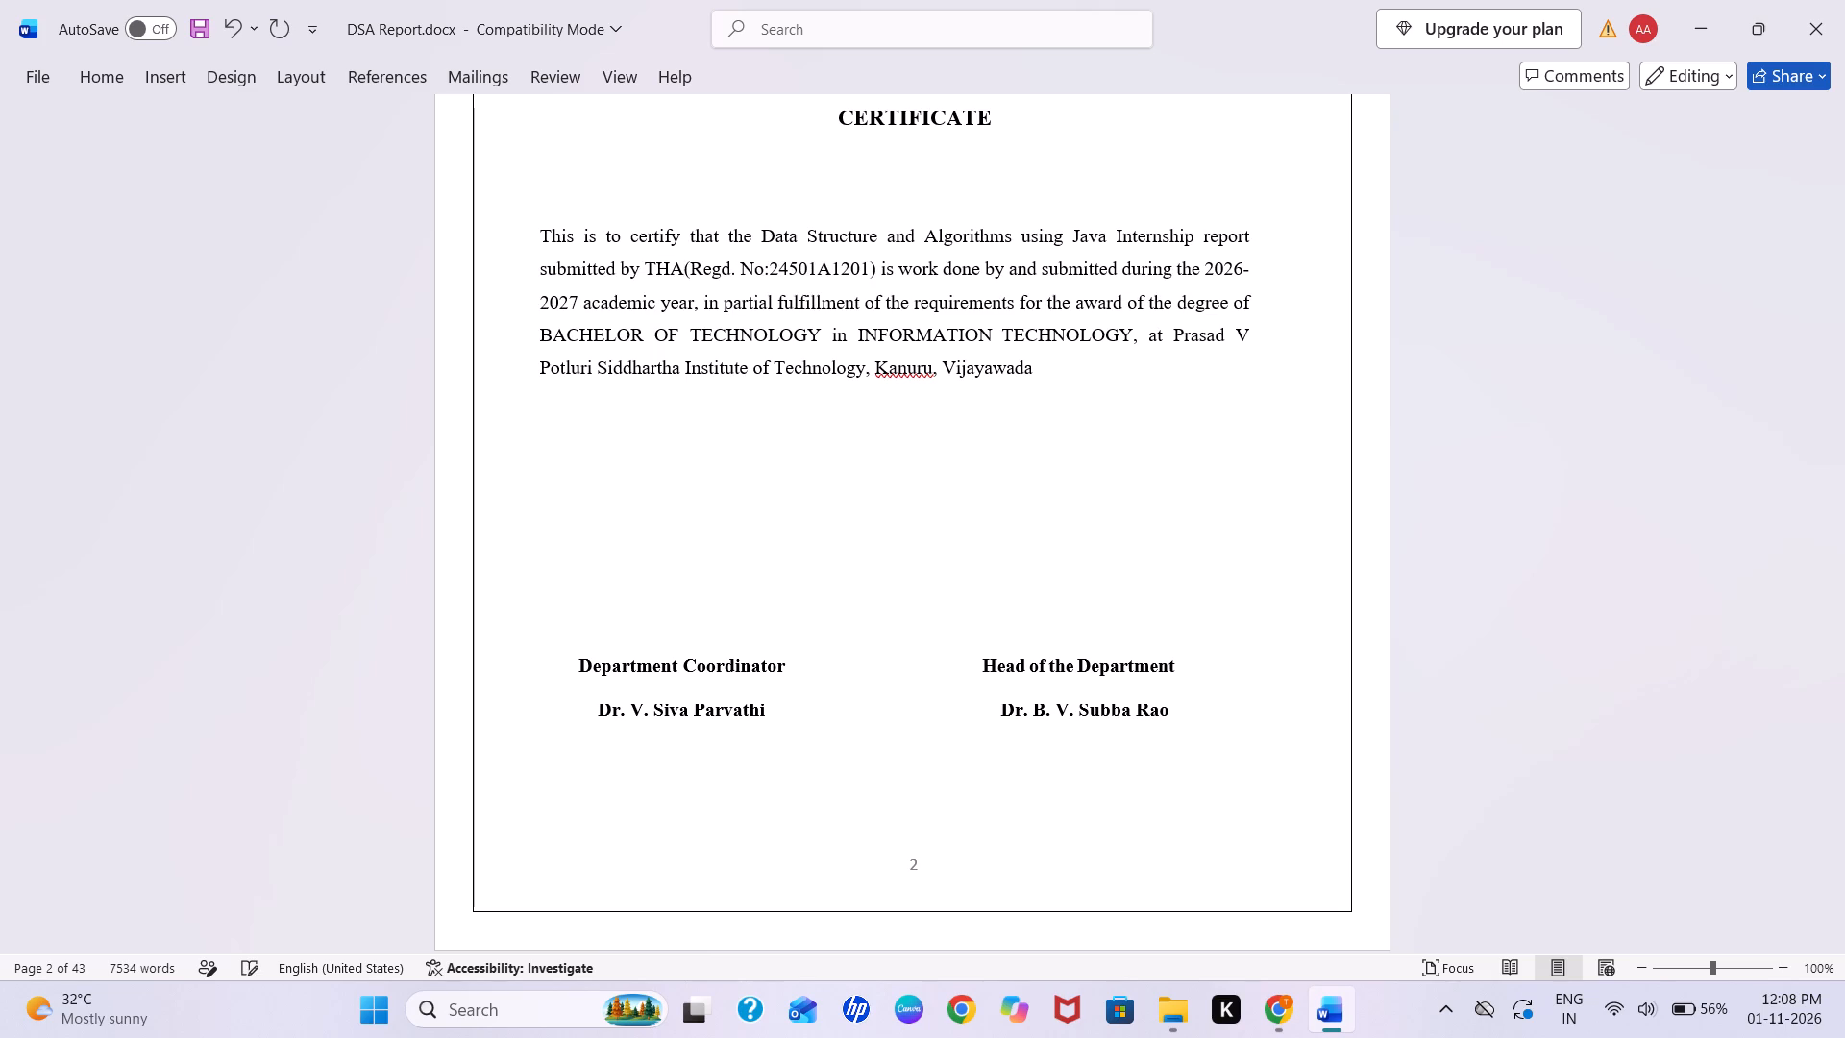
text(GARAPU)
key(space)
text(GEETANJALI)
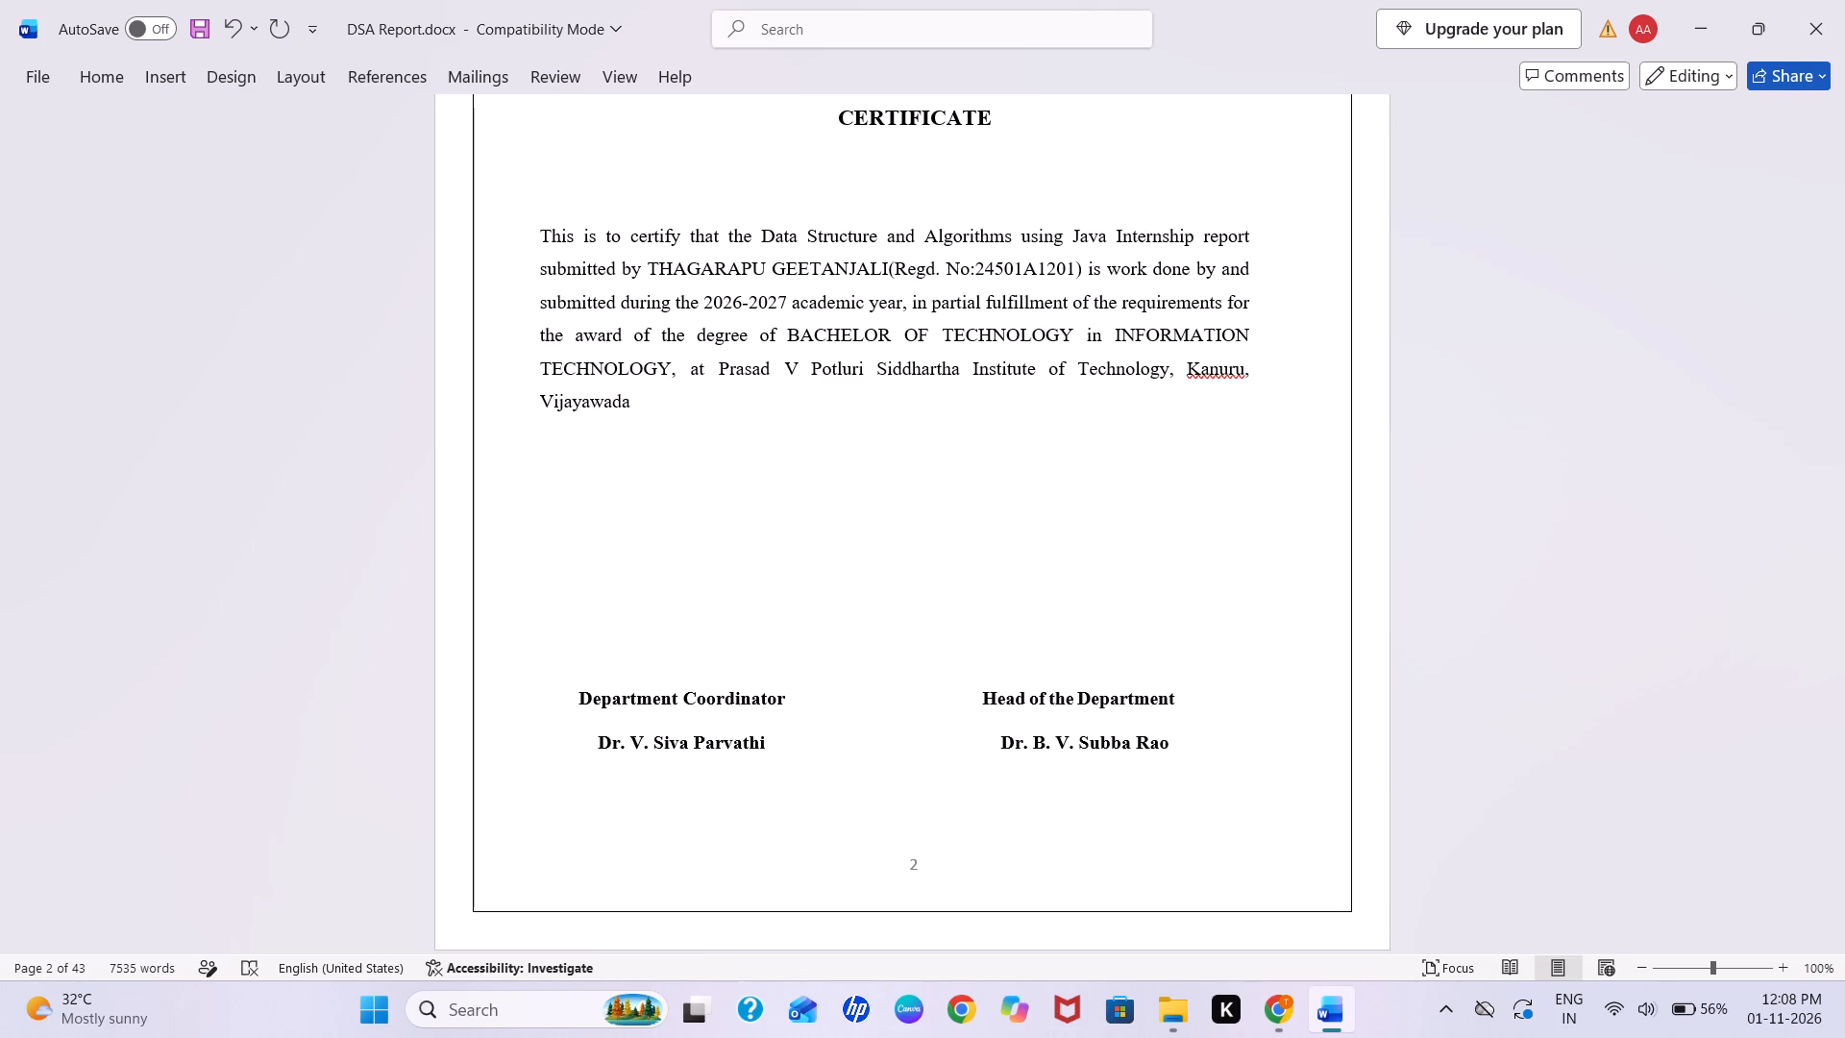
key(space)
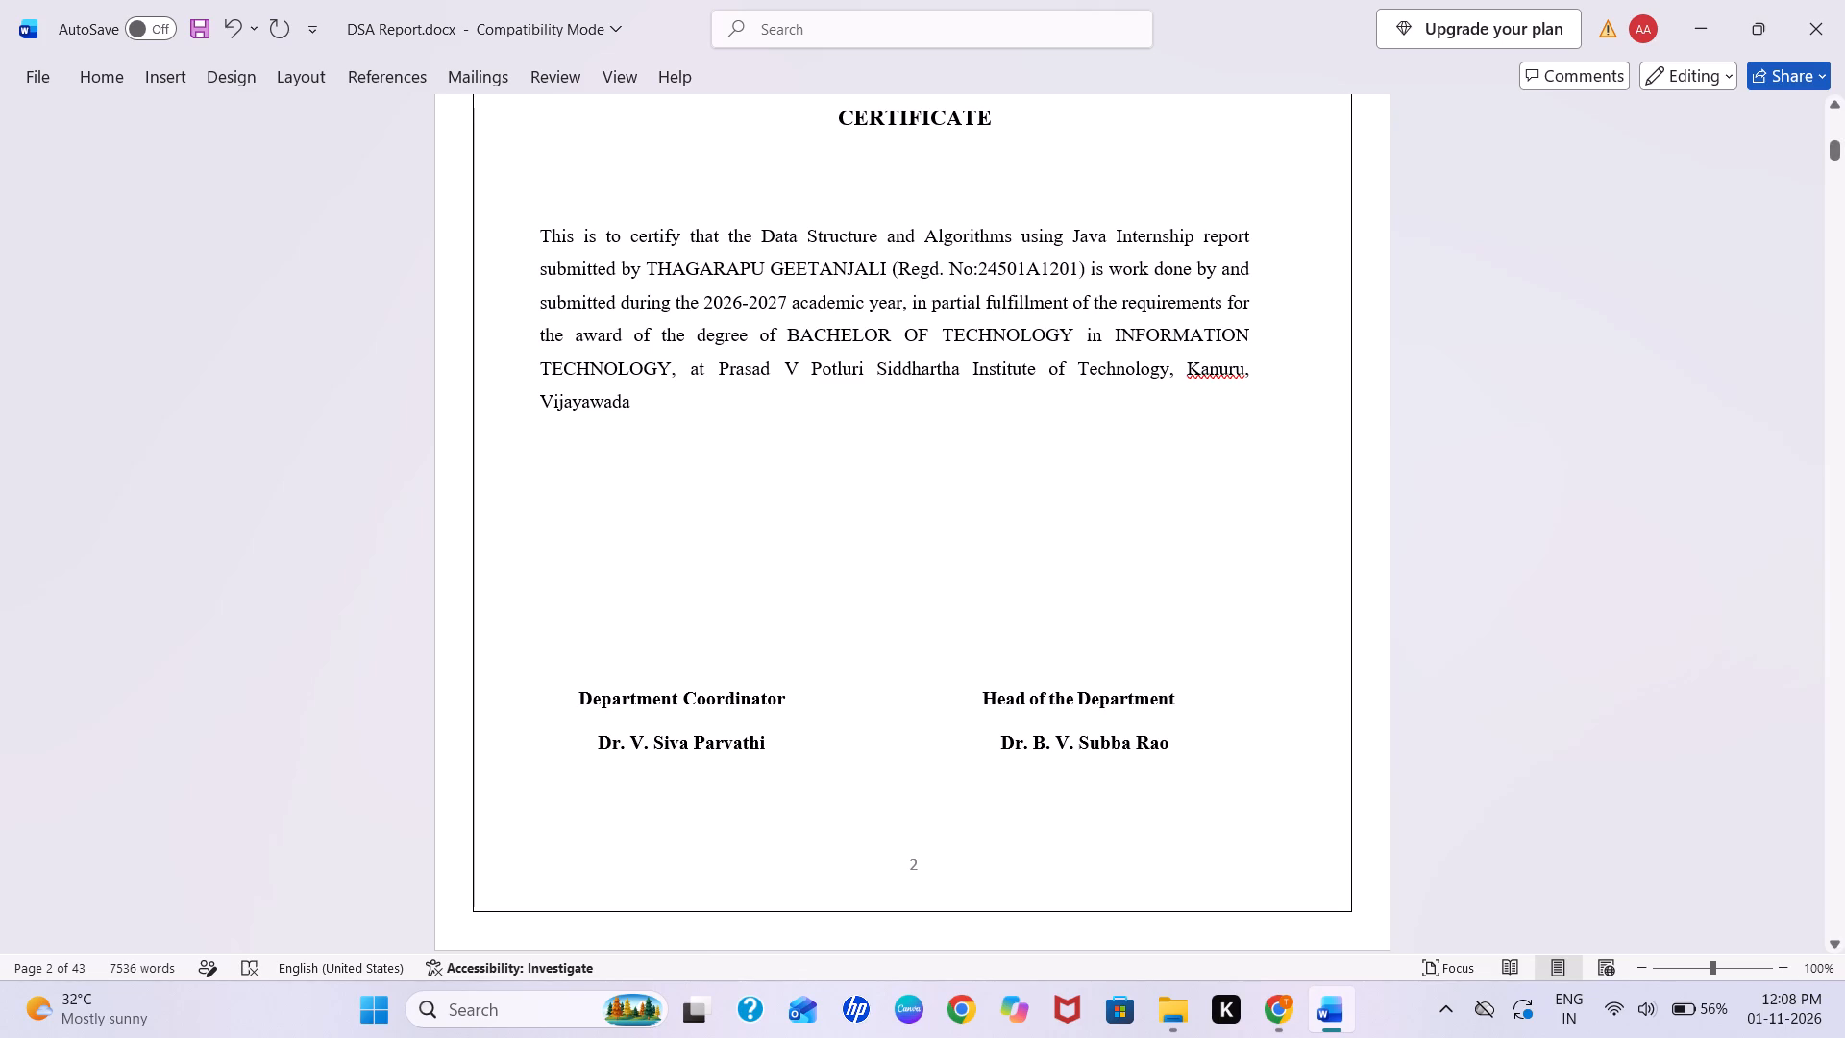
Change the second-to-last character of the registration number in the CERTIFICATE paragraph to "C".
click(1077, 267)
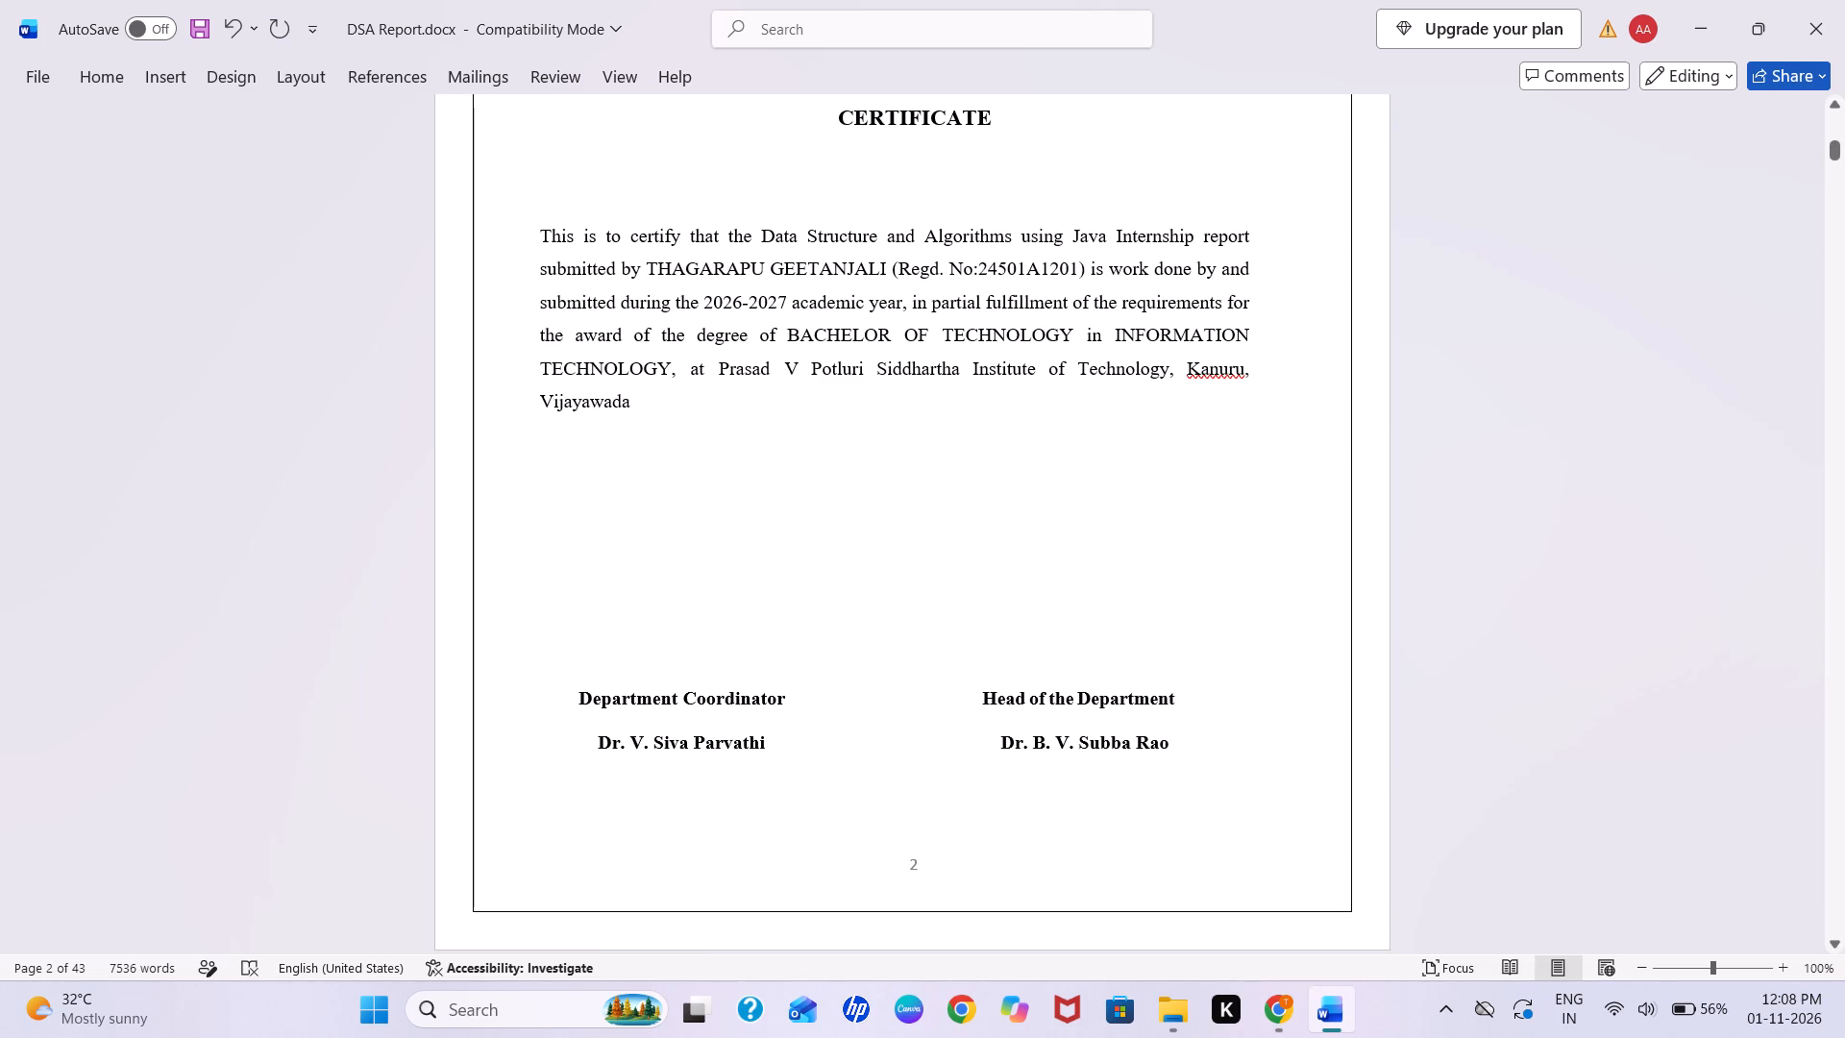
click(1070, 267)
key(BackSpace)
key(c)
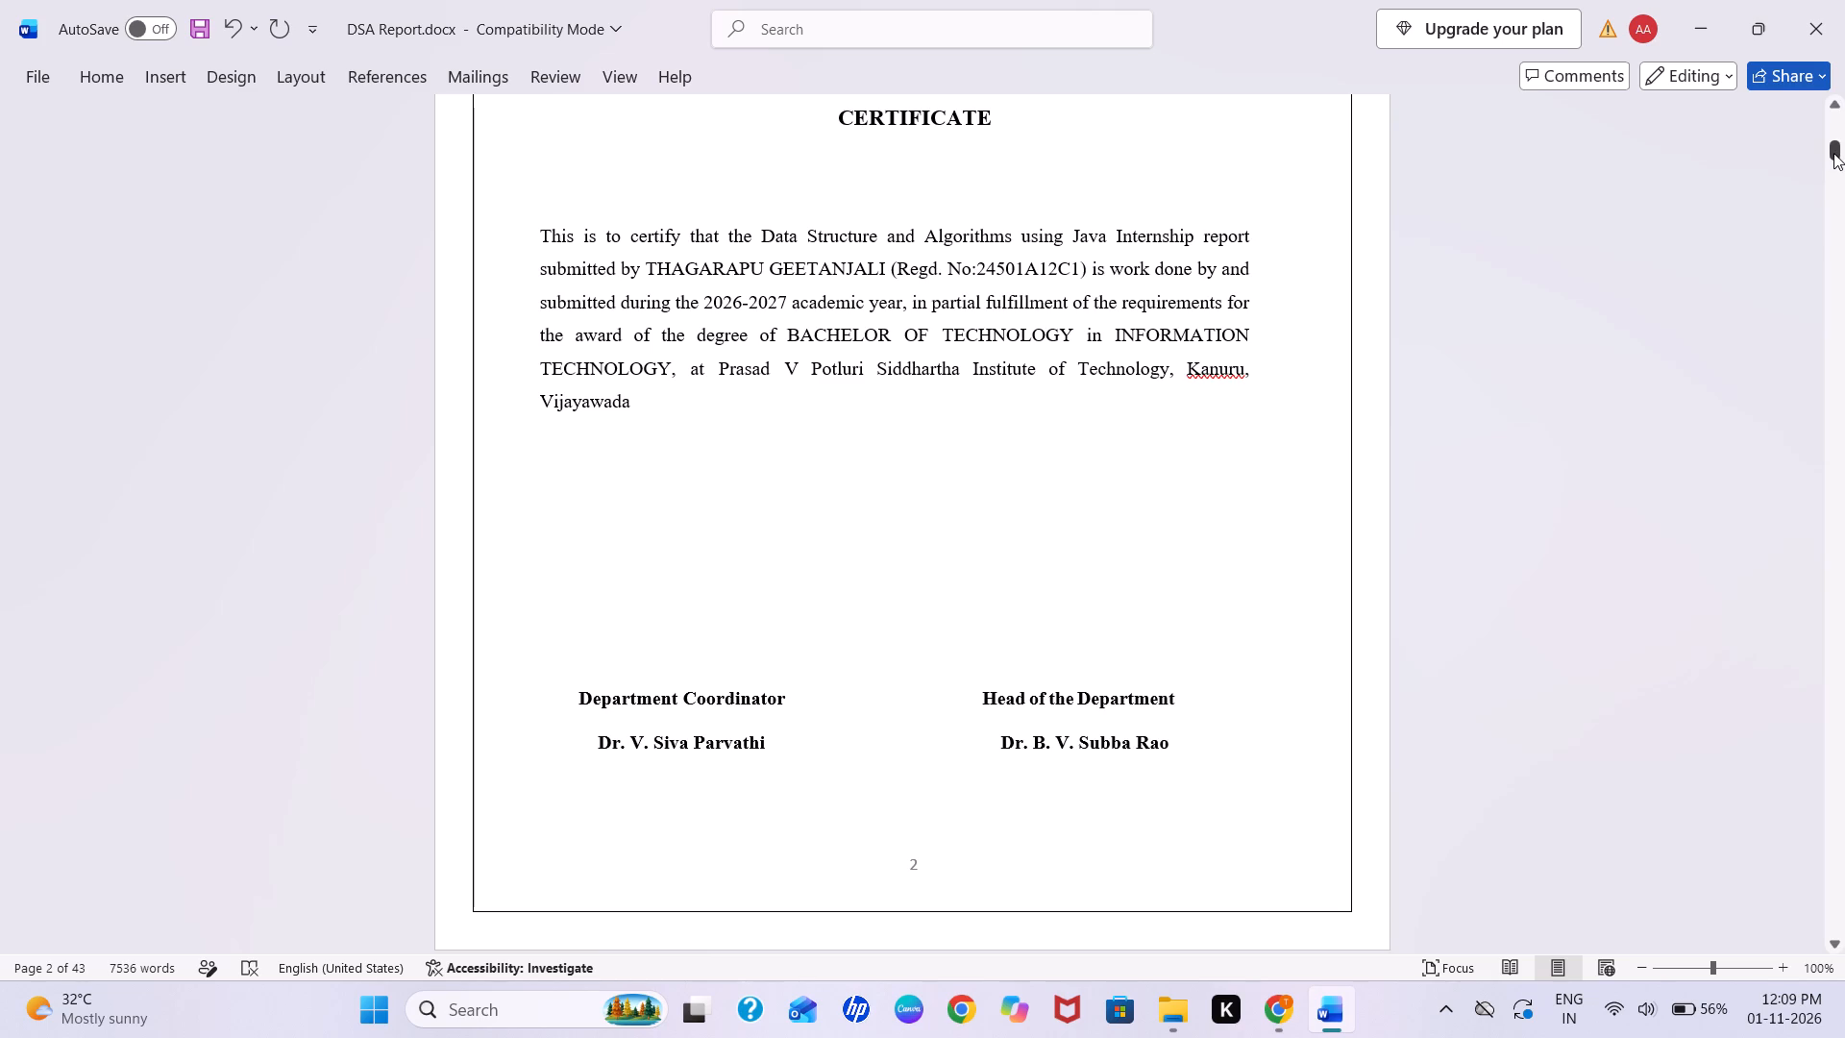
Delete the internship domain coordinator's title and name, with the preceding space, after "I would like to thank," on the ACKNOWLEDGEMENT page.
drag(1833, 153, 1833, 164)
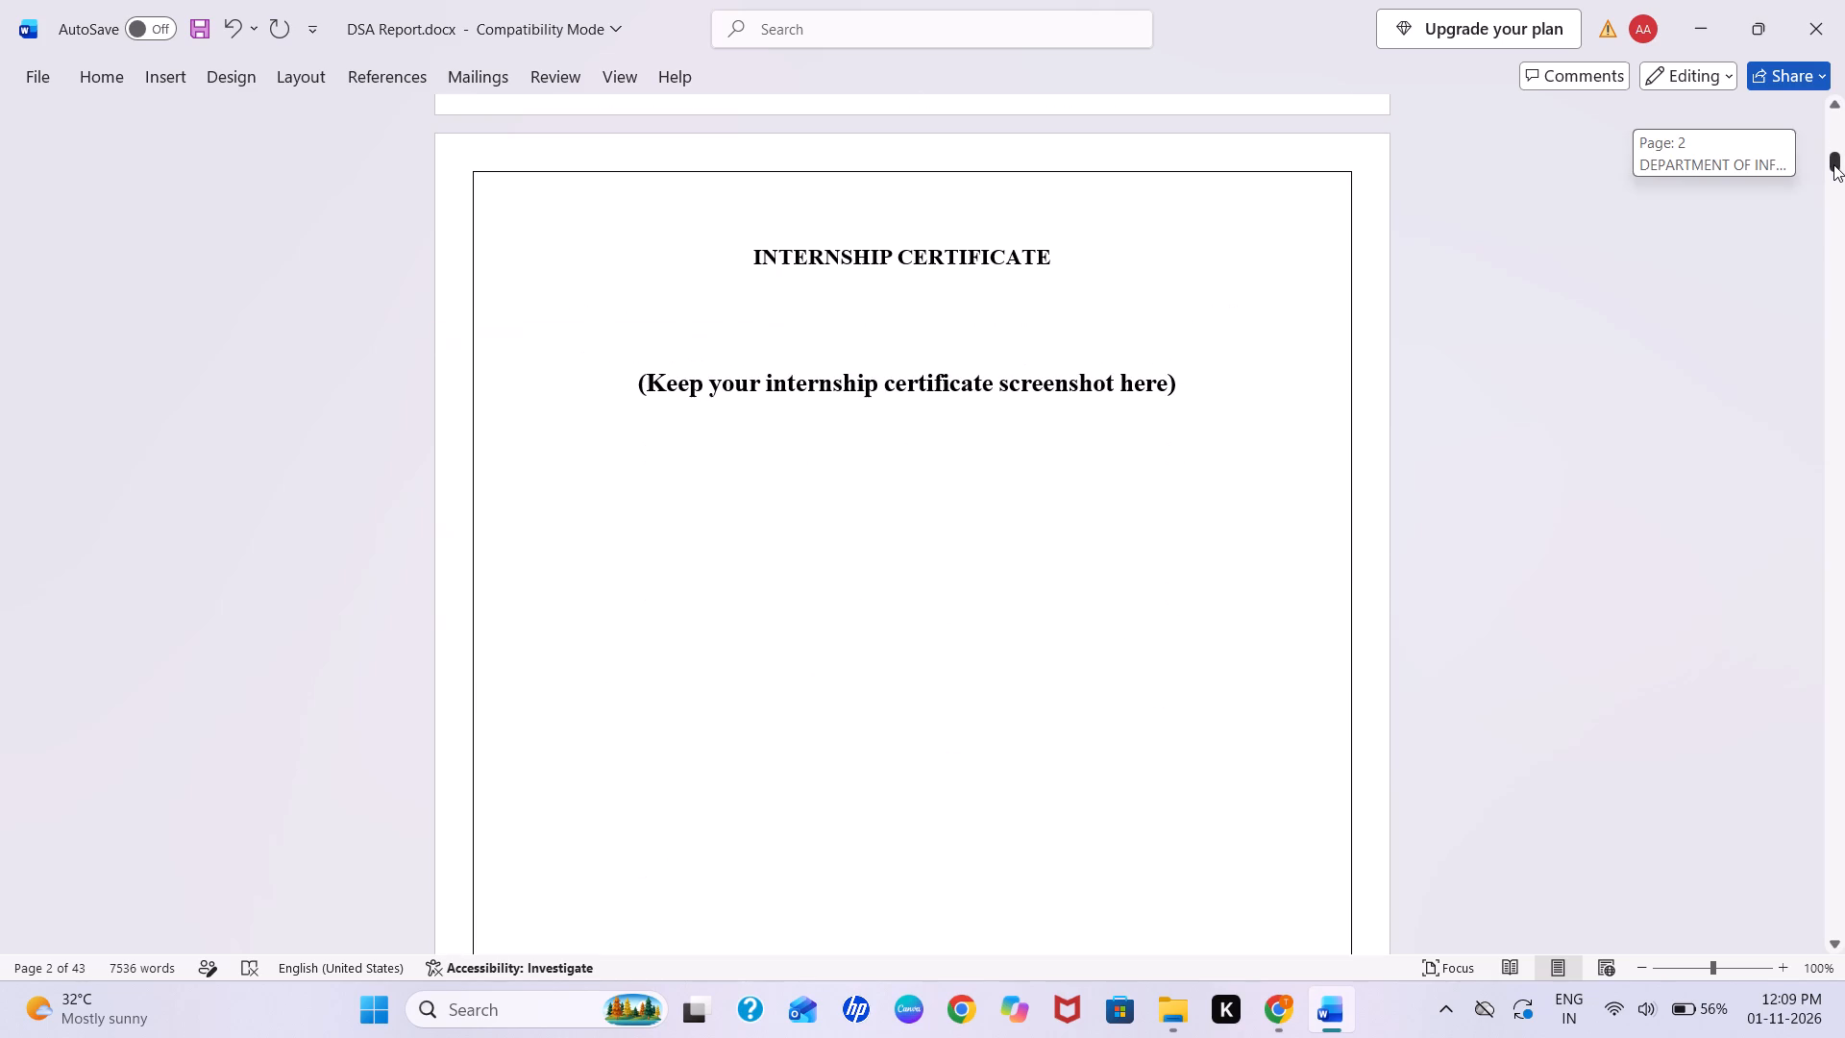
drag(1833, 164, 1833, 165)
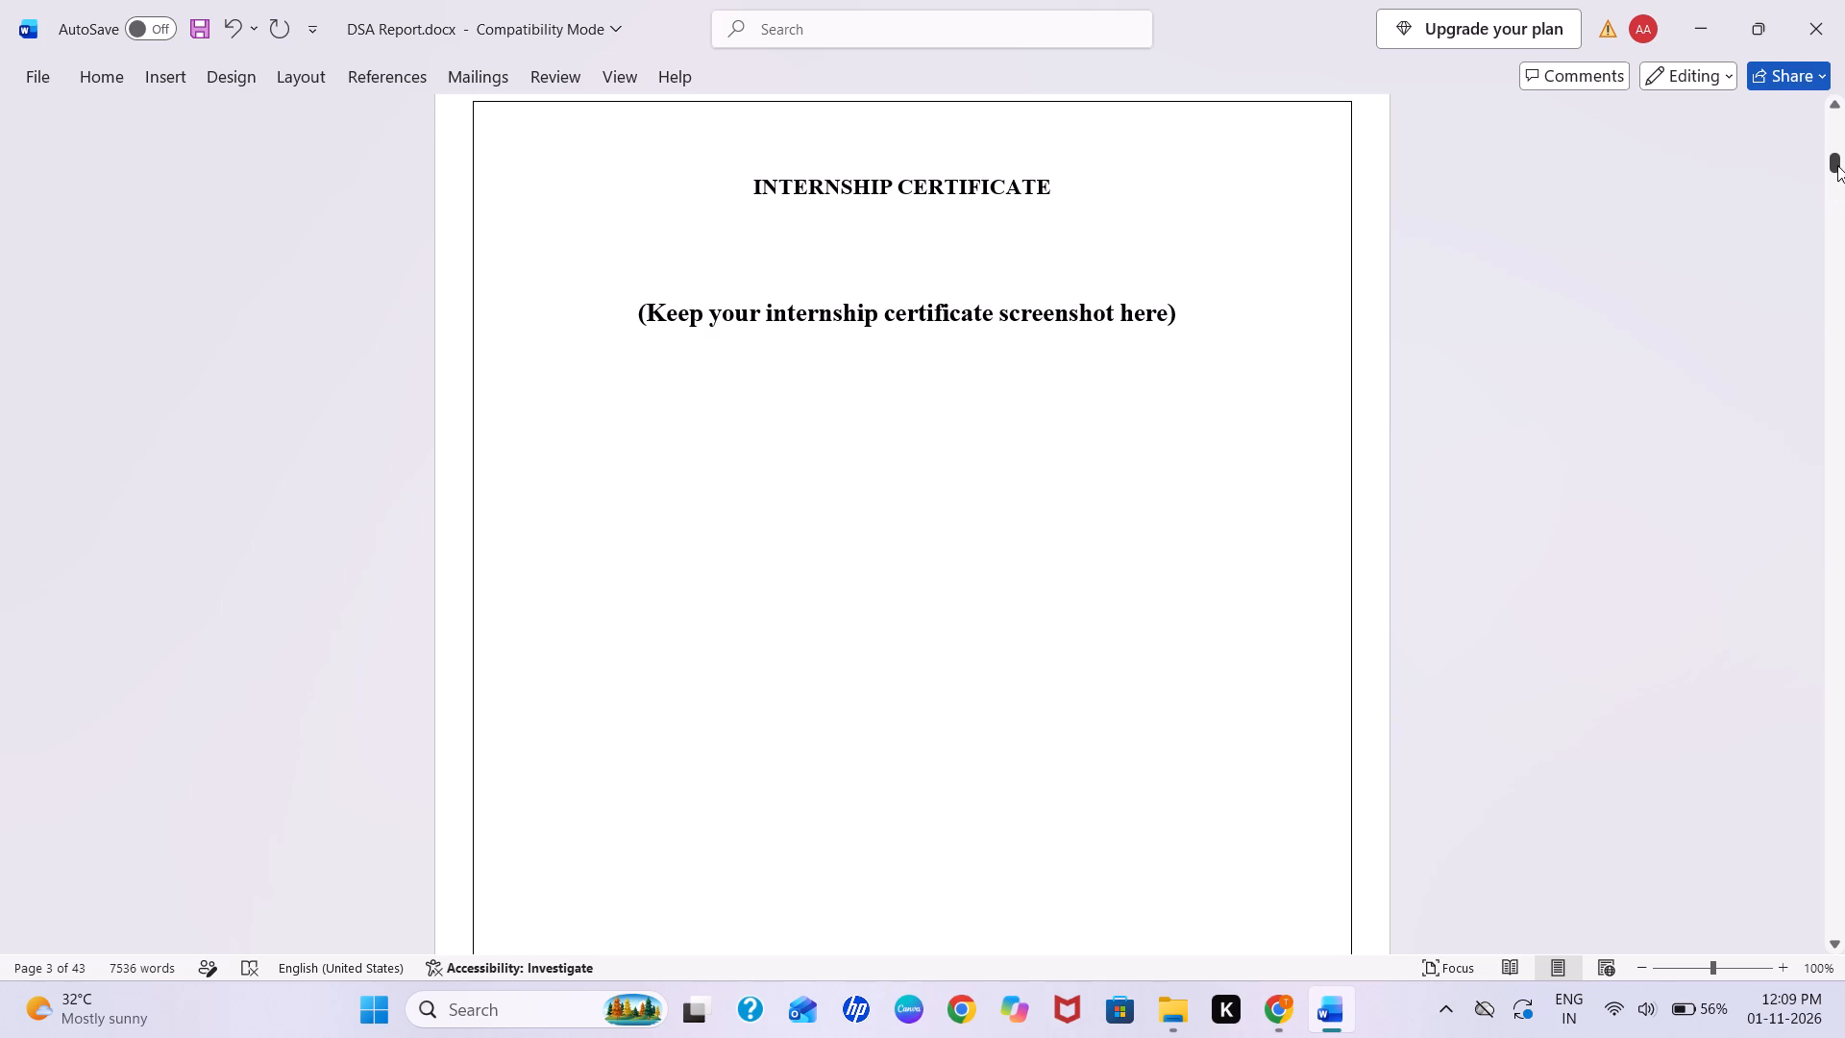
drag(1835, 163, 1837, 184)
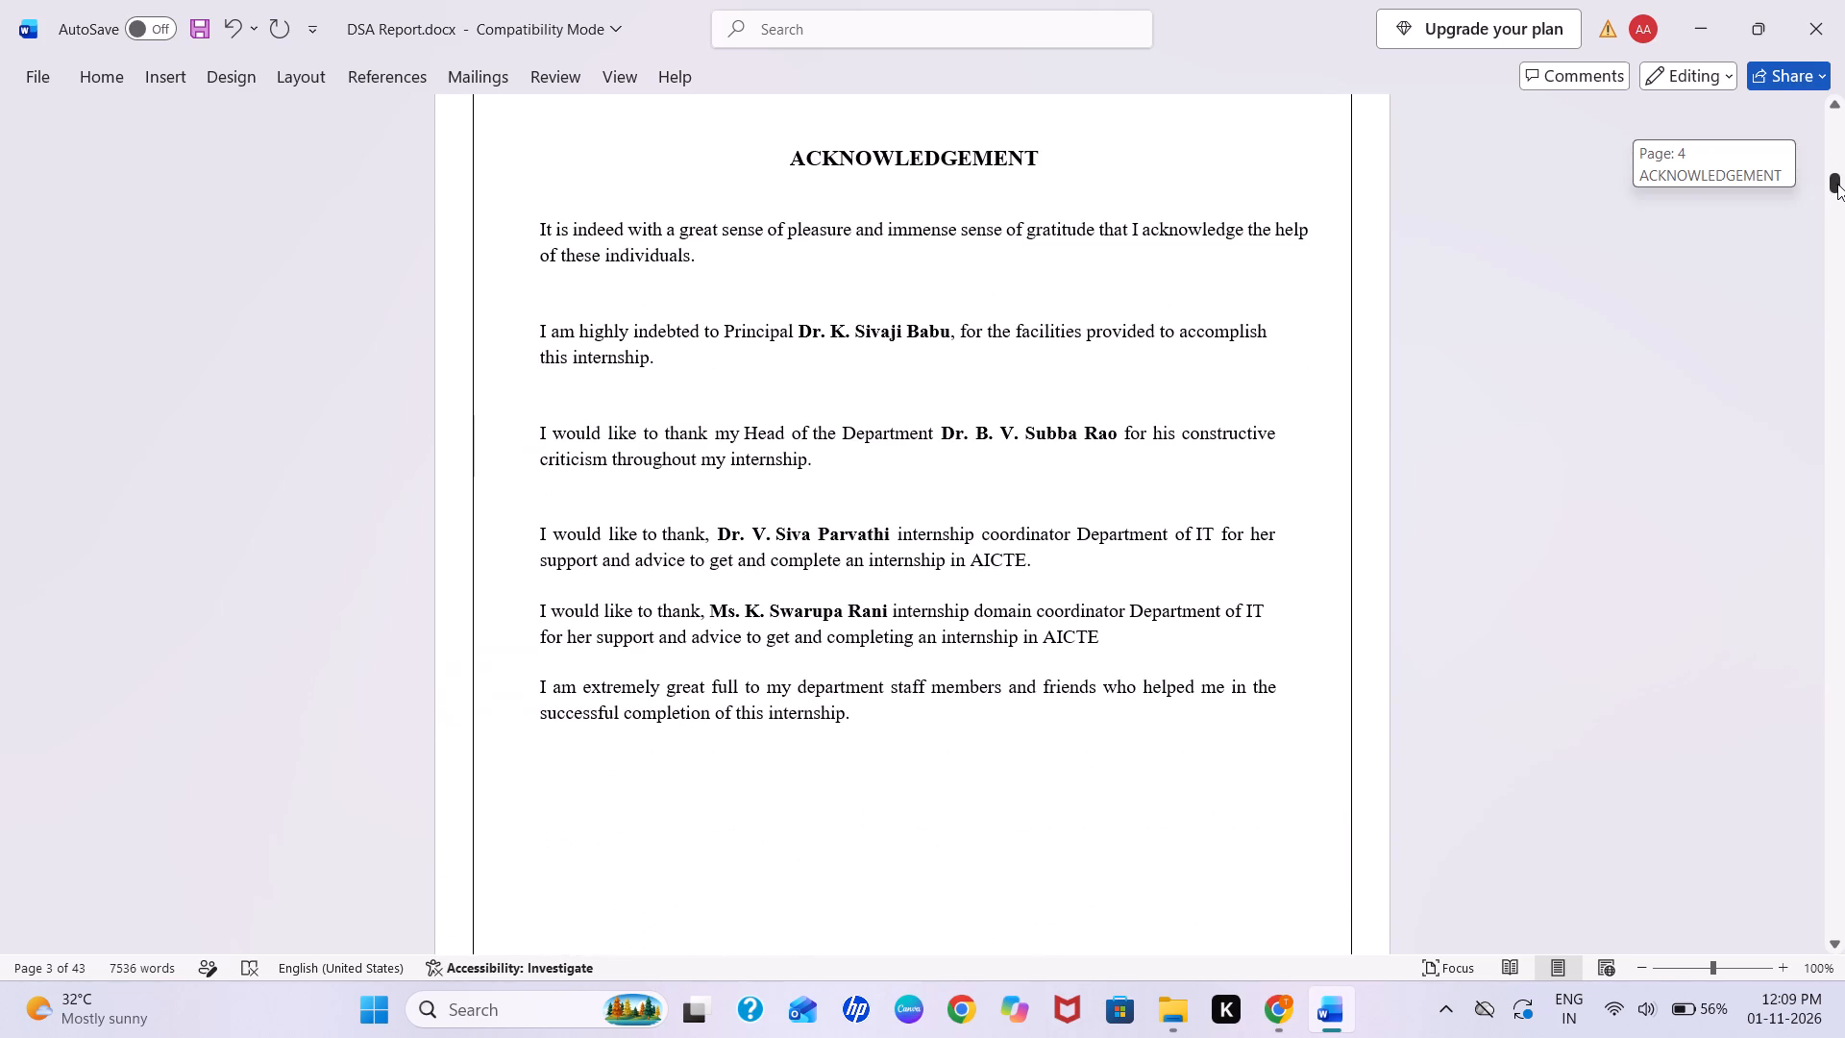
drag(1837, 184, 1839, 184)
drag(1839, 184, 1840, 184)
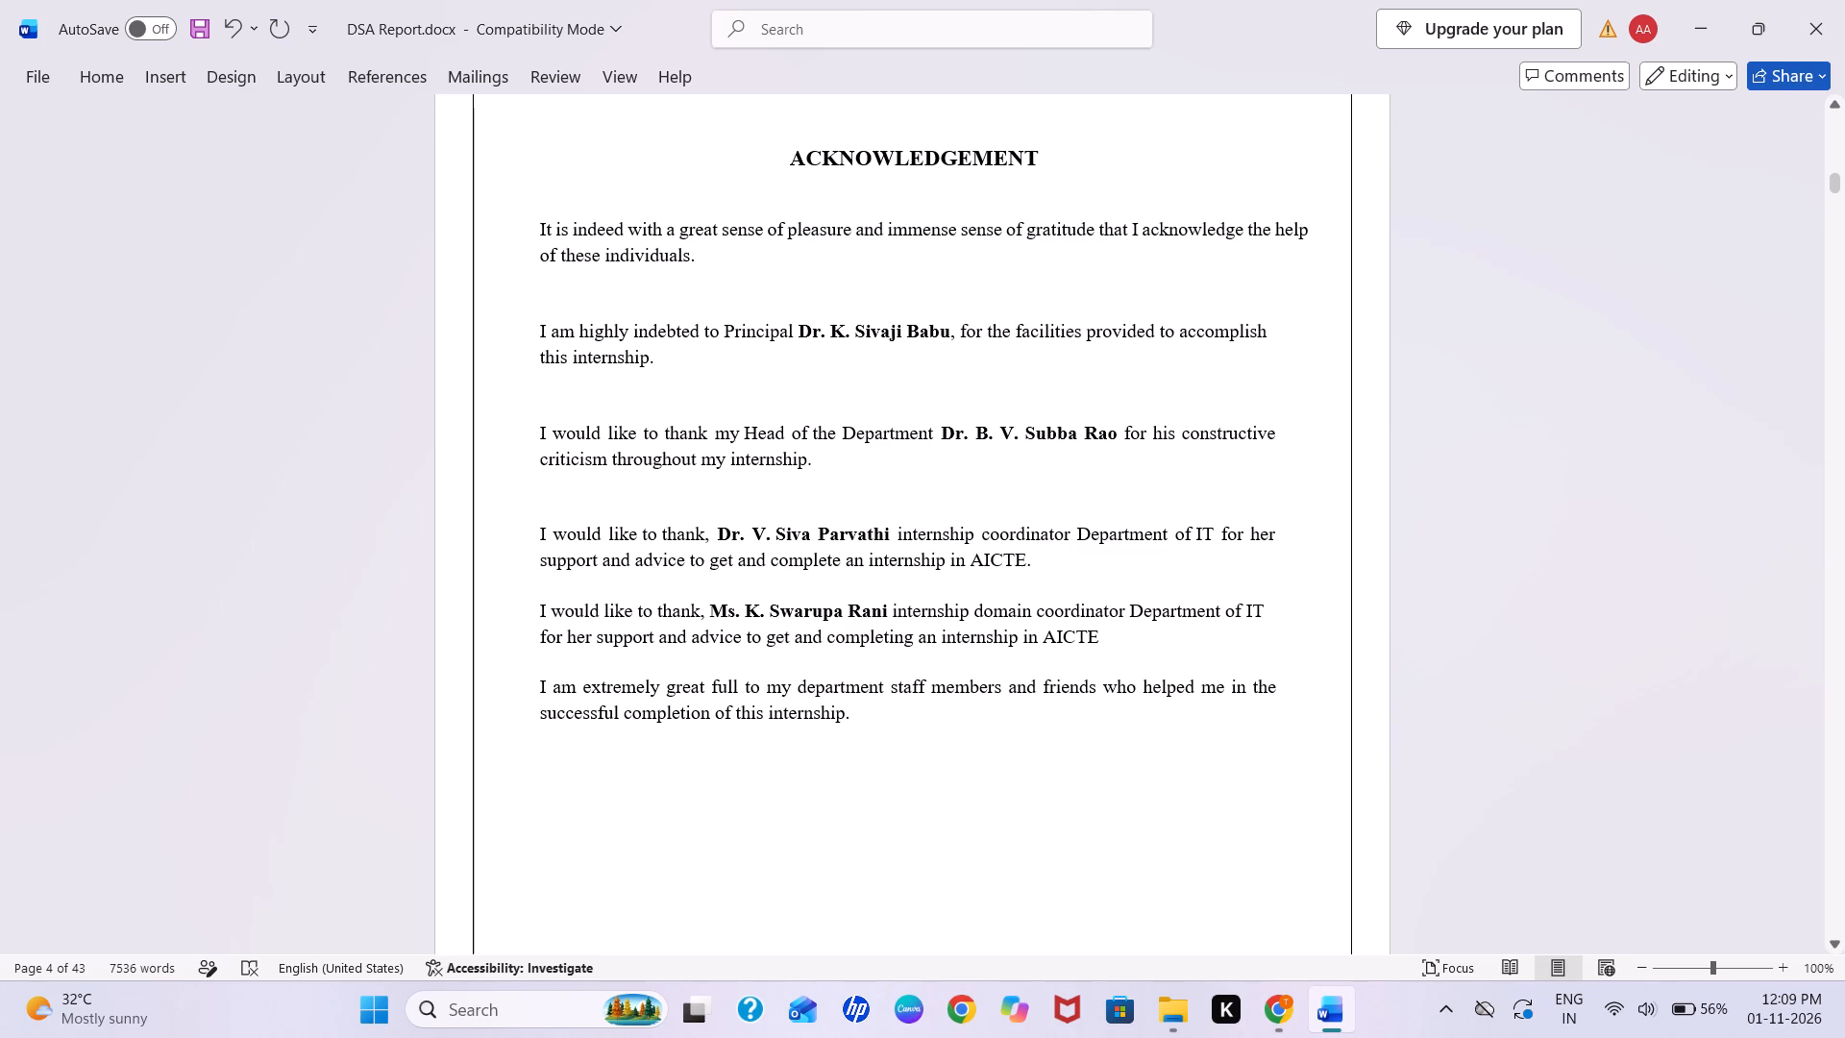
click(892, 605)
key(BackSpace)
key(BackSpace)
key(BackSpace)
key(BackSpace)
key(BackSpace)
key(BackSpace)
key(BackSpace)
key(BackSpace)
key(BackSpace)
key(BackSpace)
key(BackSpace)
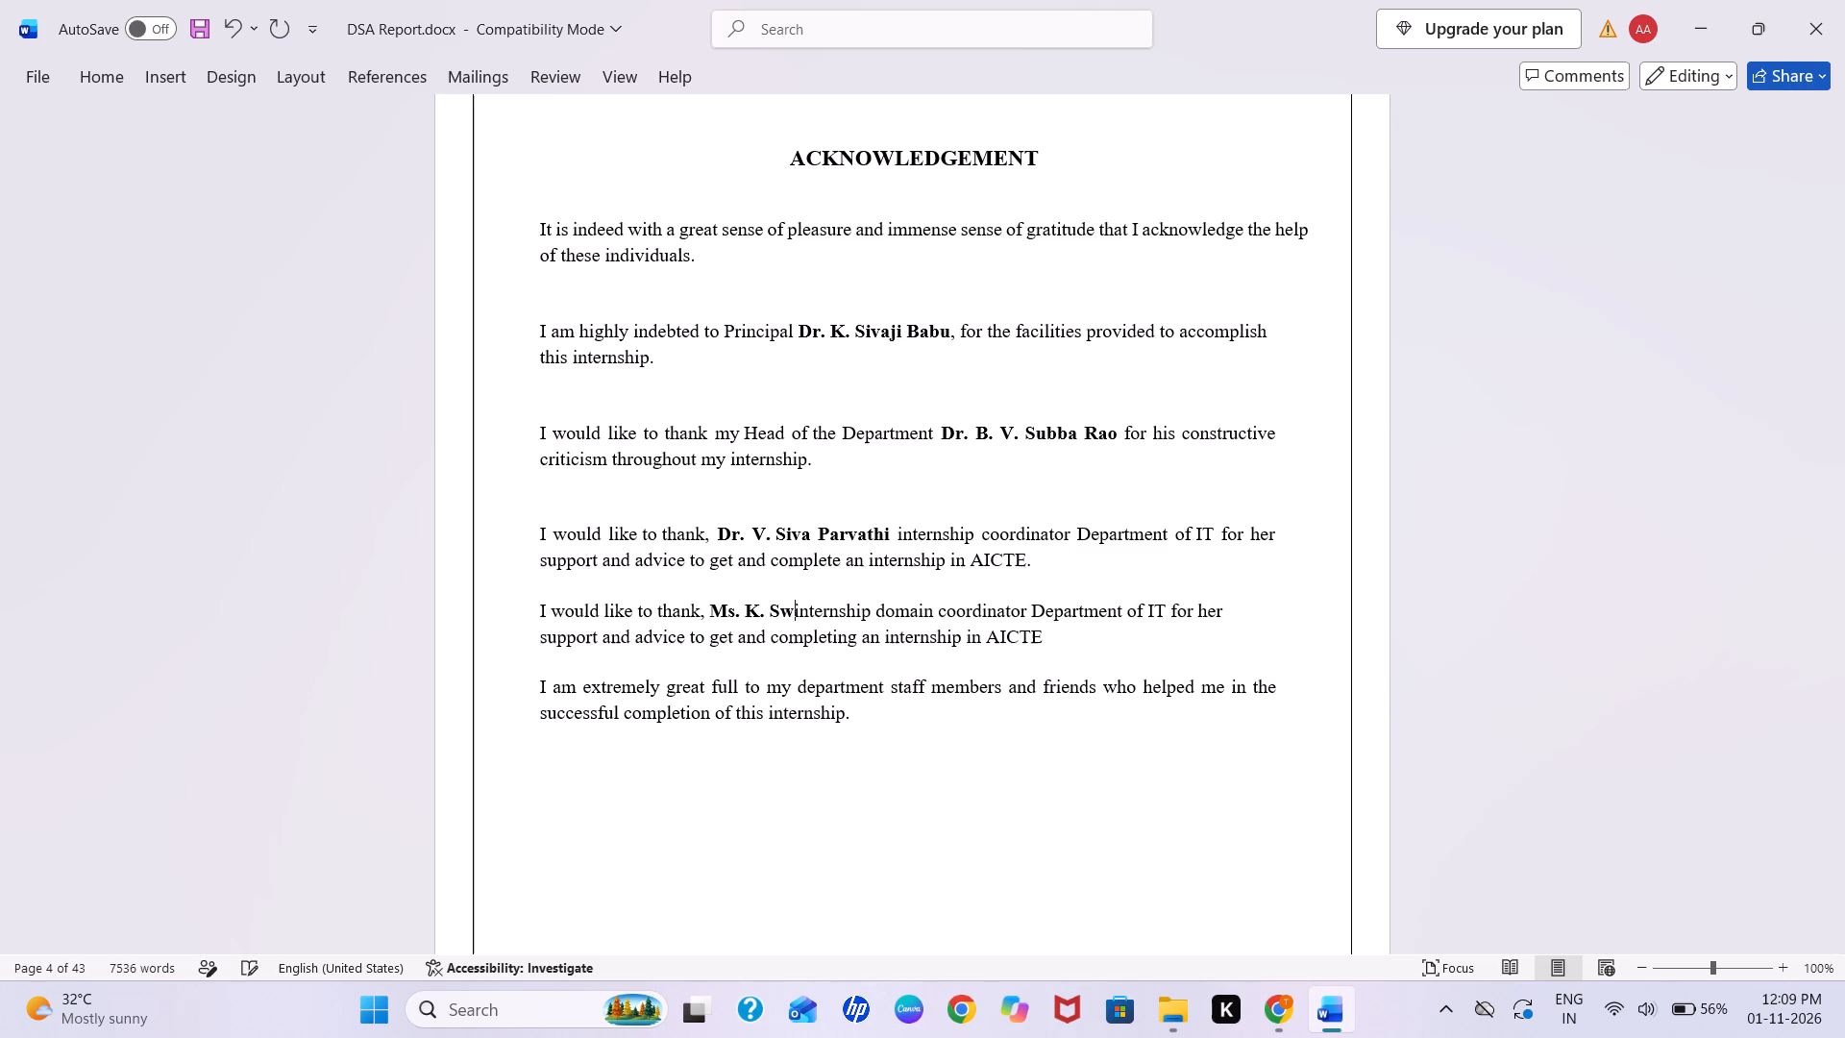
key(BackSpace)
key(BackSpace)
key(BackSpace)
key(BackSpace)
key(BackSpace)
key(BackSpace)
key(BackSpace)
key(BackSpace)
key(BackSpace)
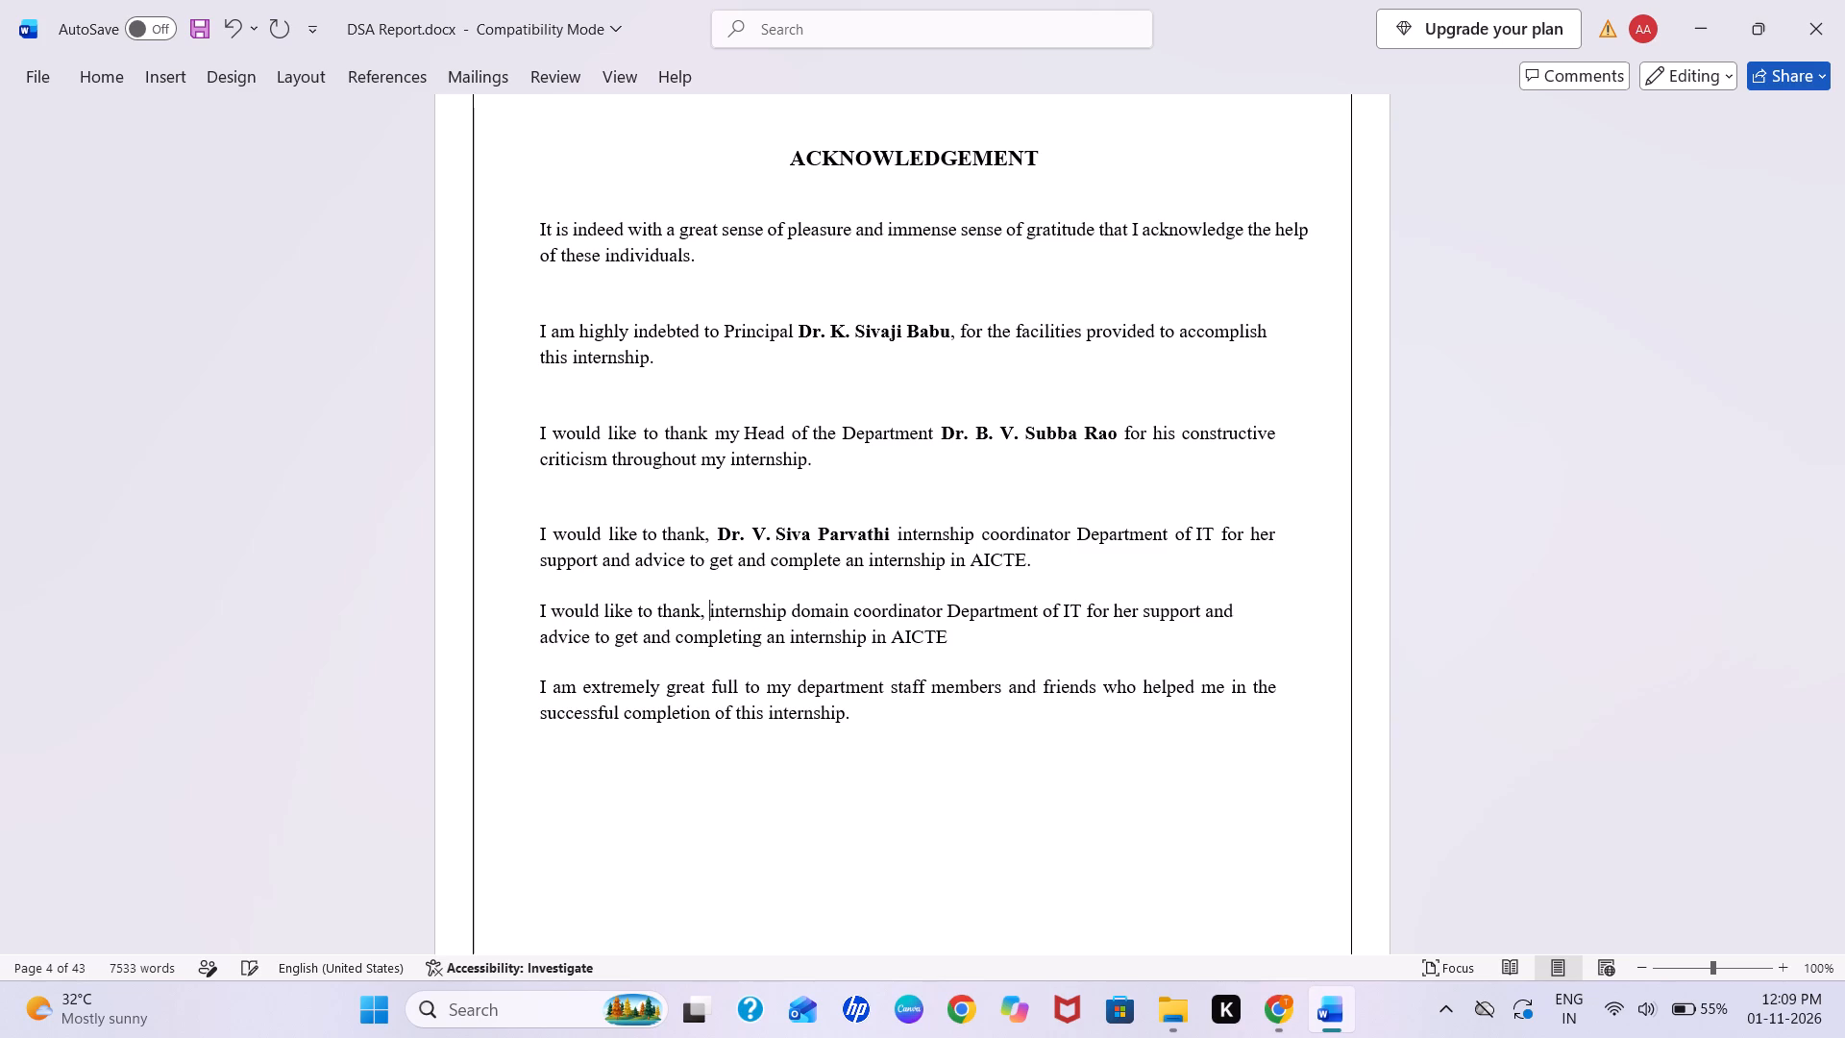
key(BackSpace)
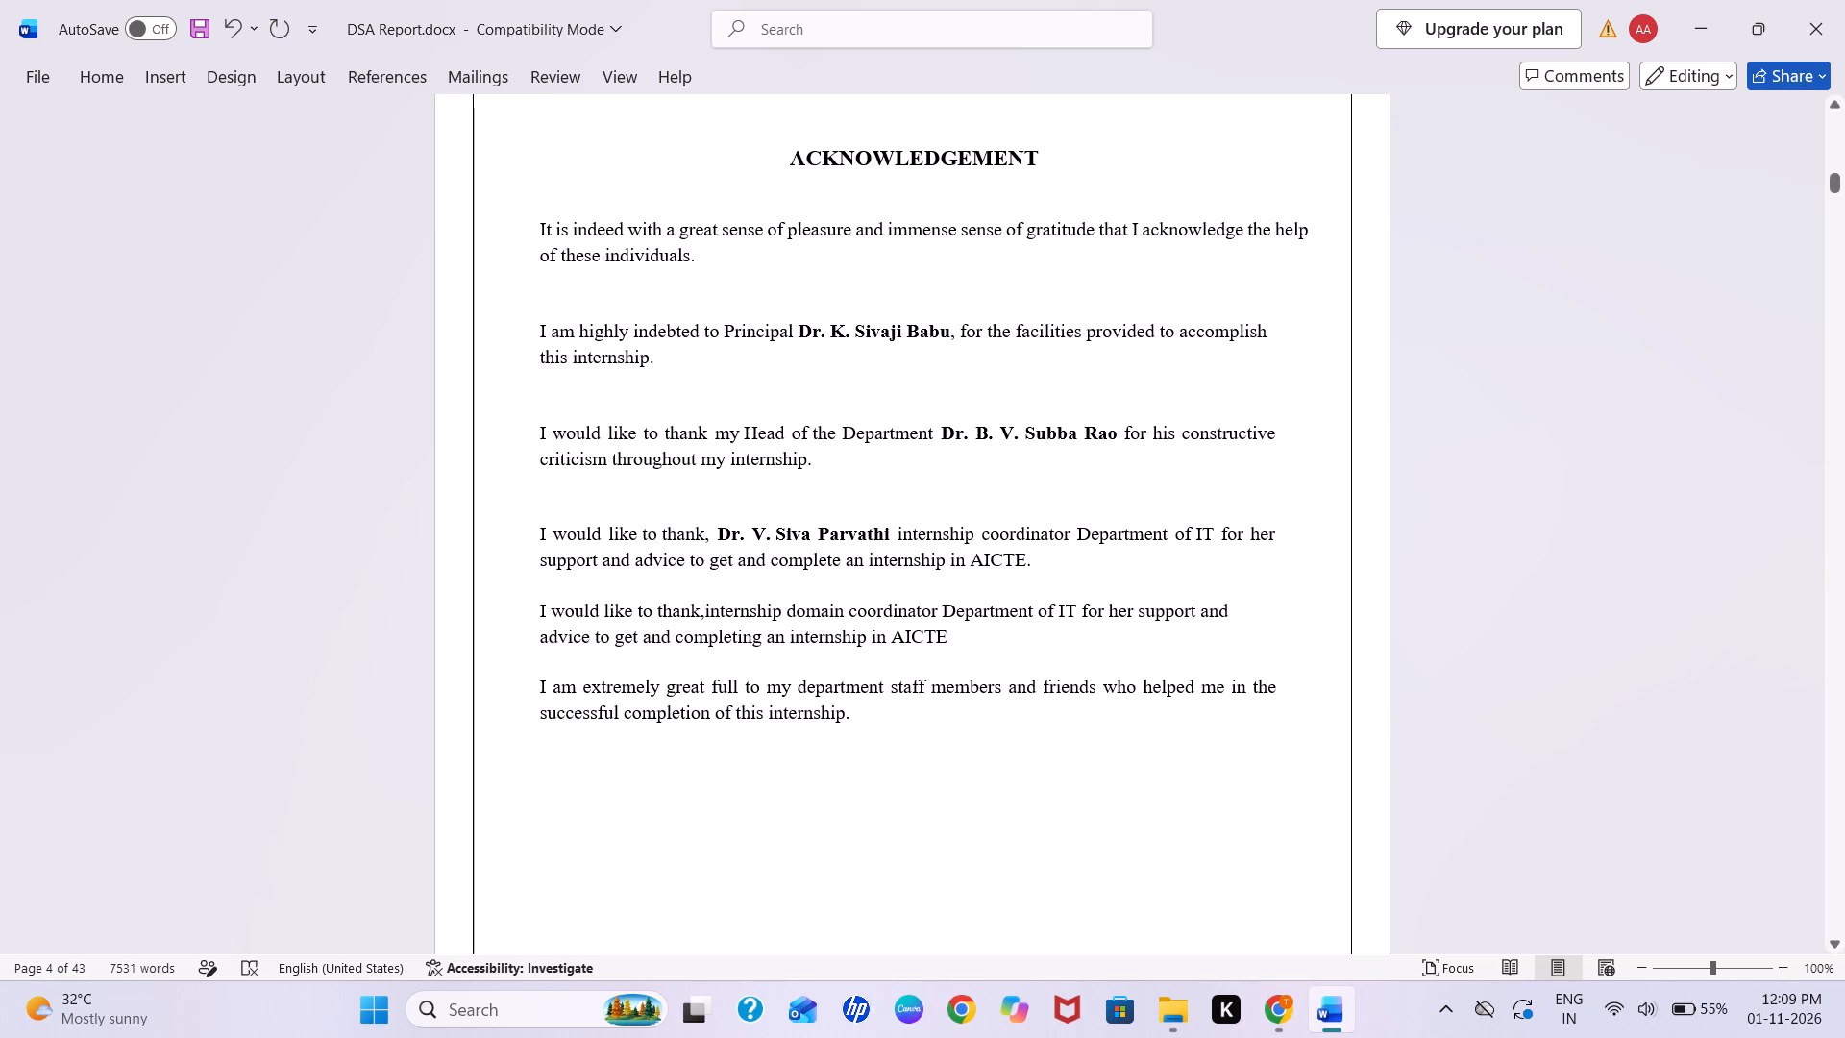
Copy the internship coordinator's title and name from the preceding Acknowledgement paragraph into the gap before "internship domain coordinator".
drag(715, 526, 868, 523)
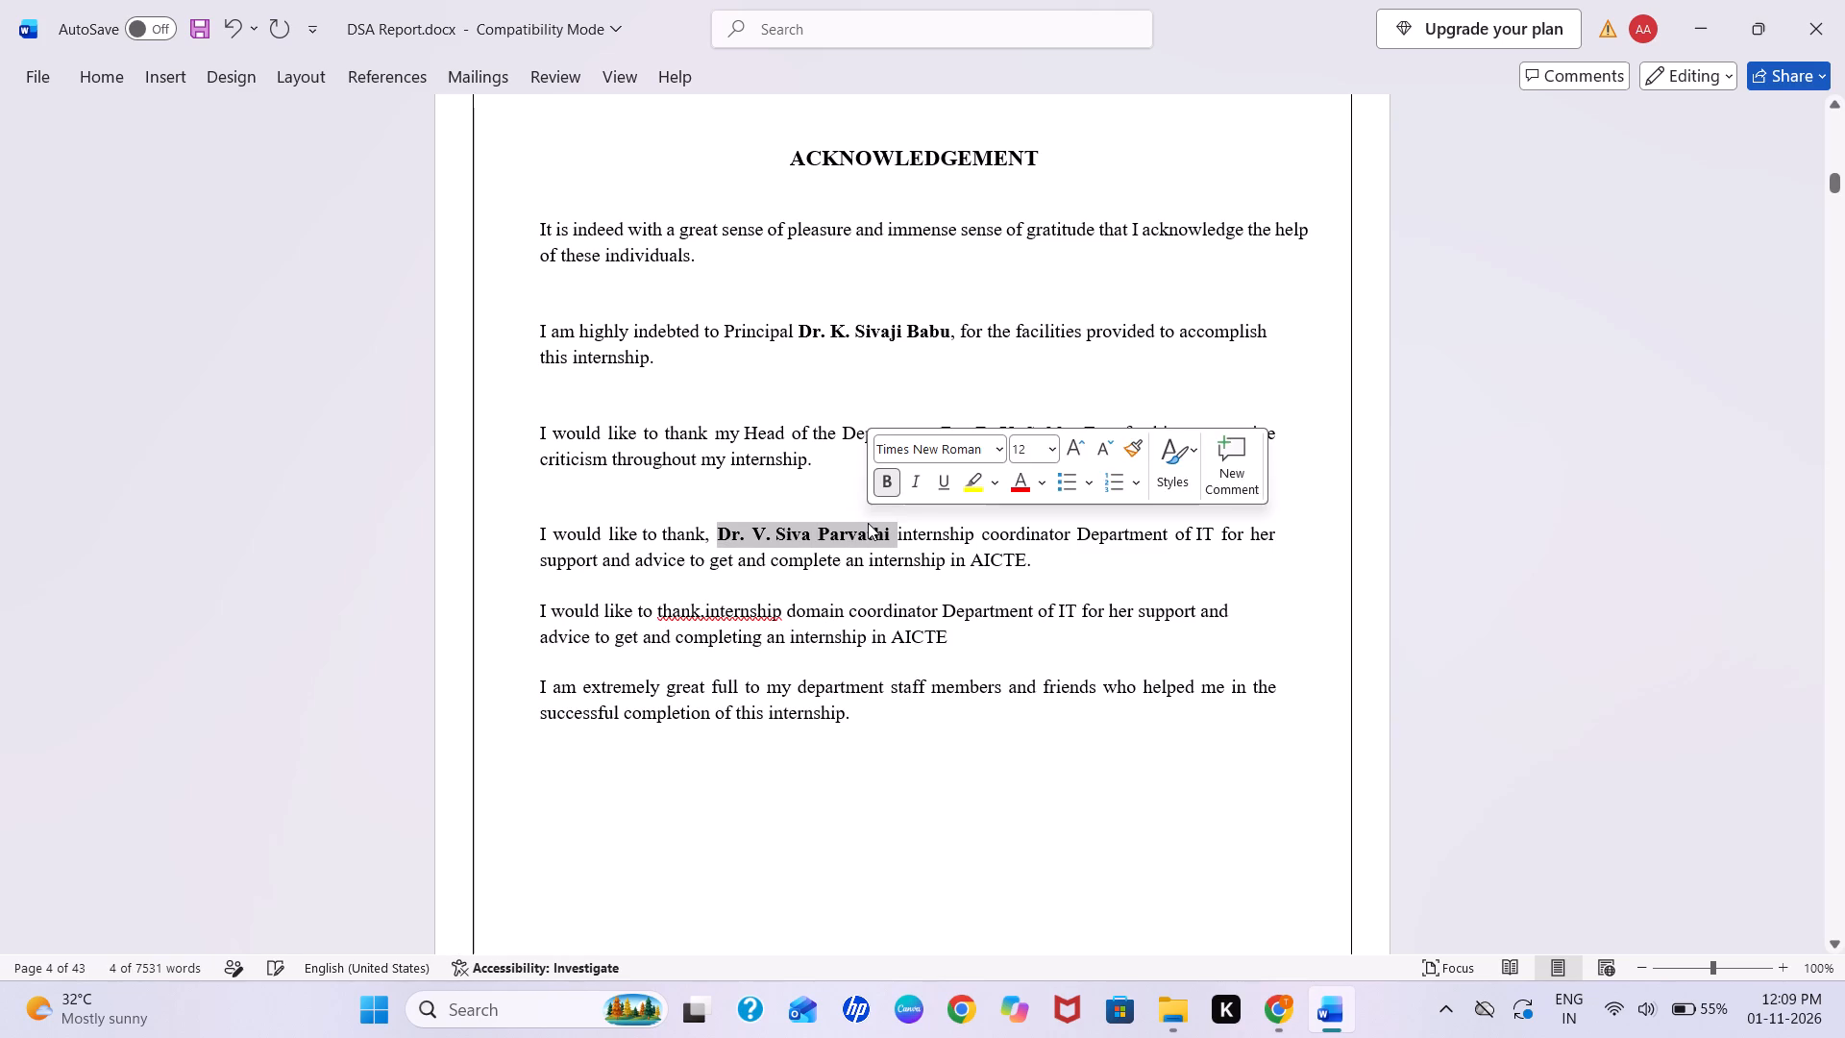
key(ctrl+c)
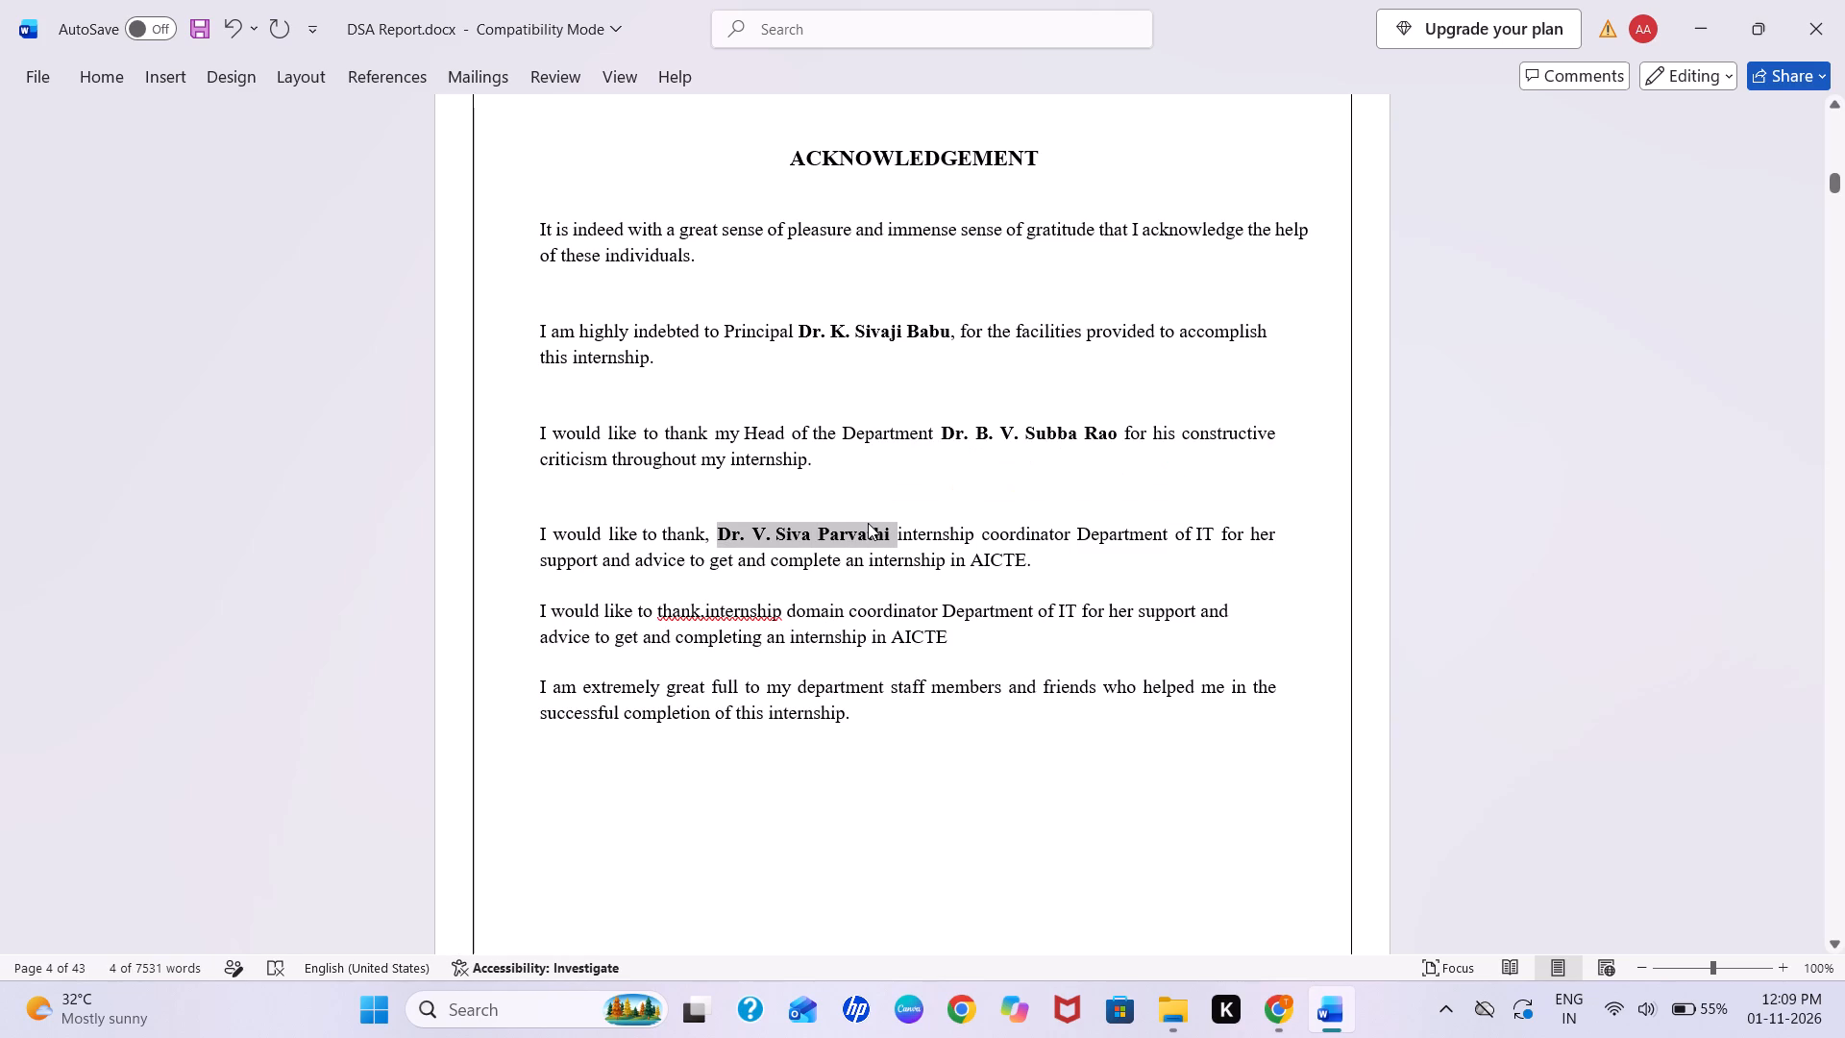
click(702, 616)
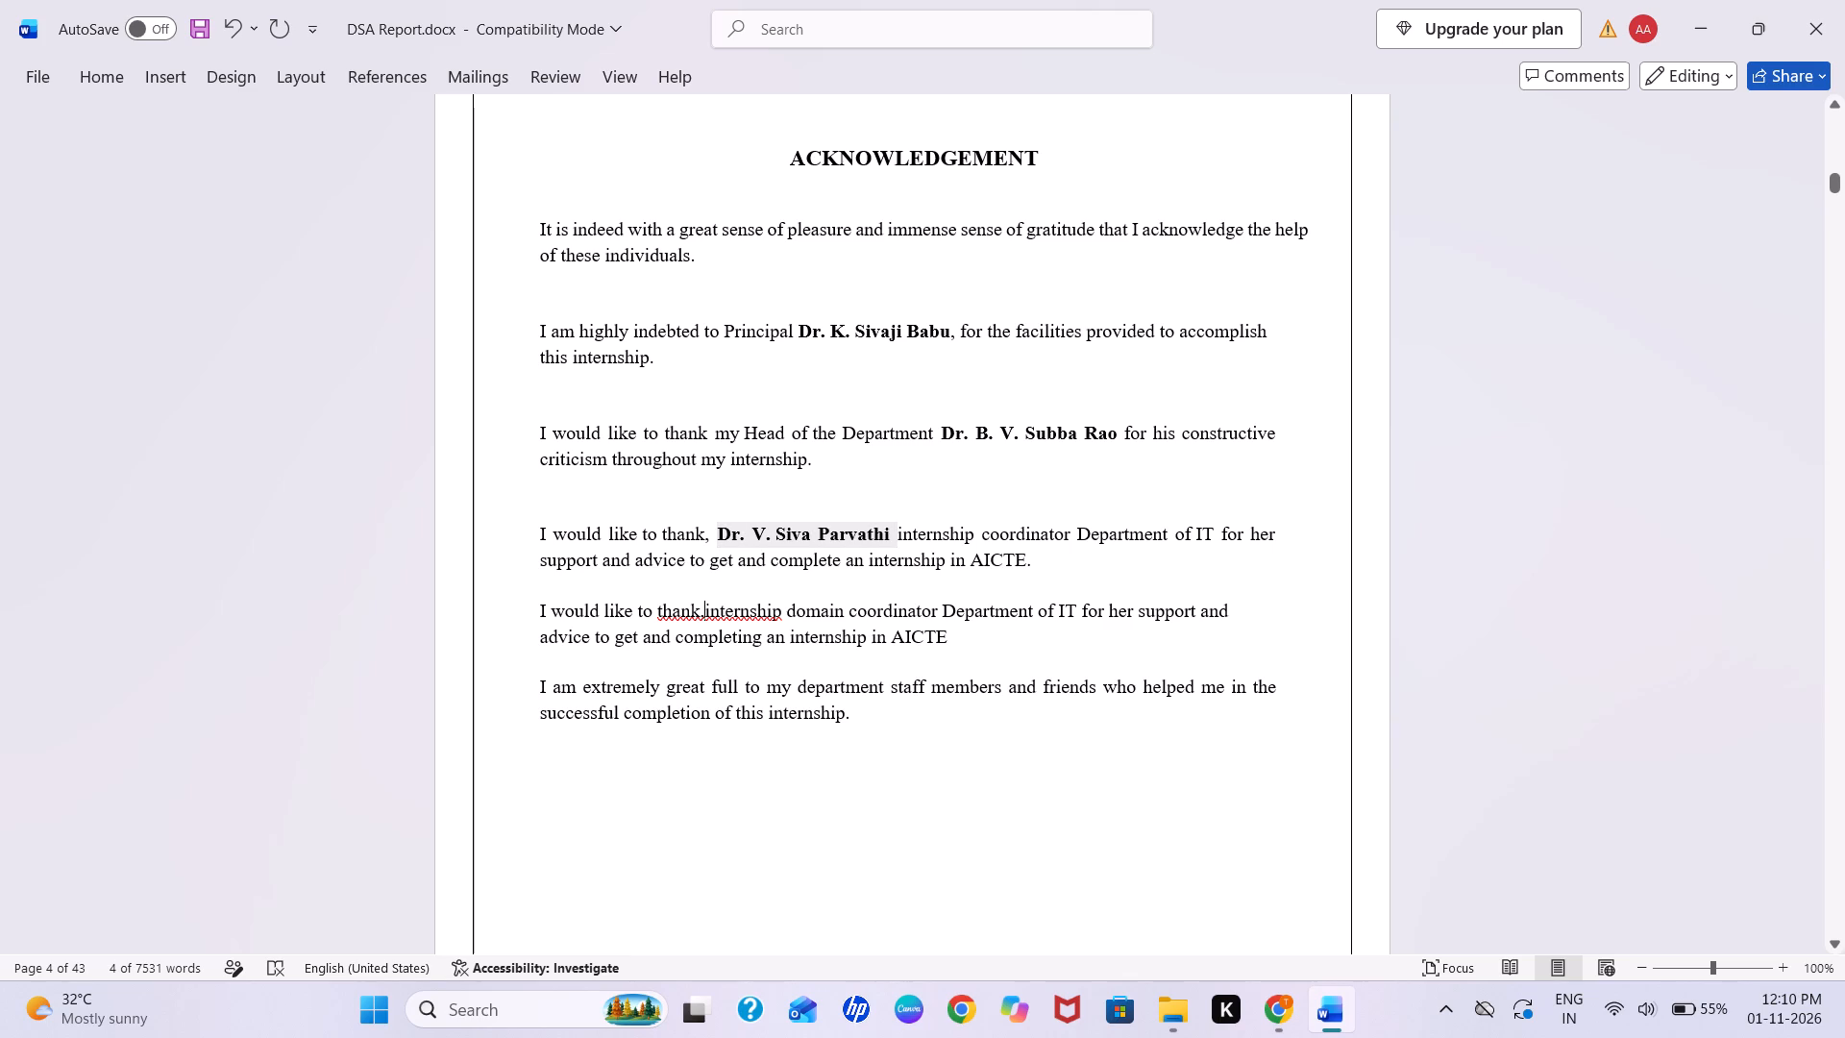
key(ctrl+v)
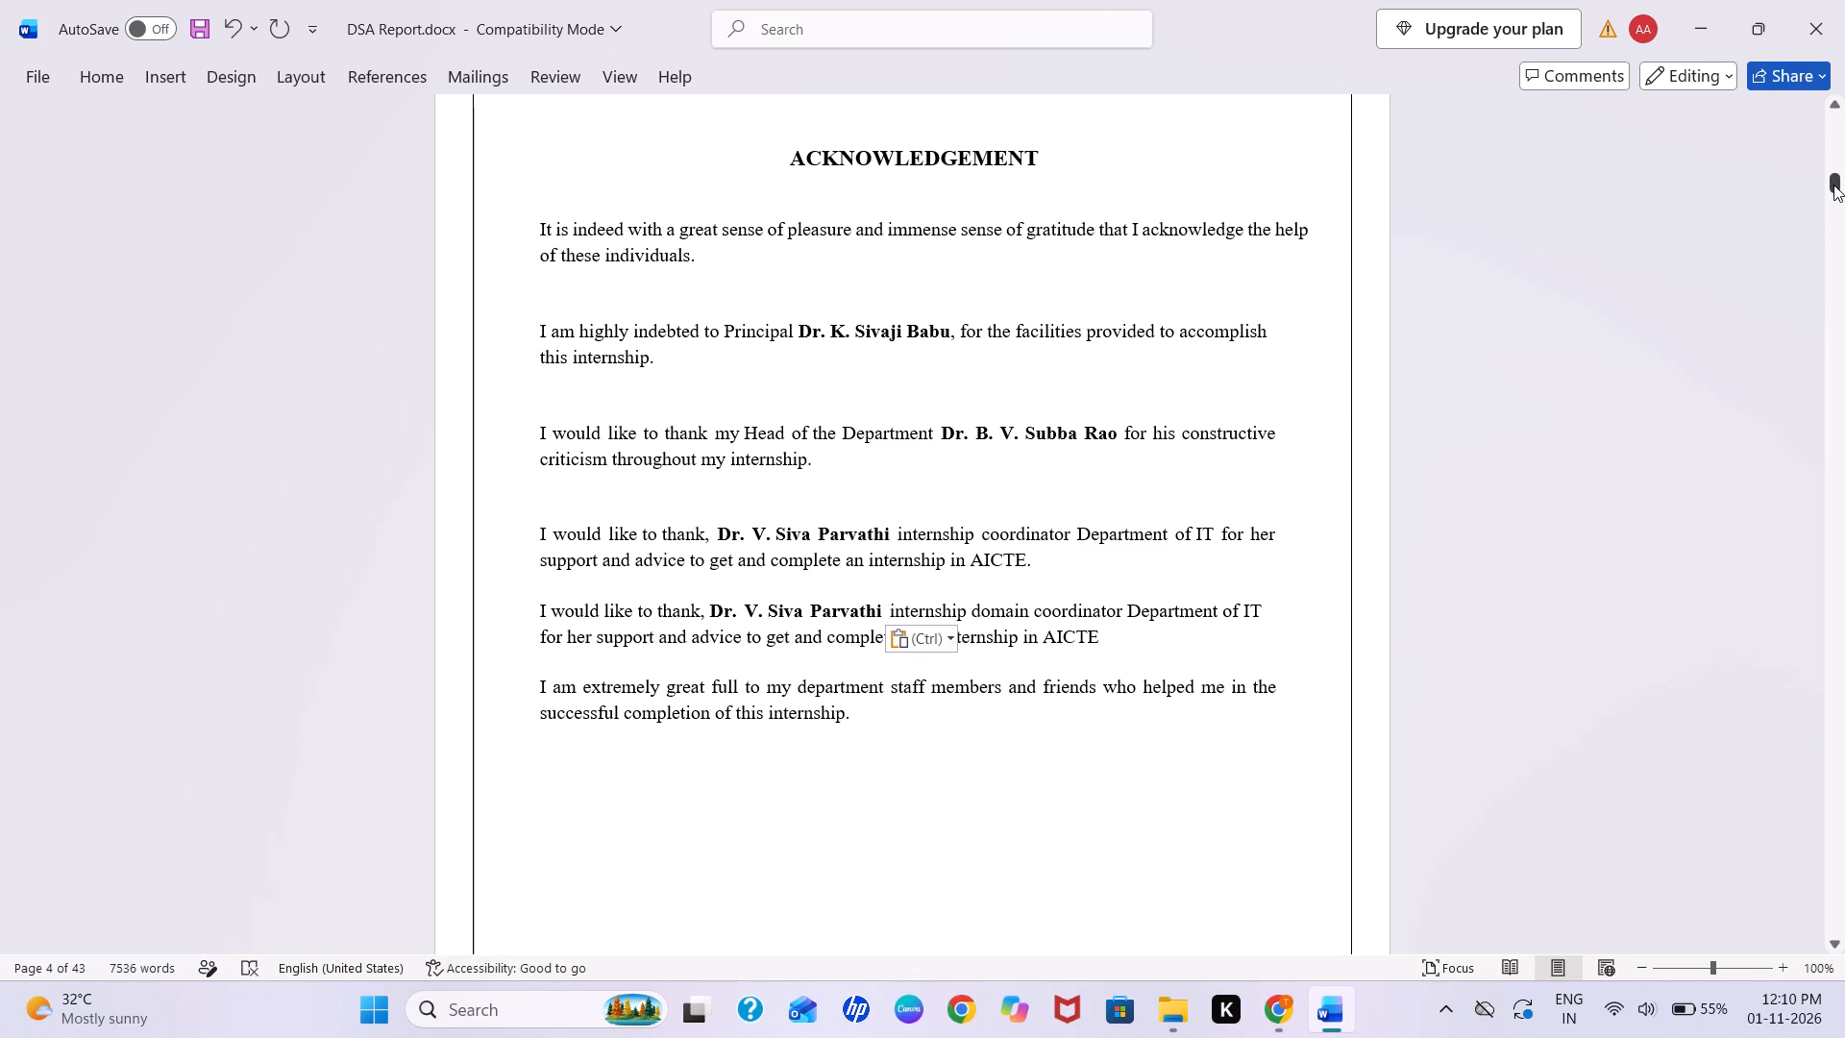
Replace the second-to-last character of the registration number at the end of the Acknowledgement to match the new student's.
drag(1833, 185, 1833, 194)
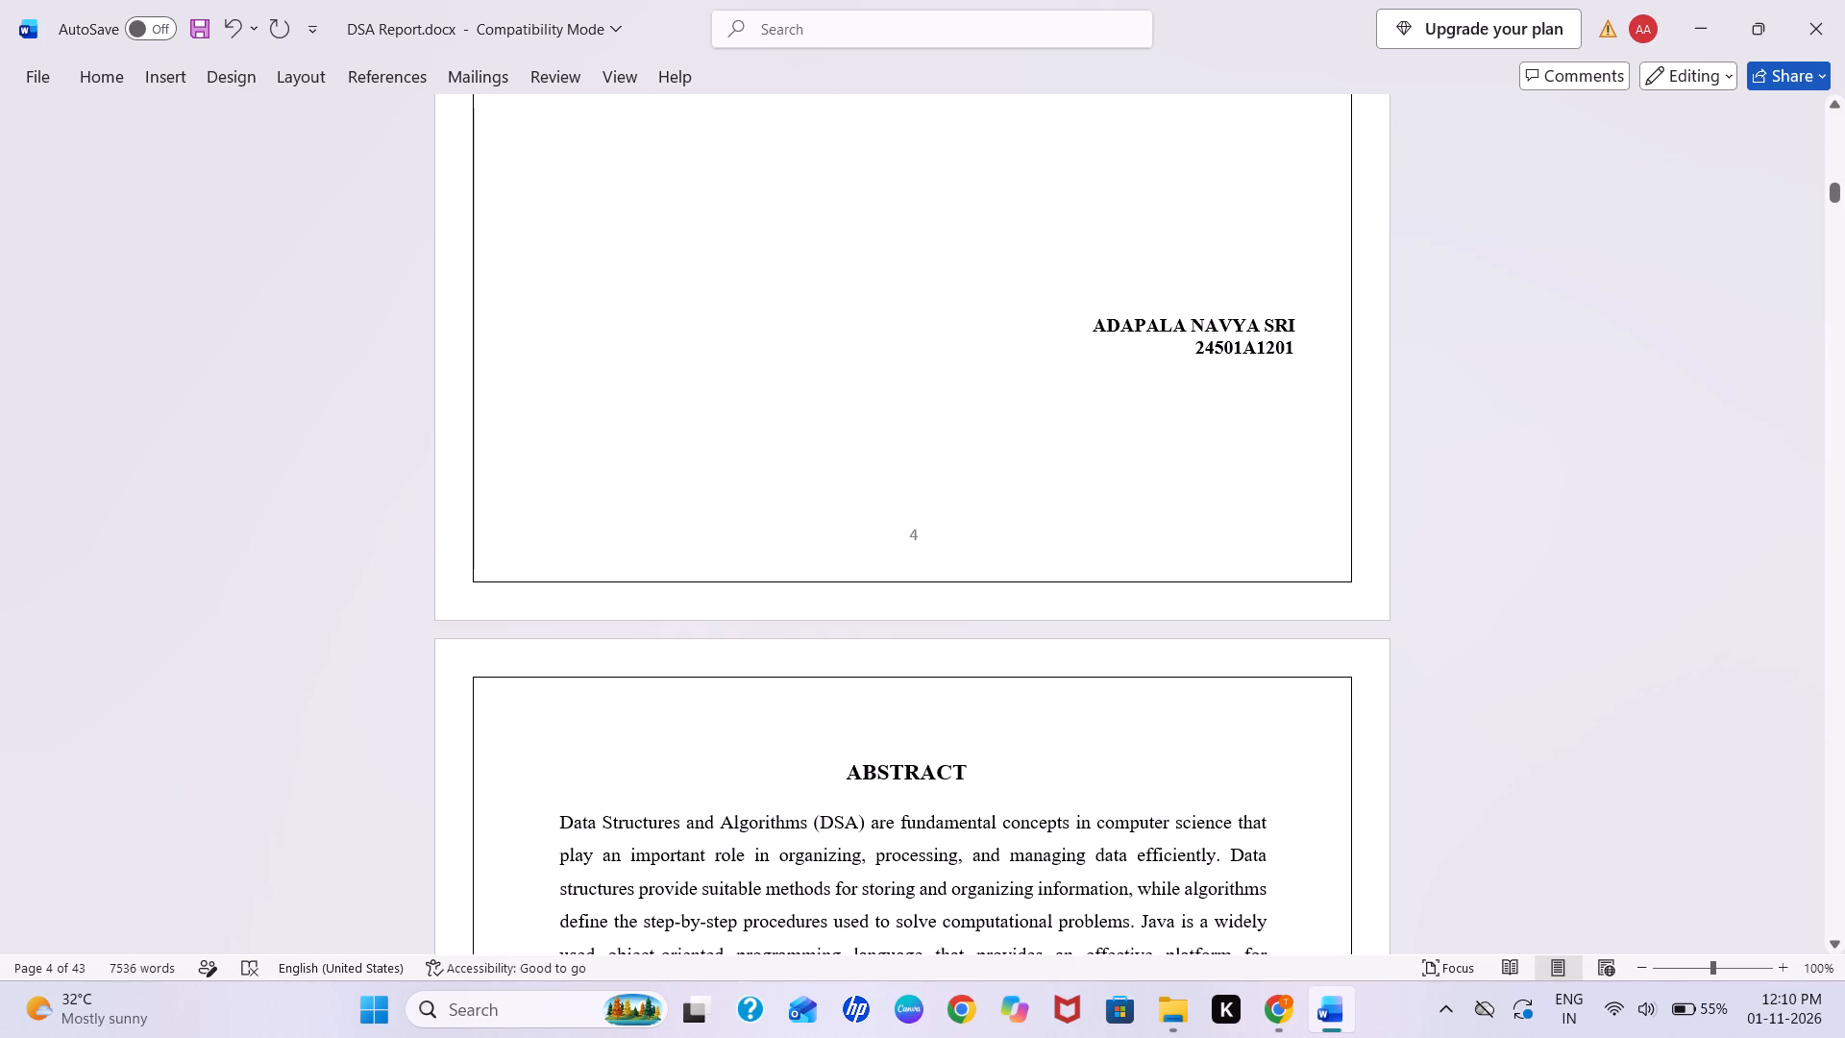
click(1283, 347)
key(BackSpace)
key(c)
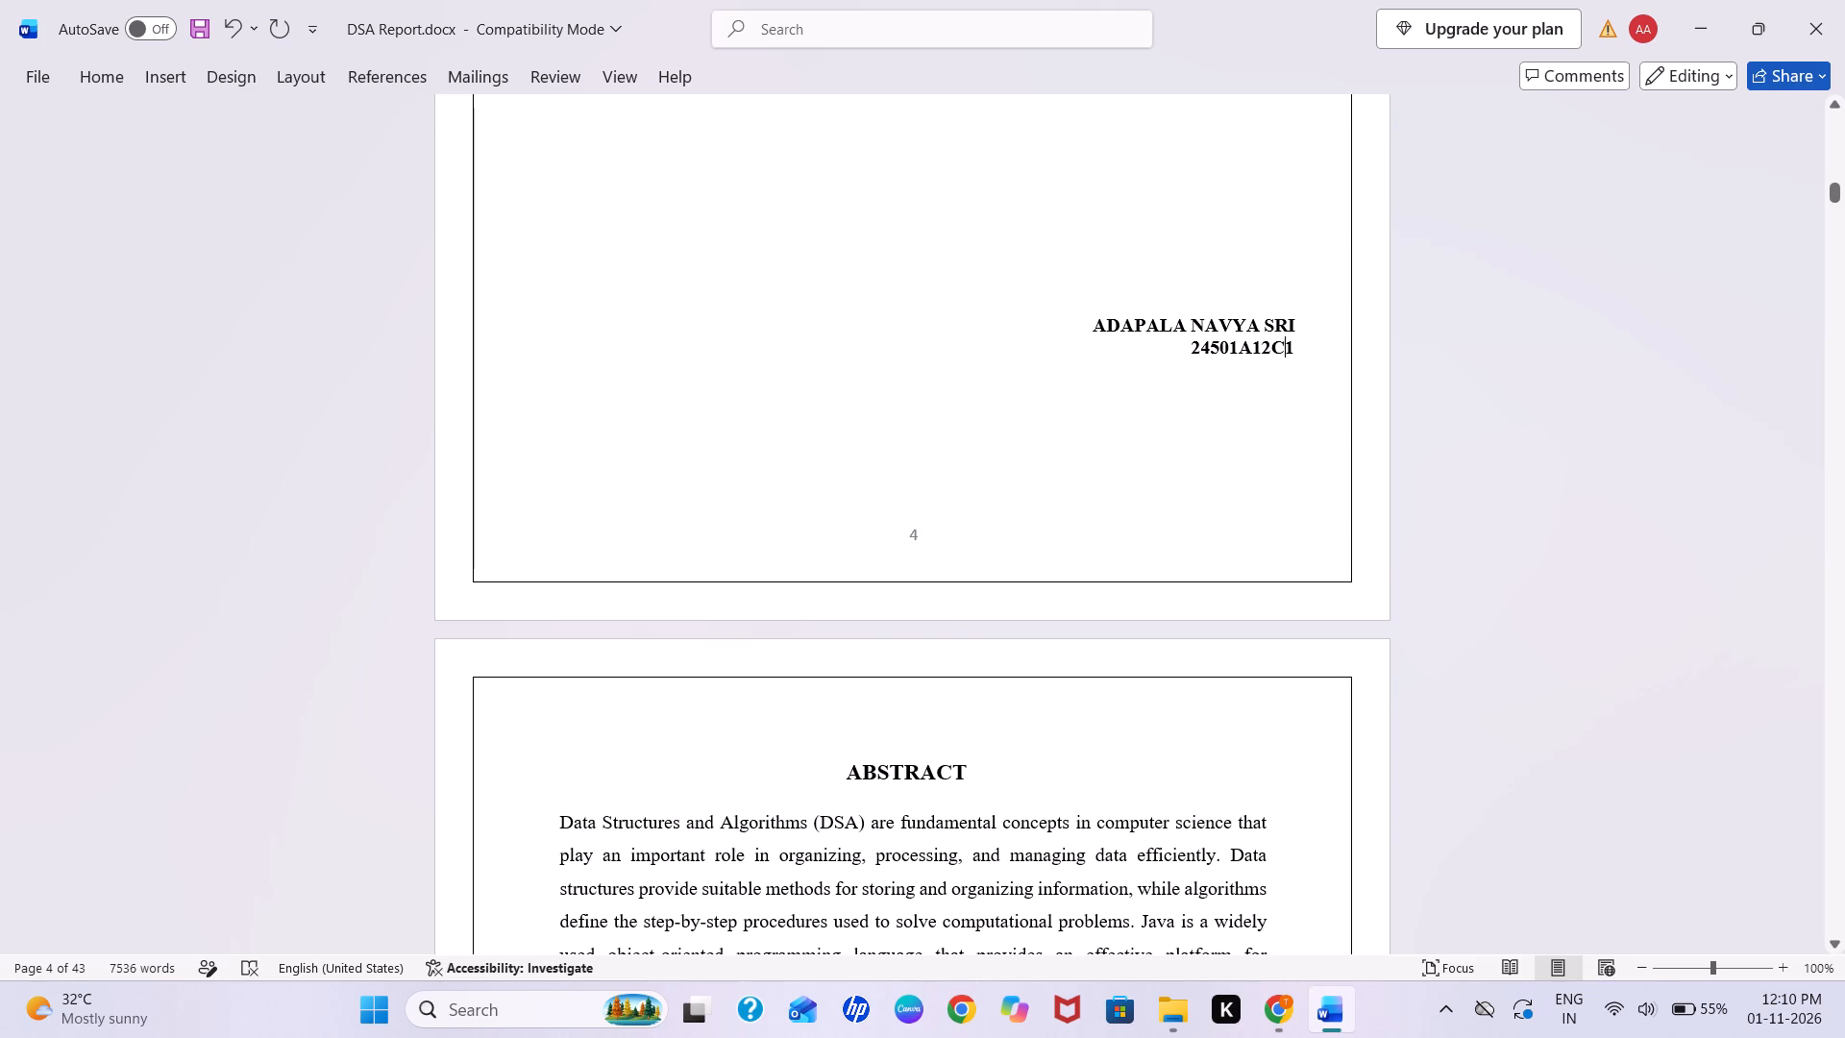
Replace the student's name above the registration number at the end of the Acknowledgement with the new student's name in capitals.
drag(1095, 322, 1331, 318)
key(BackSpace)
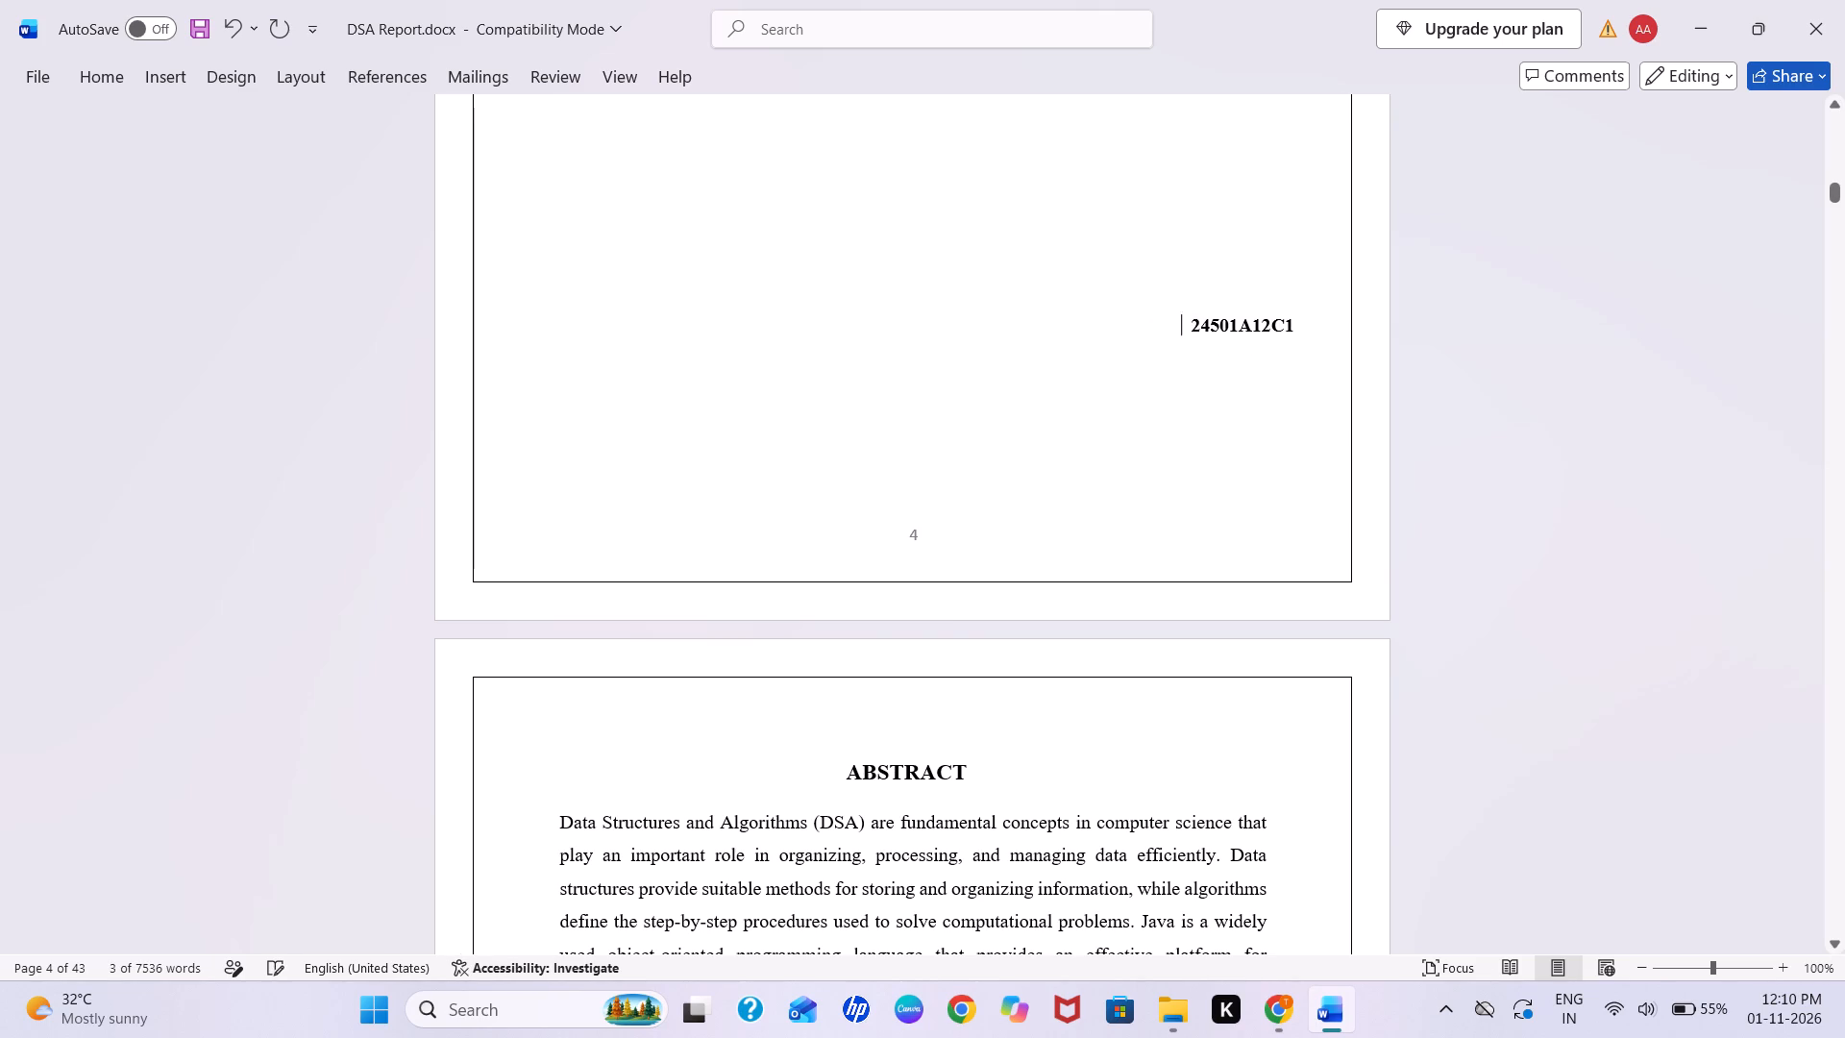
key(Return)
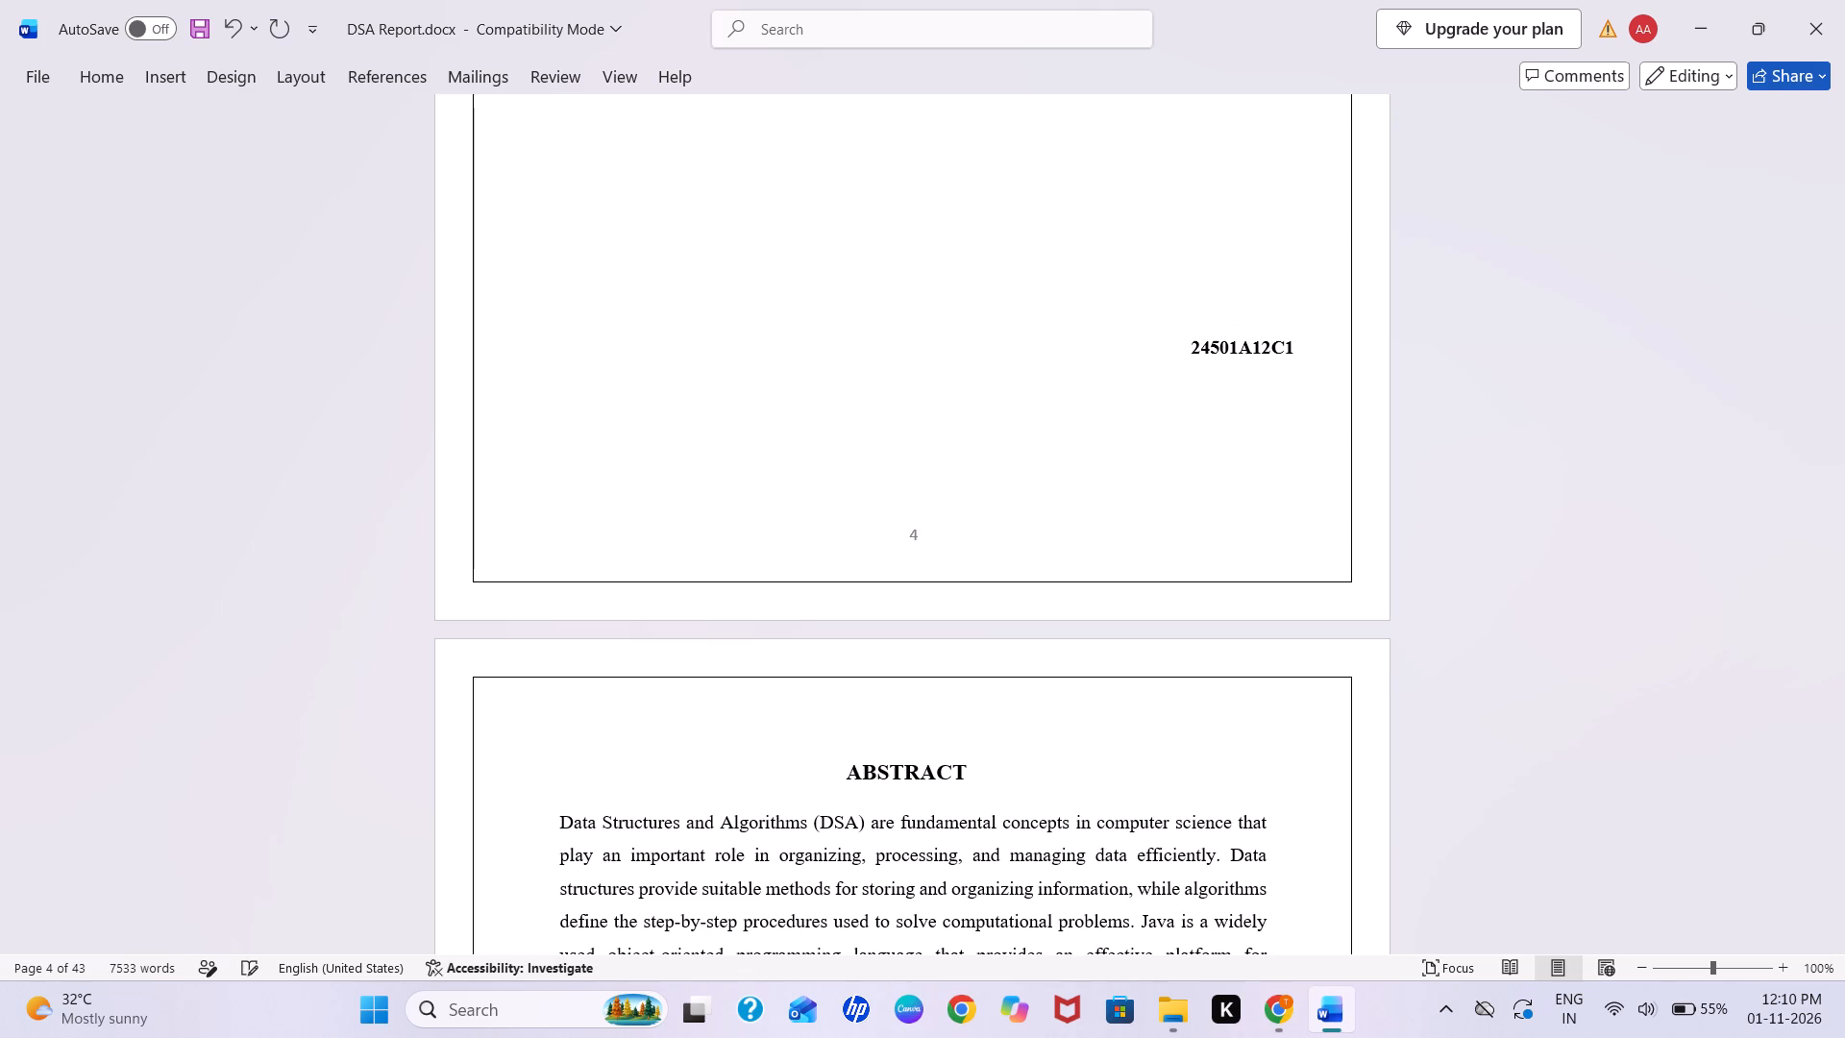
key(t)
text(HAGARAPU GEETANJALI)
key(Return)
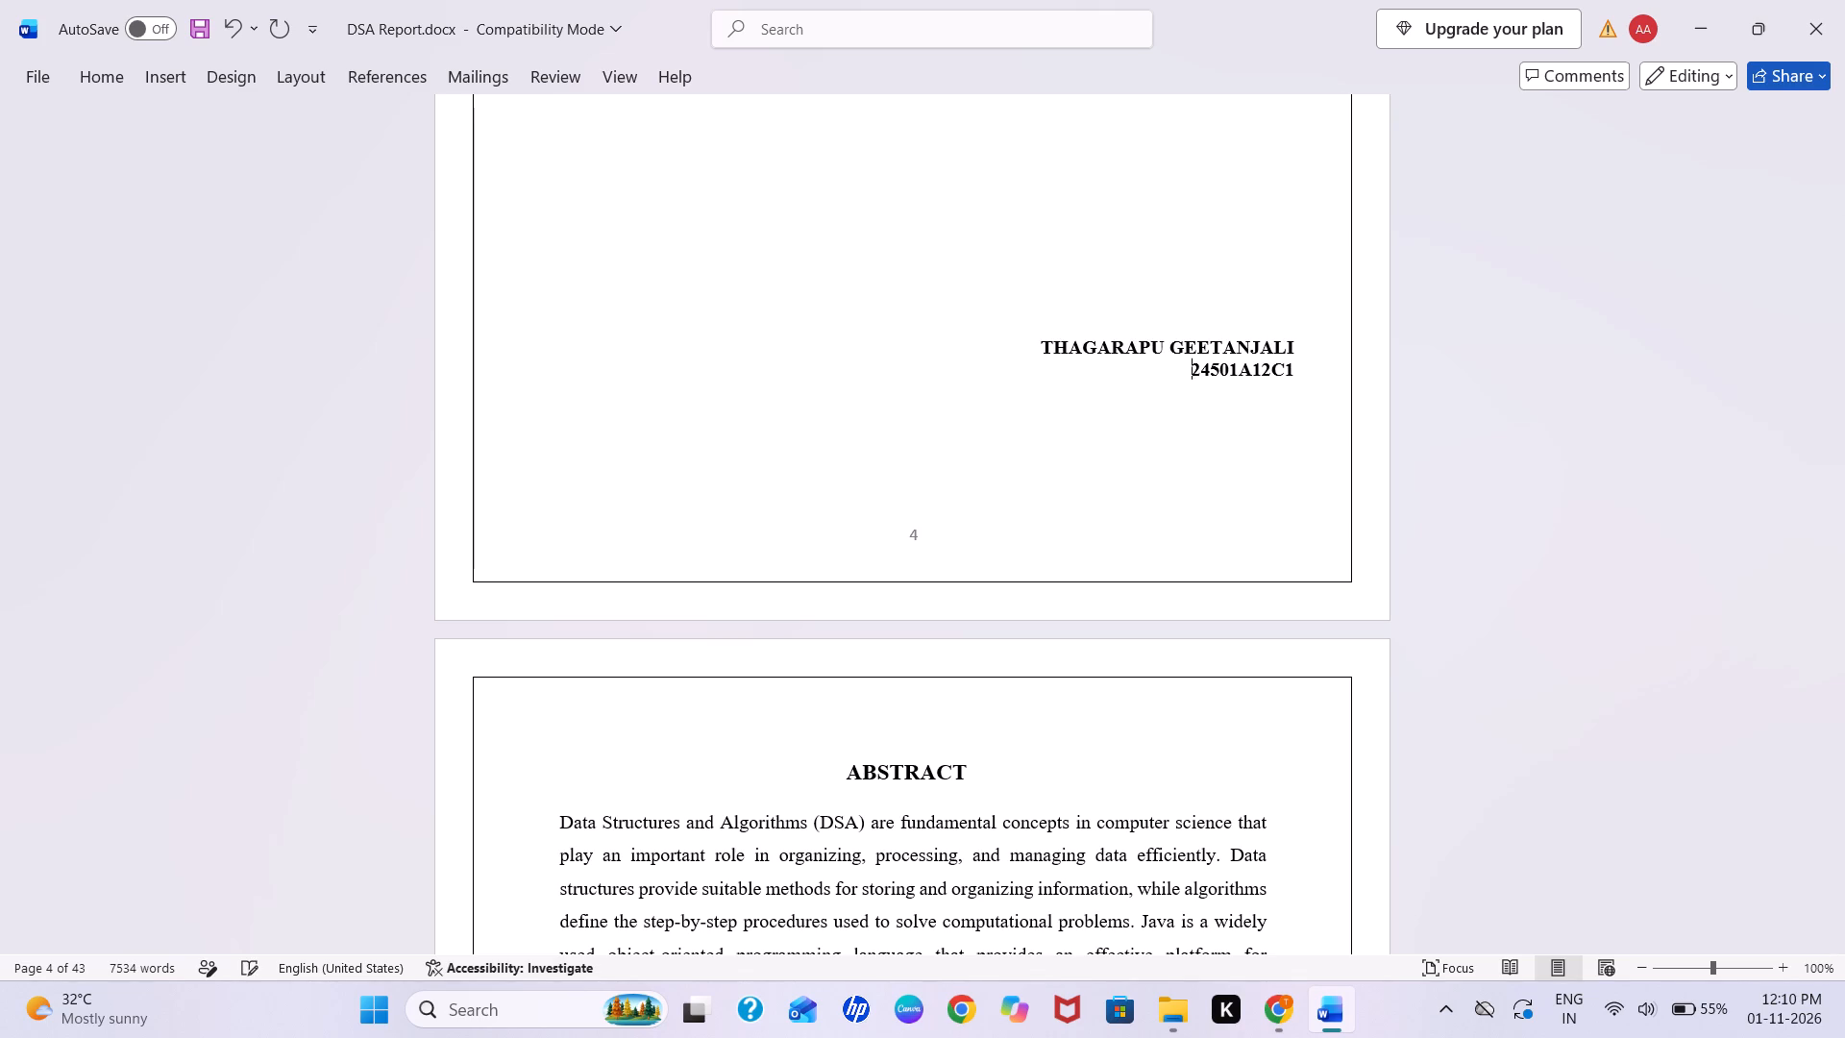
Remove the registration number line's alignment offset and pad it with leading spaces until it sits beneath the student's name.
click(1181, 358)
key(BackSpace)
drag(1181, 358, 842, 380)
click(842, 380)
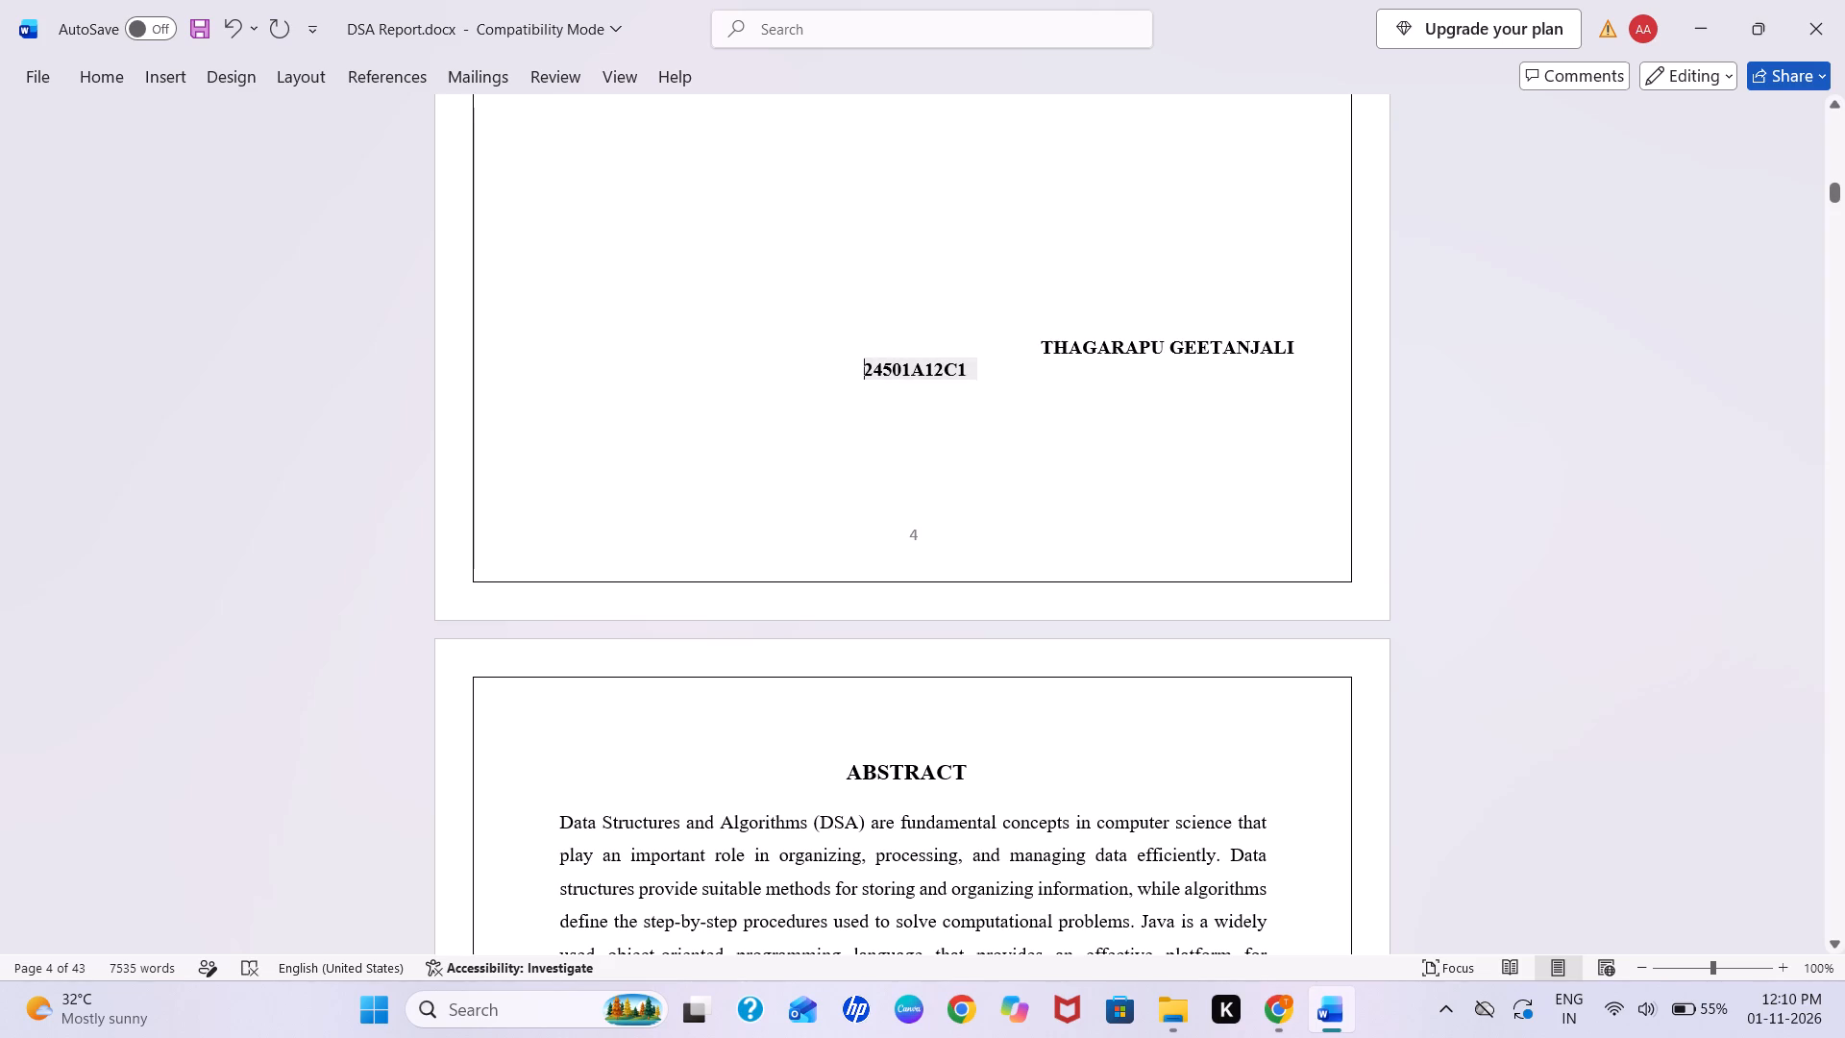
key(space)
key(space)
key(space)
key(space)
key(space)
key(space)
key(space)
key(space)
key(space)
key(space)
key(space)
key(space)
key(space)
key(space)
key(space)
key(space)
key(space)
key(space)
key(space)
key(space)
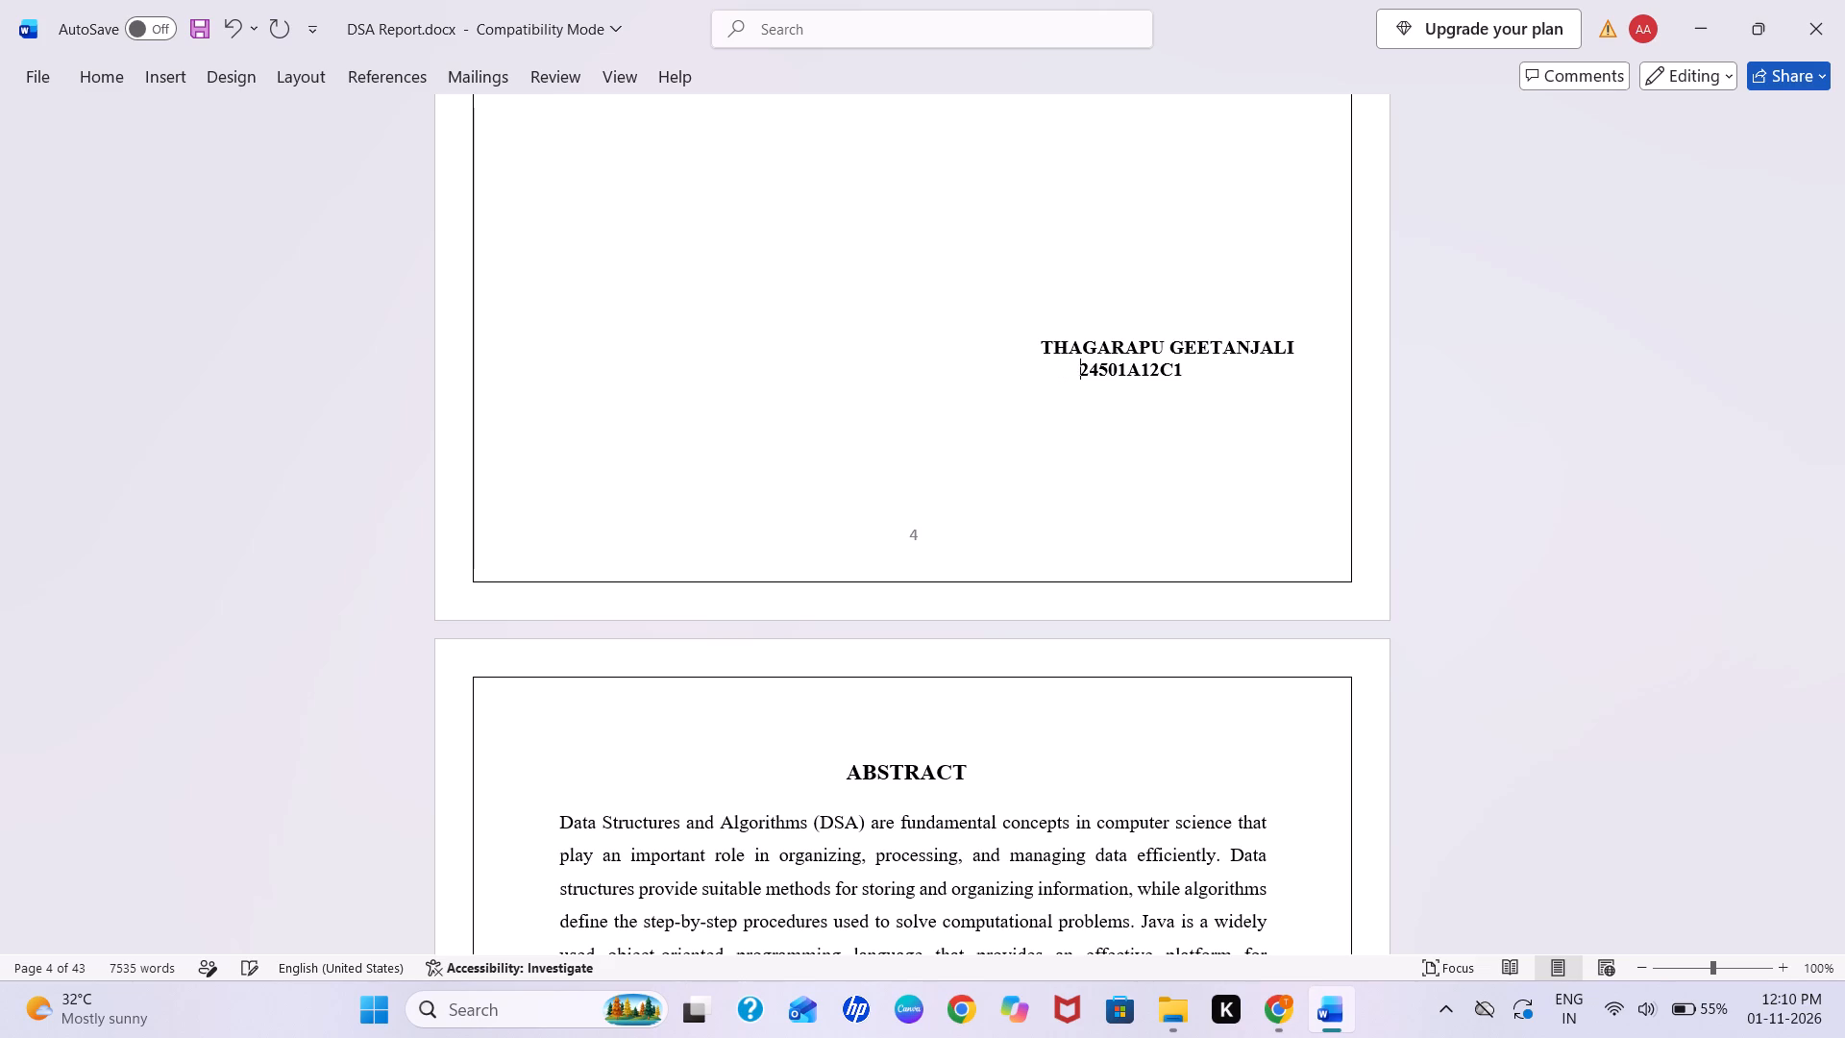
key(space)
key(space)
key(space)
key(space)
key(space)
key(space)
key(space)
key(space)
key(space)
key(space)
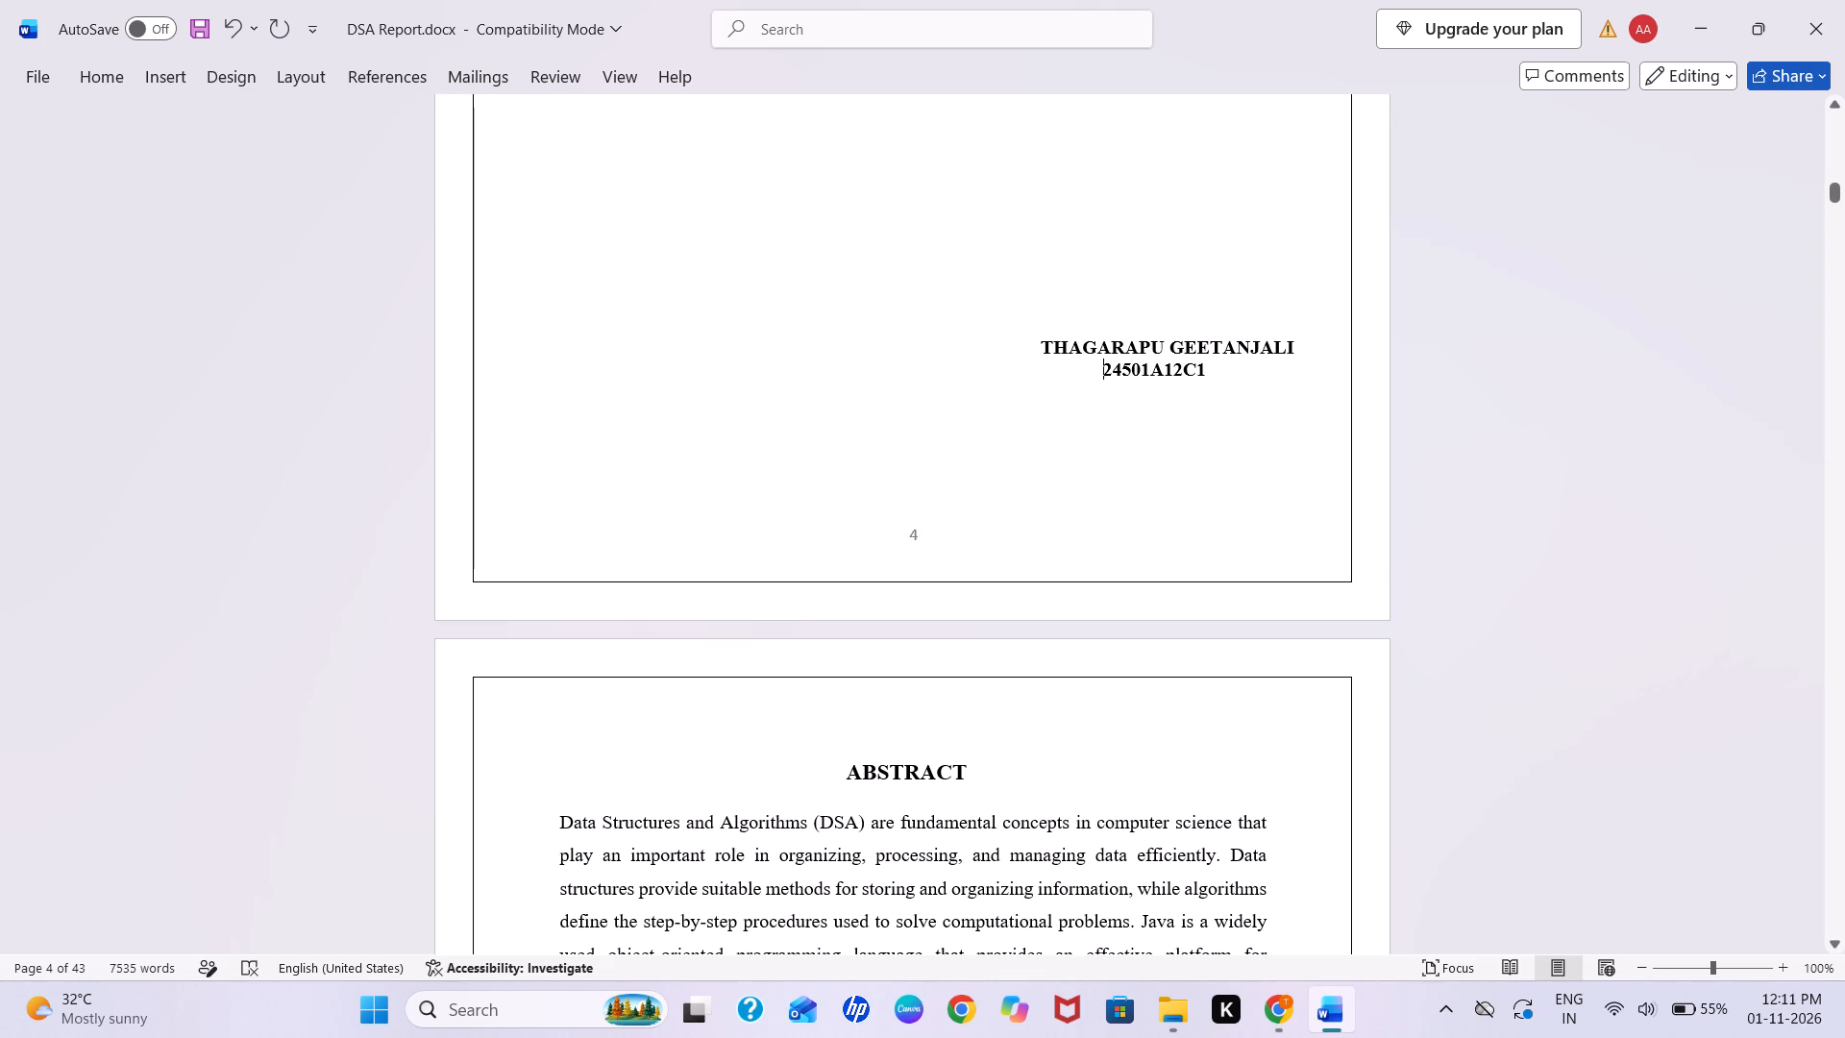
Delete the placeholder "(Keep your internship certificate screenshot here)" on the Internship Certificate page.
click(1834, 101)
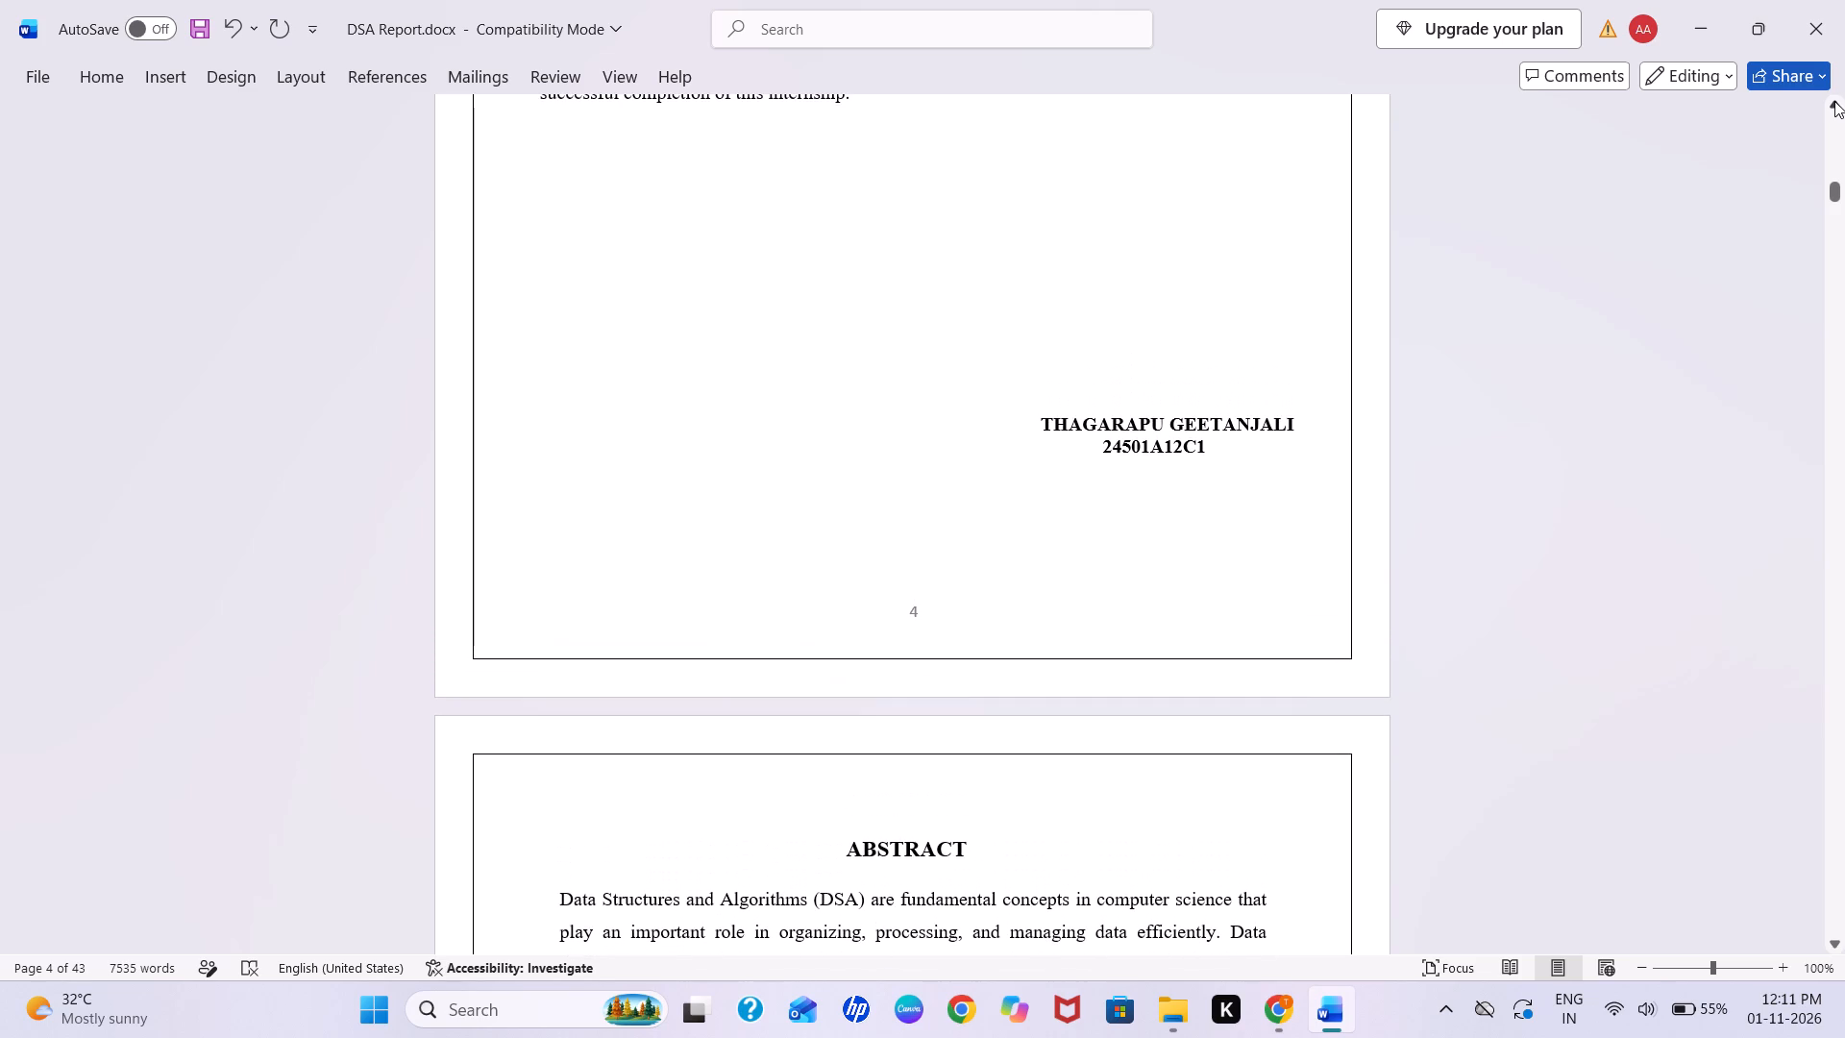
click(1834, 101)
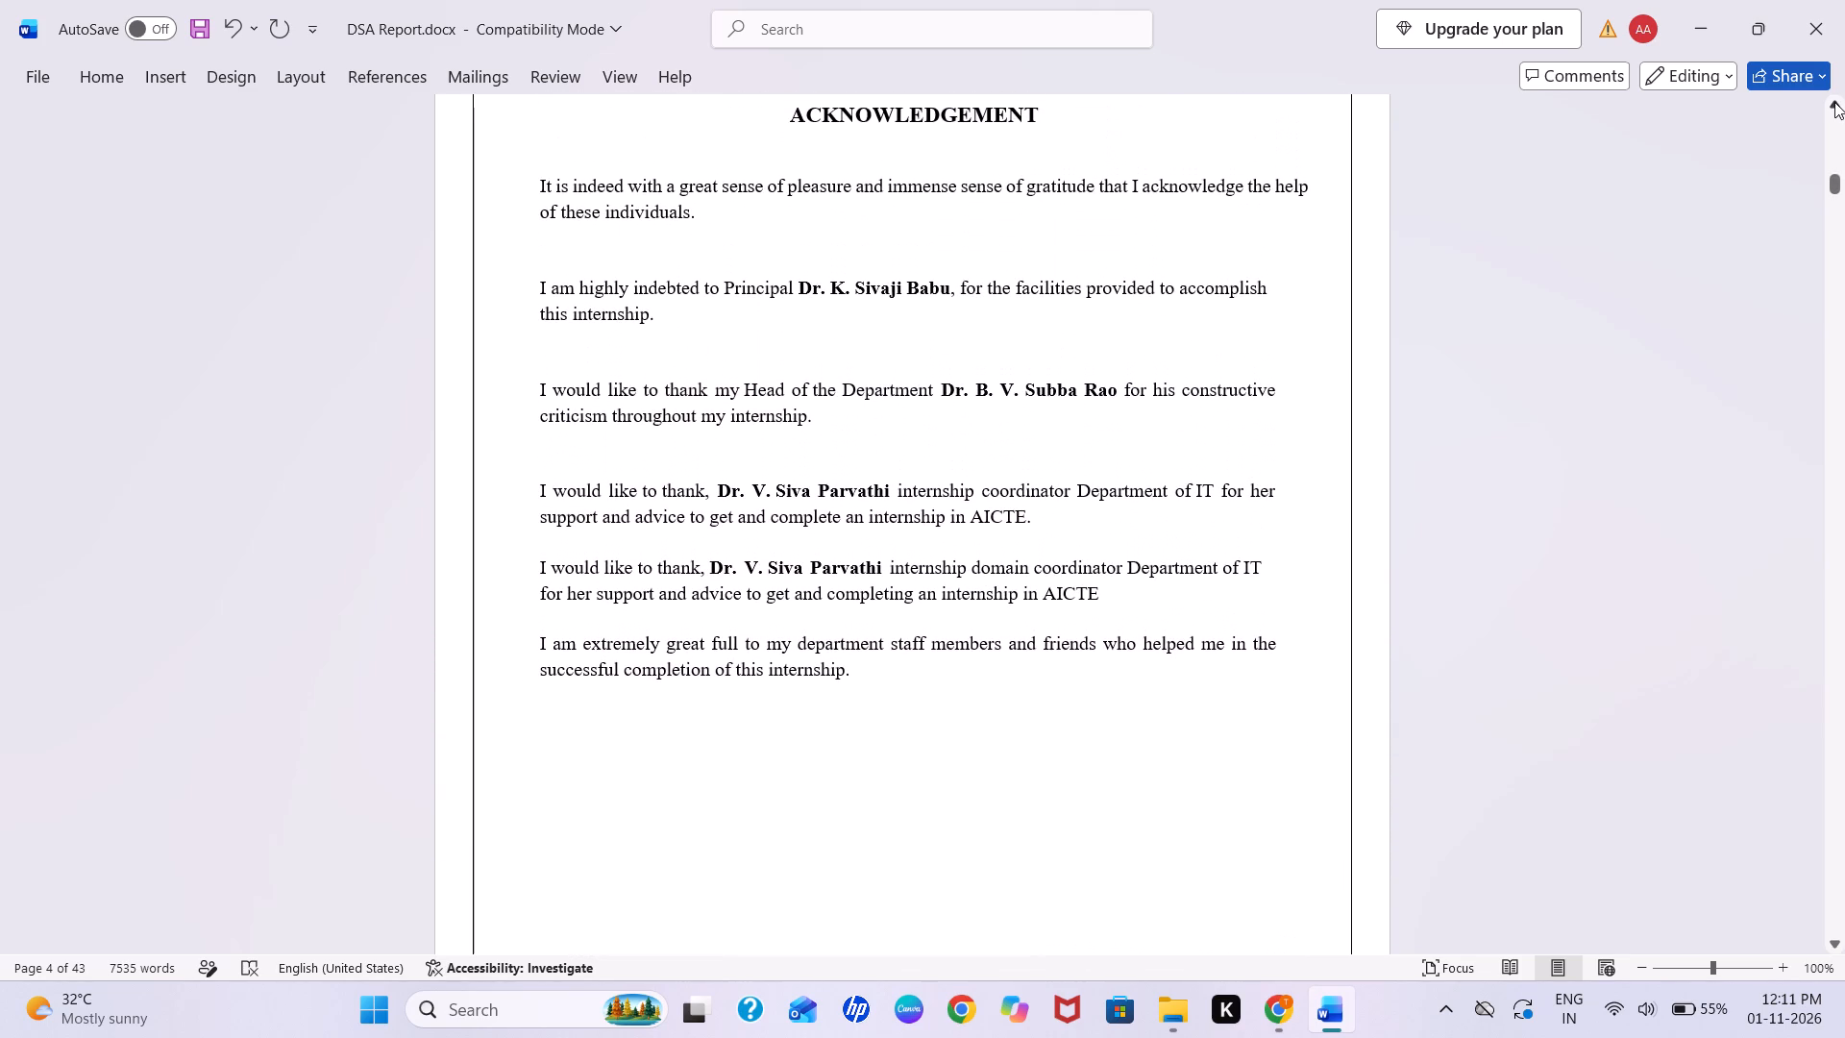
triple_click(1834, 102)
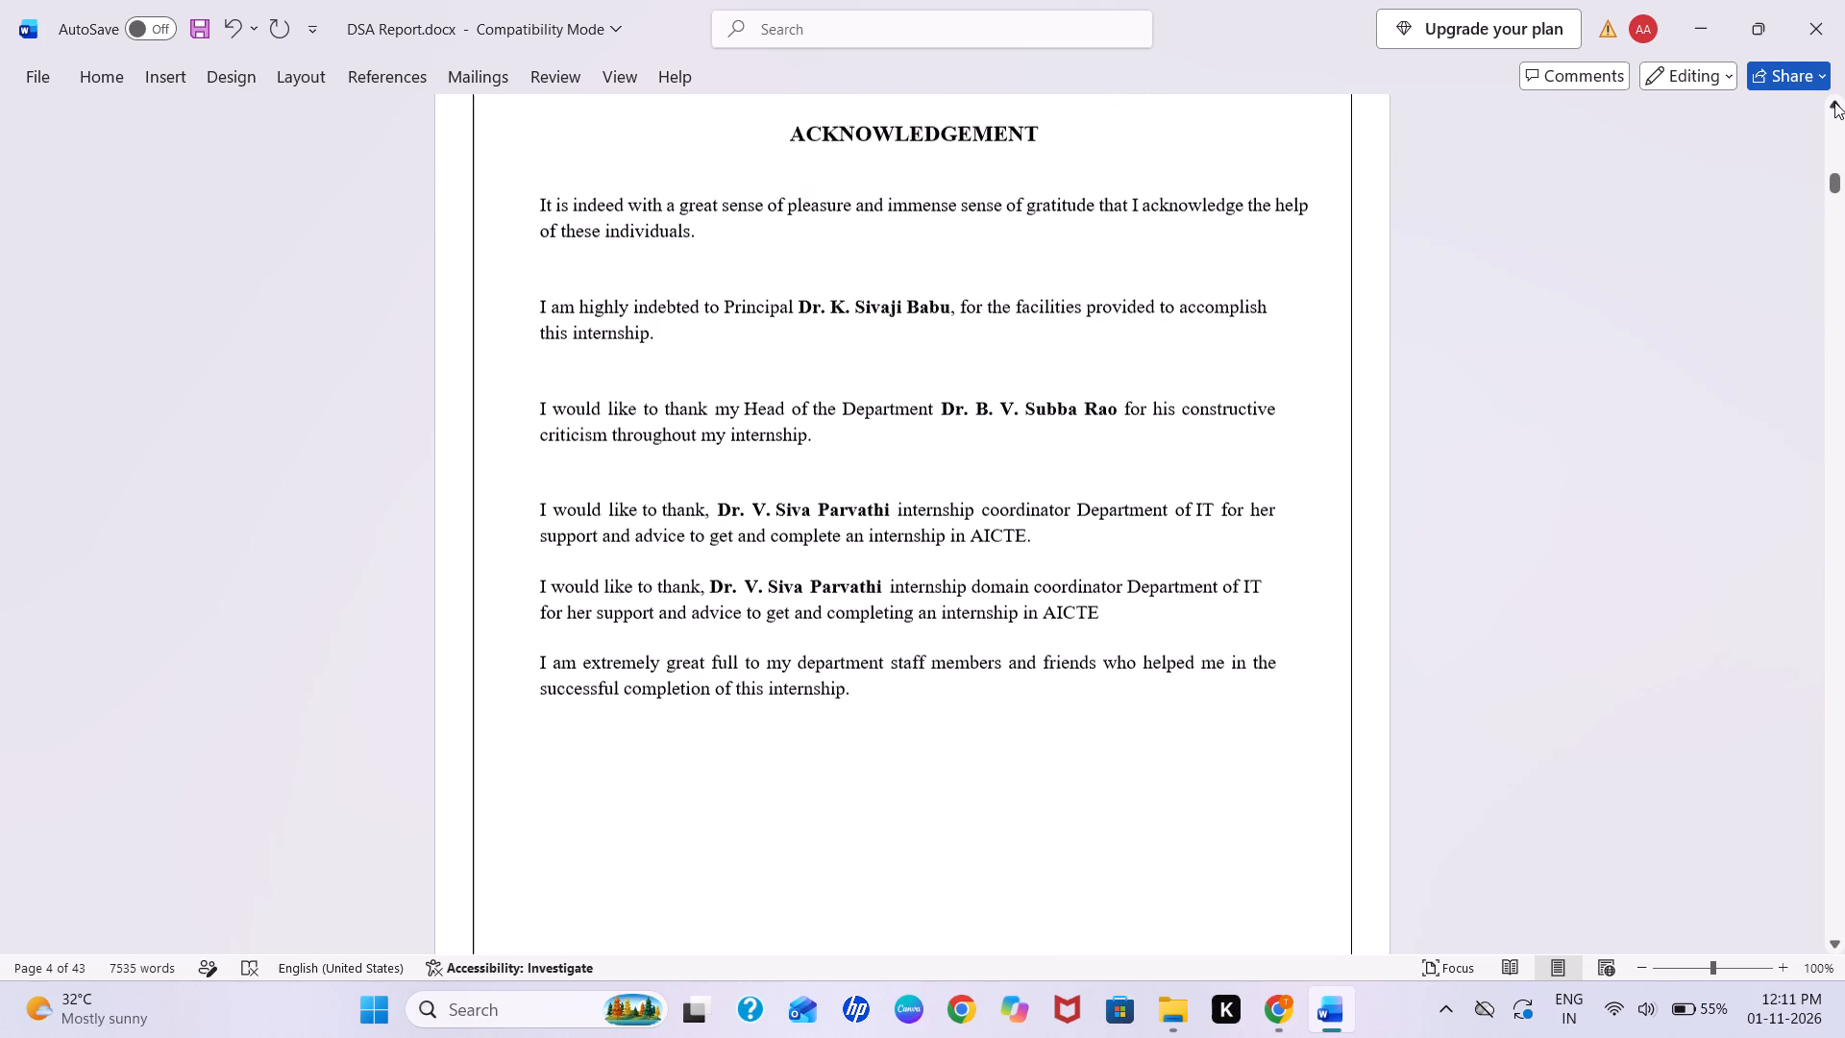
click(1834, 102)
click(1834, 102)
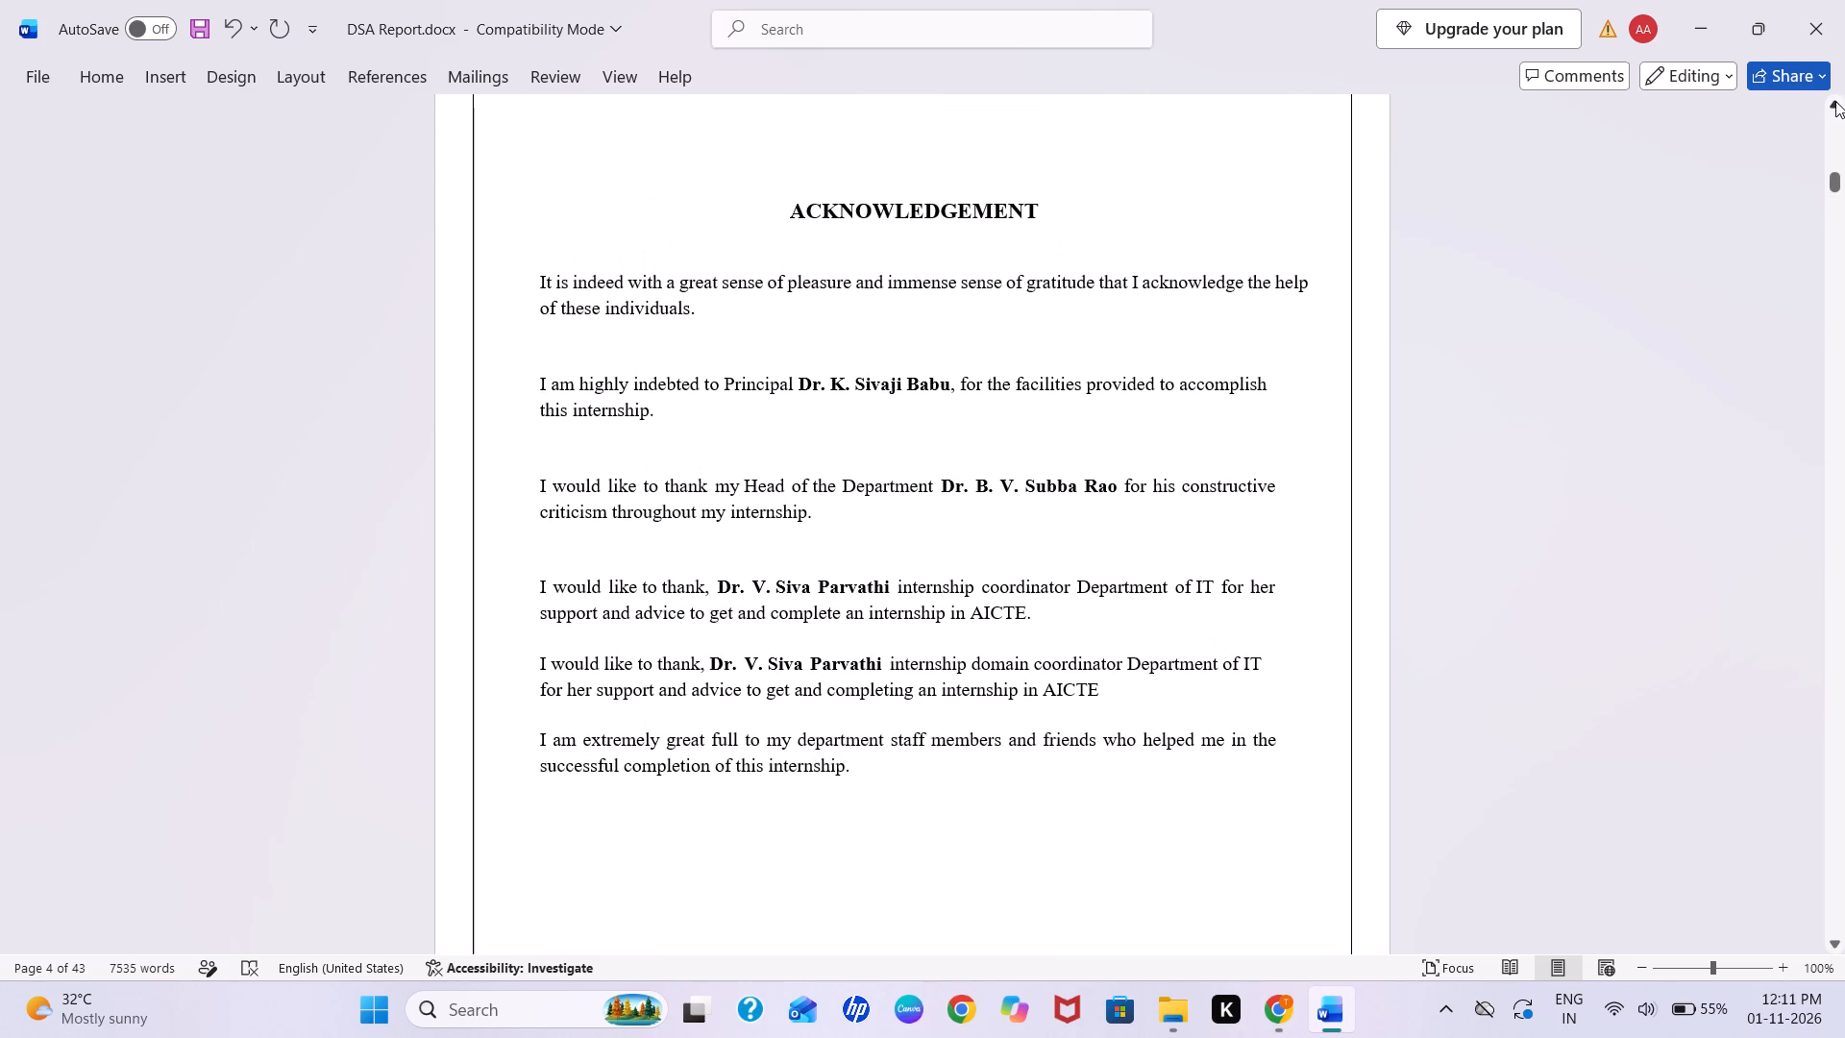
click(1835, 101)
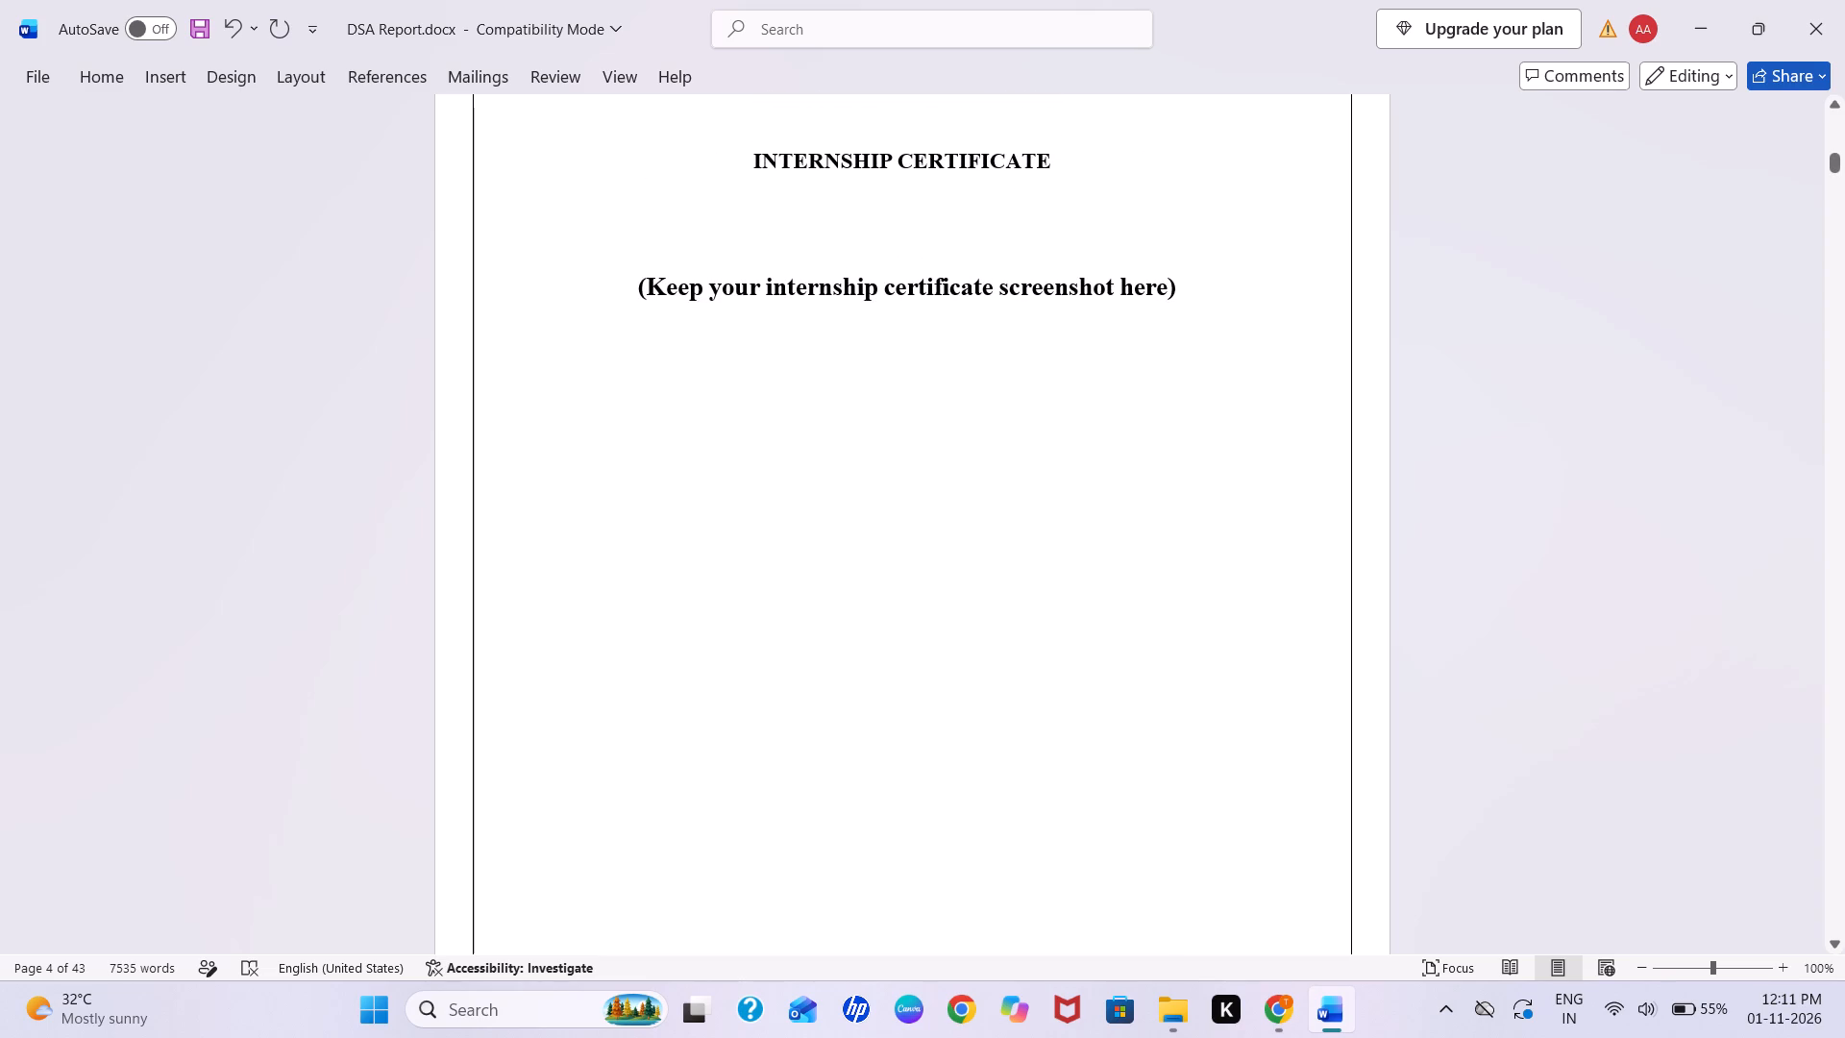
drag(630, 285, 1279, 277)
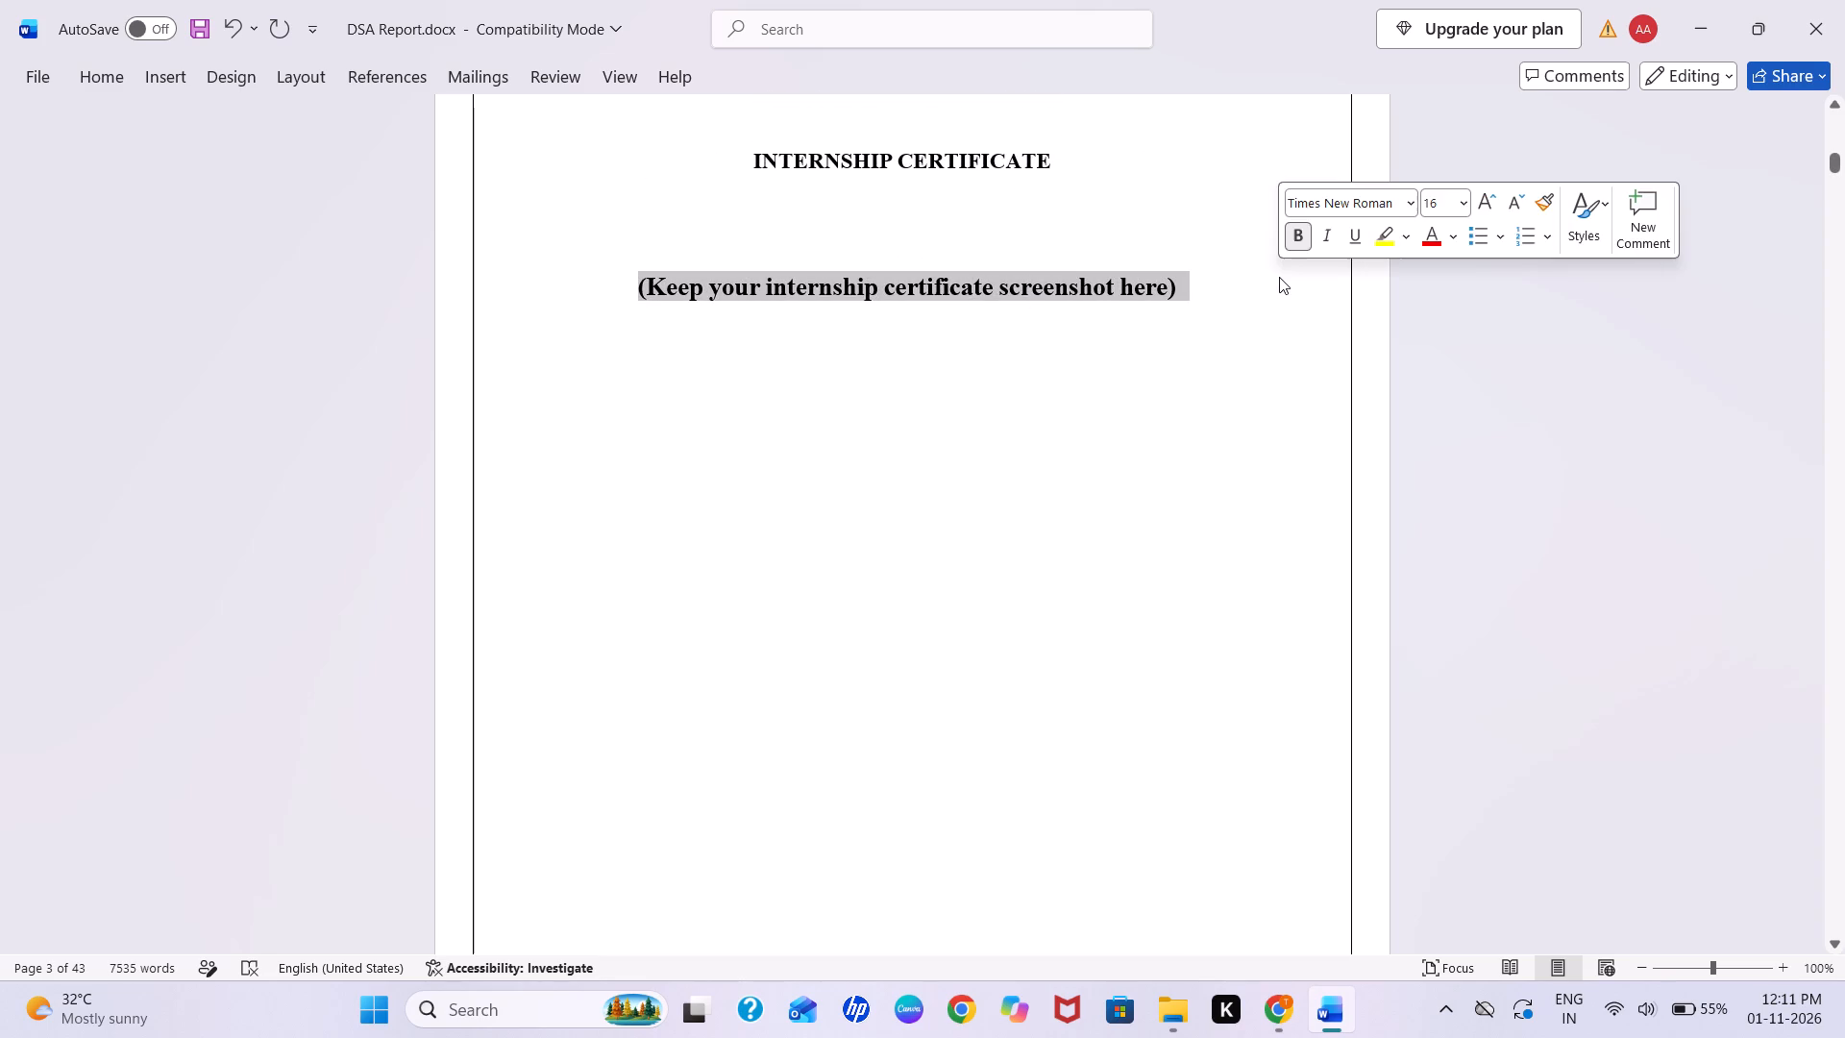
key(BackSpace)
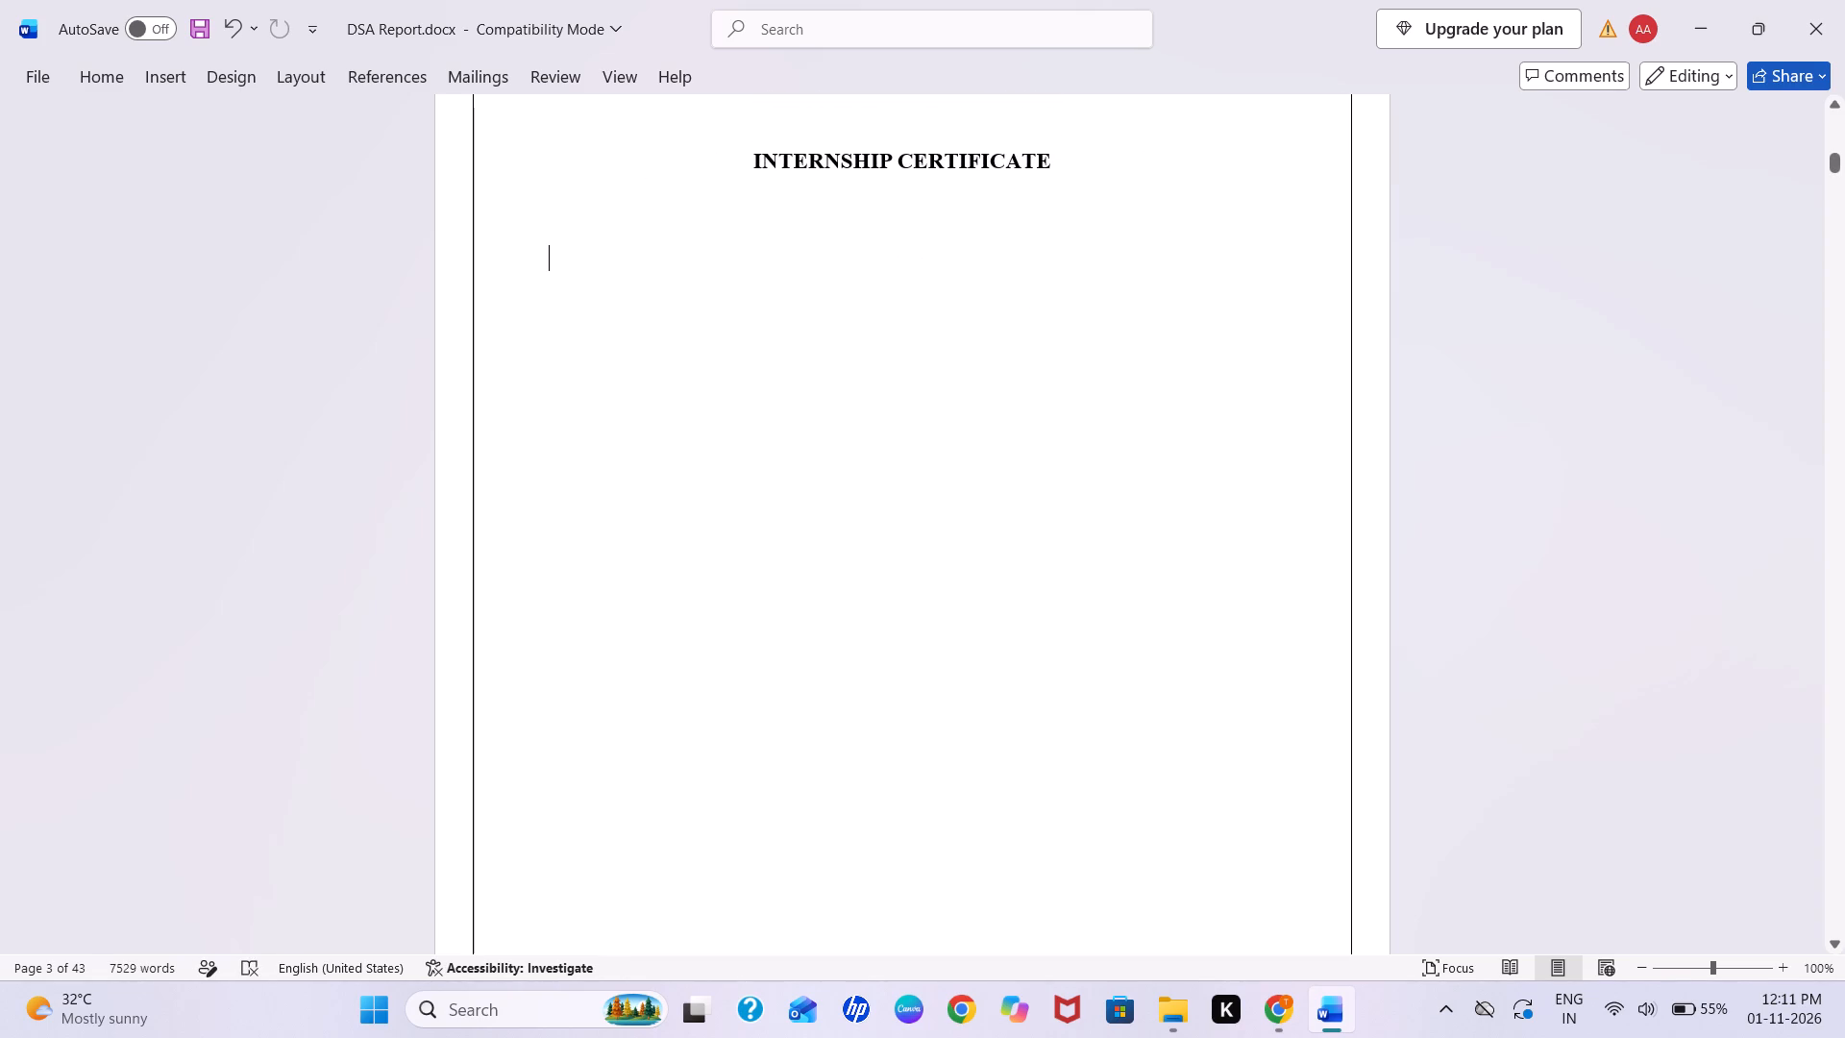
Switch to File Explorer and open the student's completion certificate PNG from the Downloads folder.
click(1279, 1019)
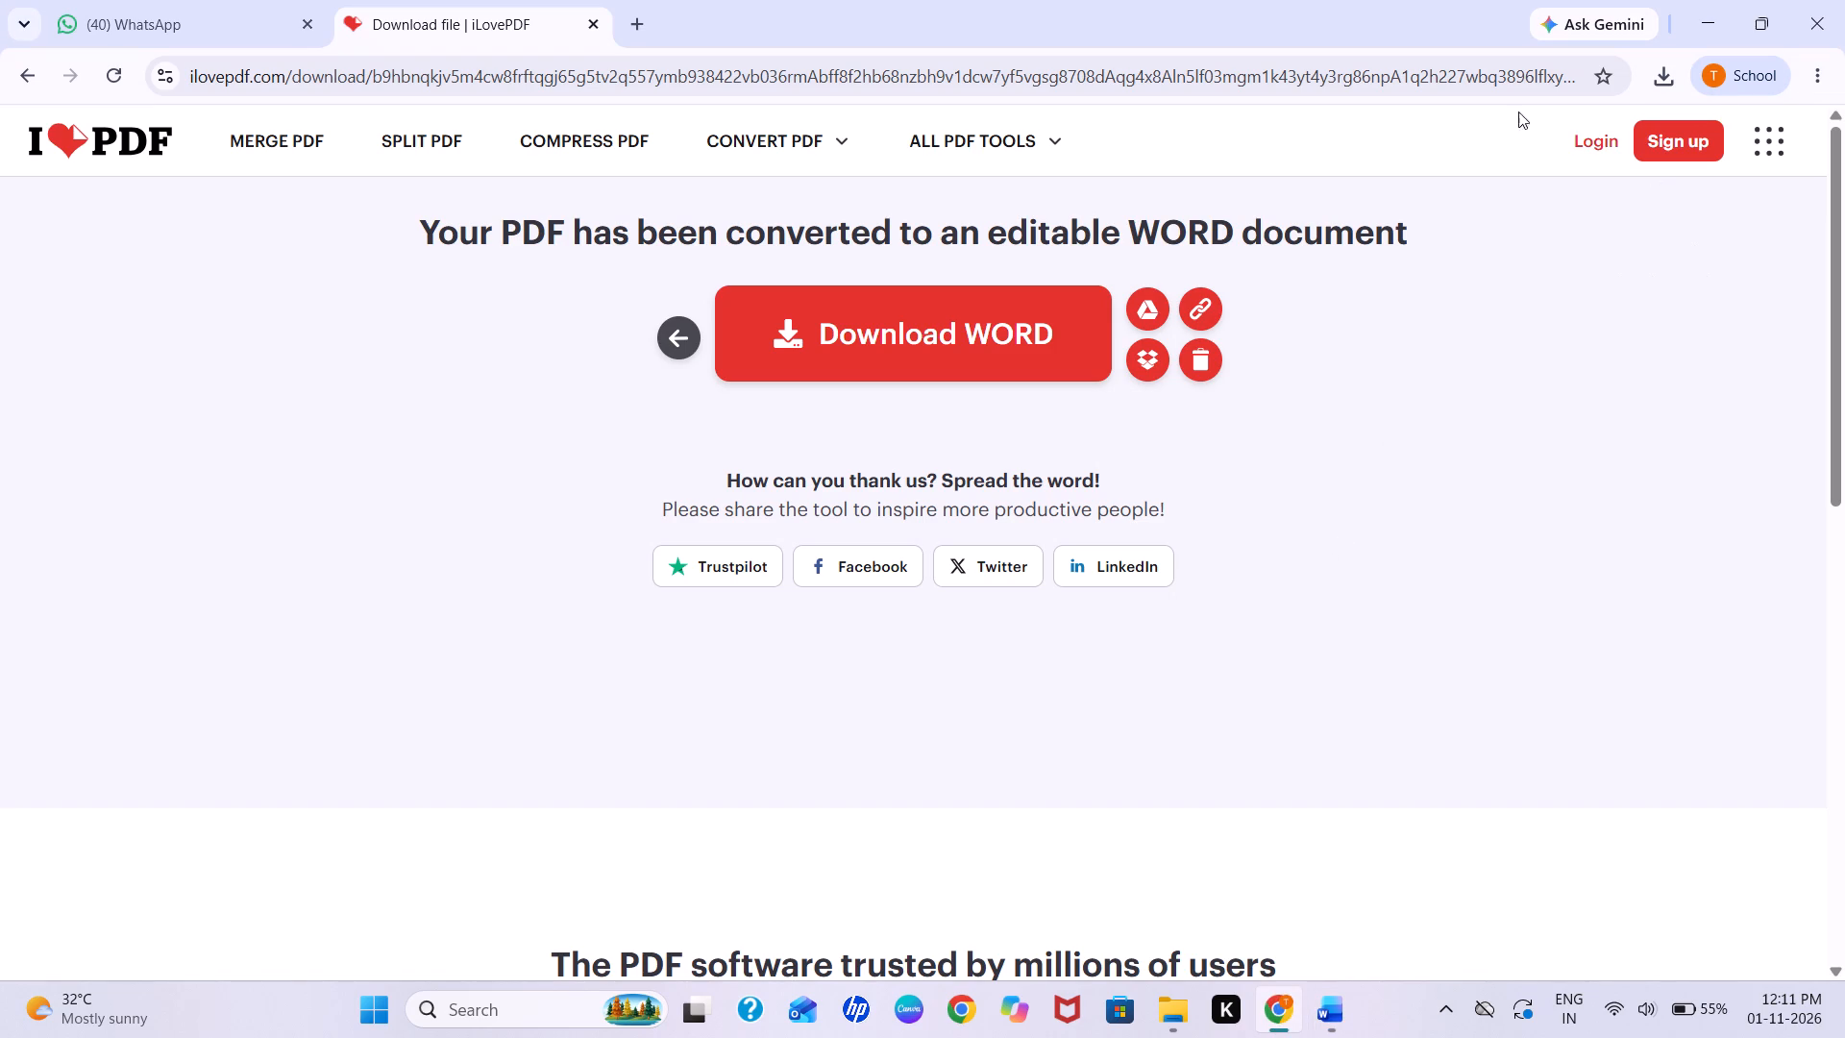
click(631, 20)
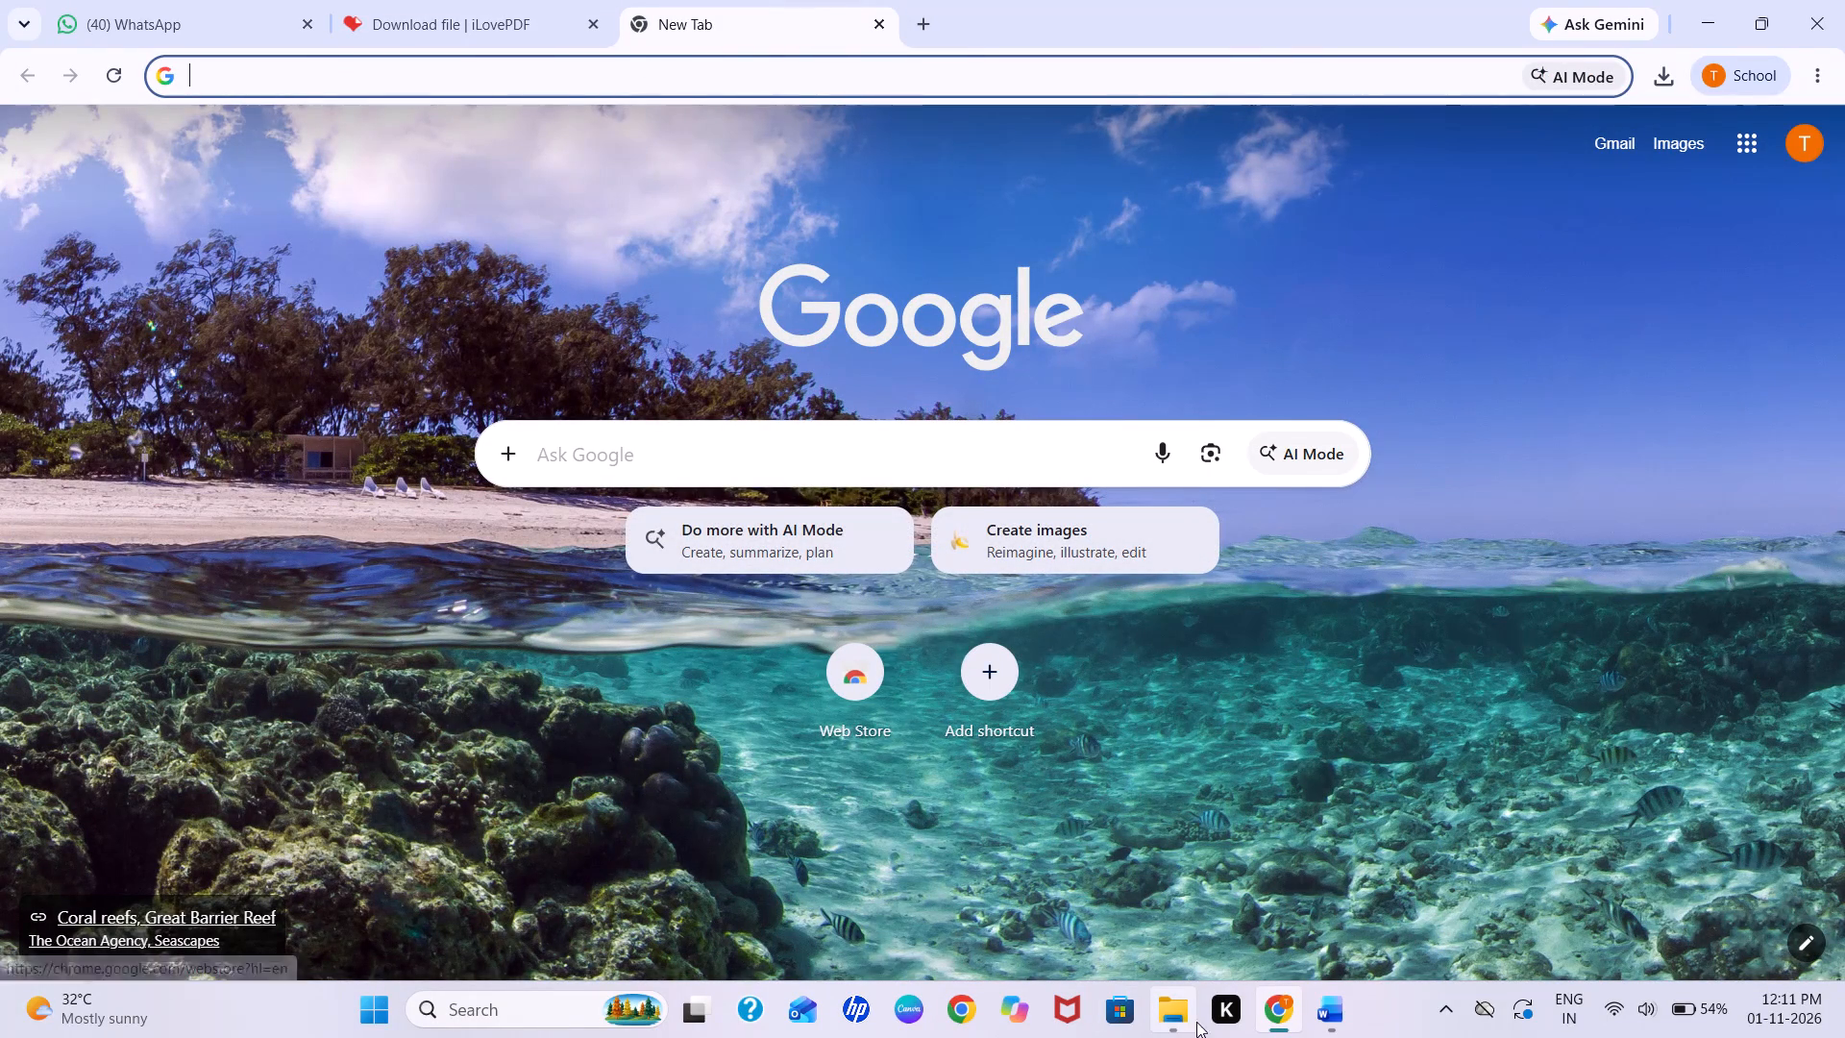
click(1171, 1012)
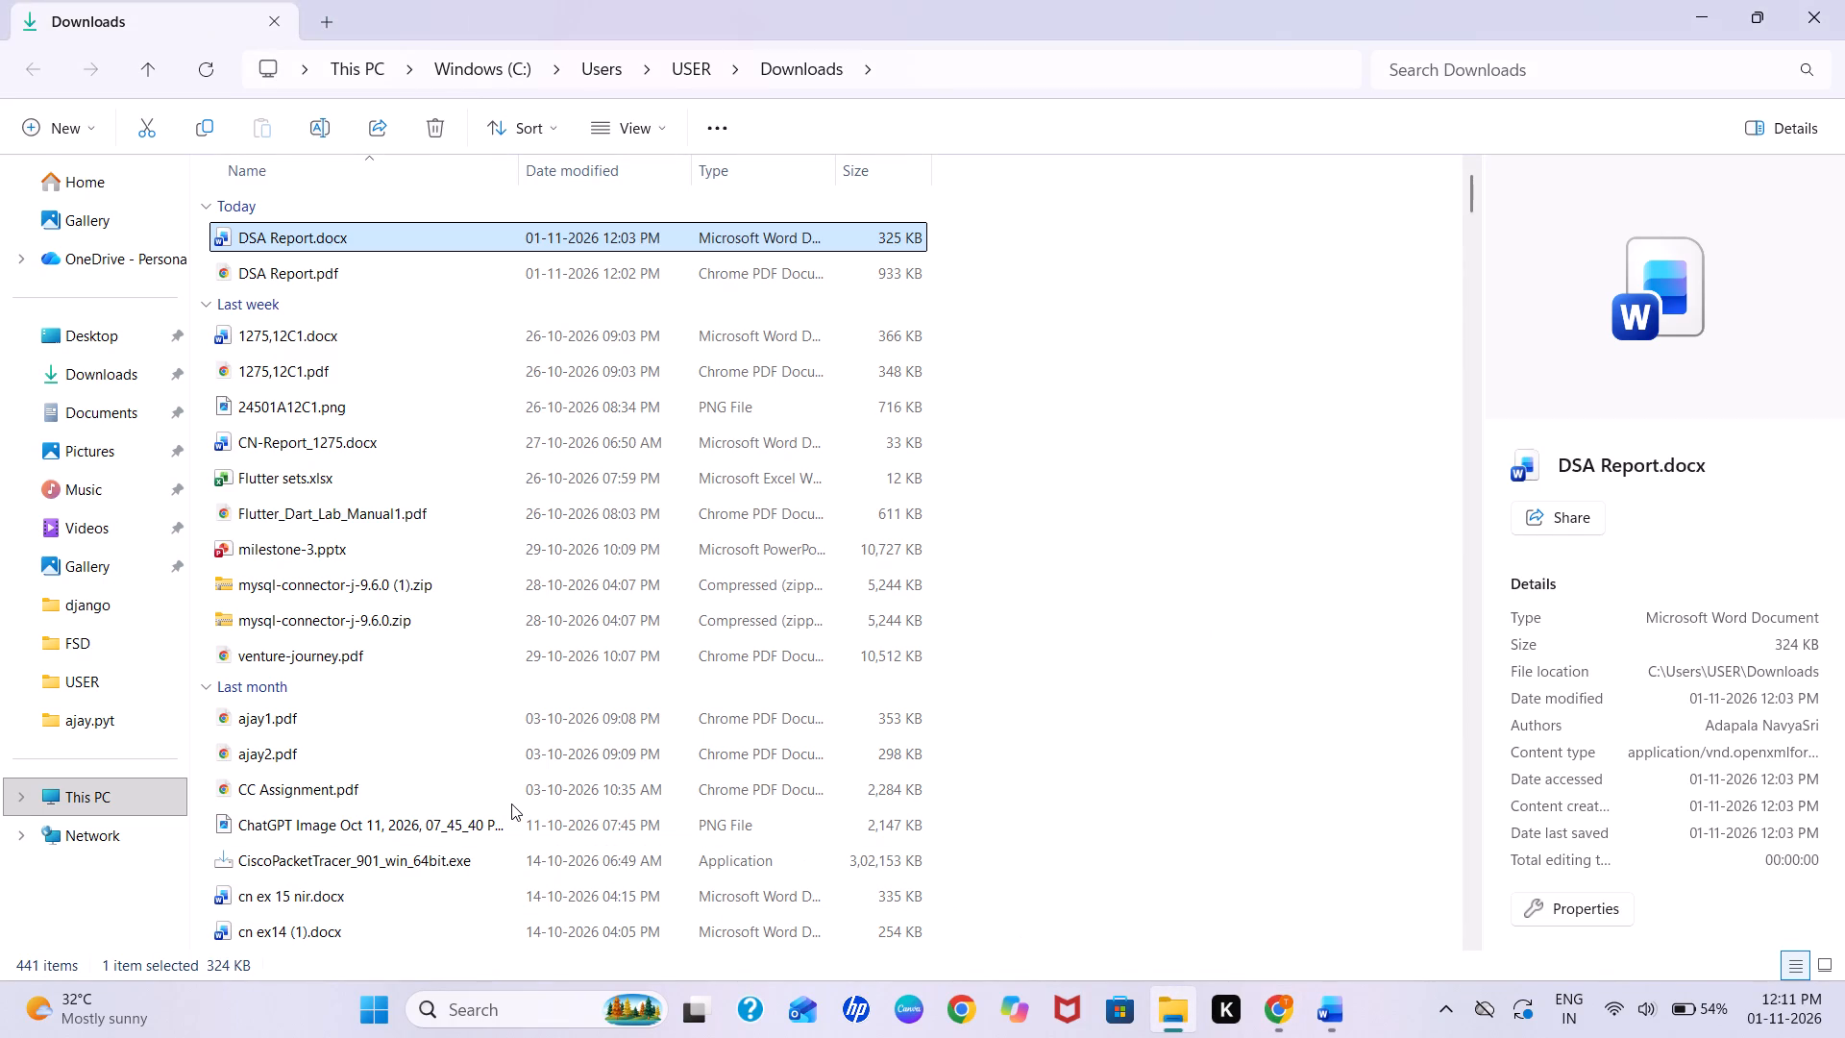
double_click(406, 397)
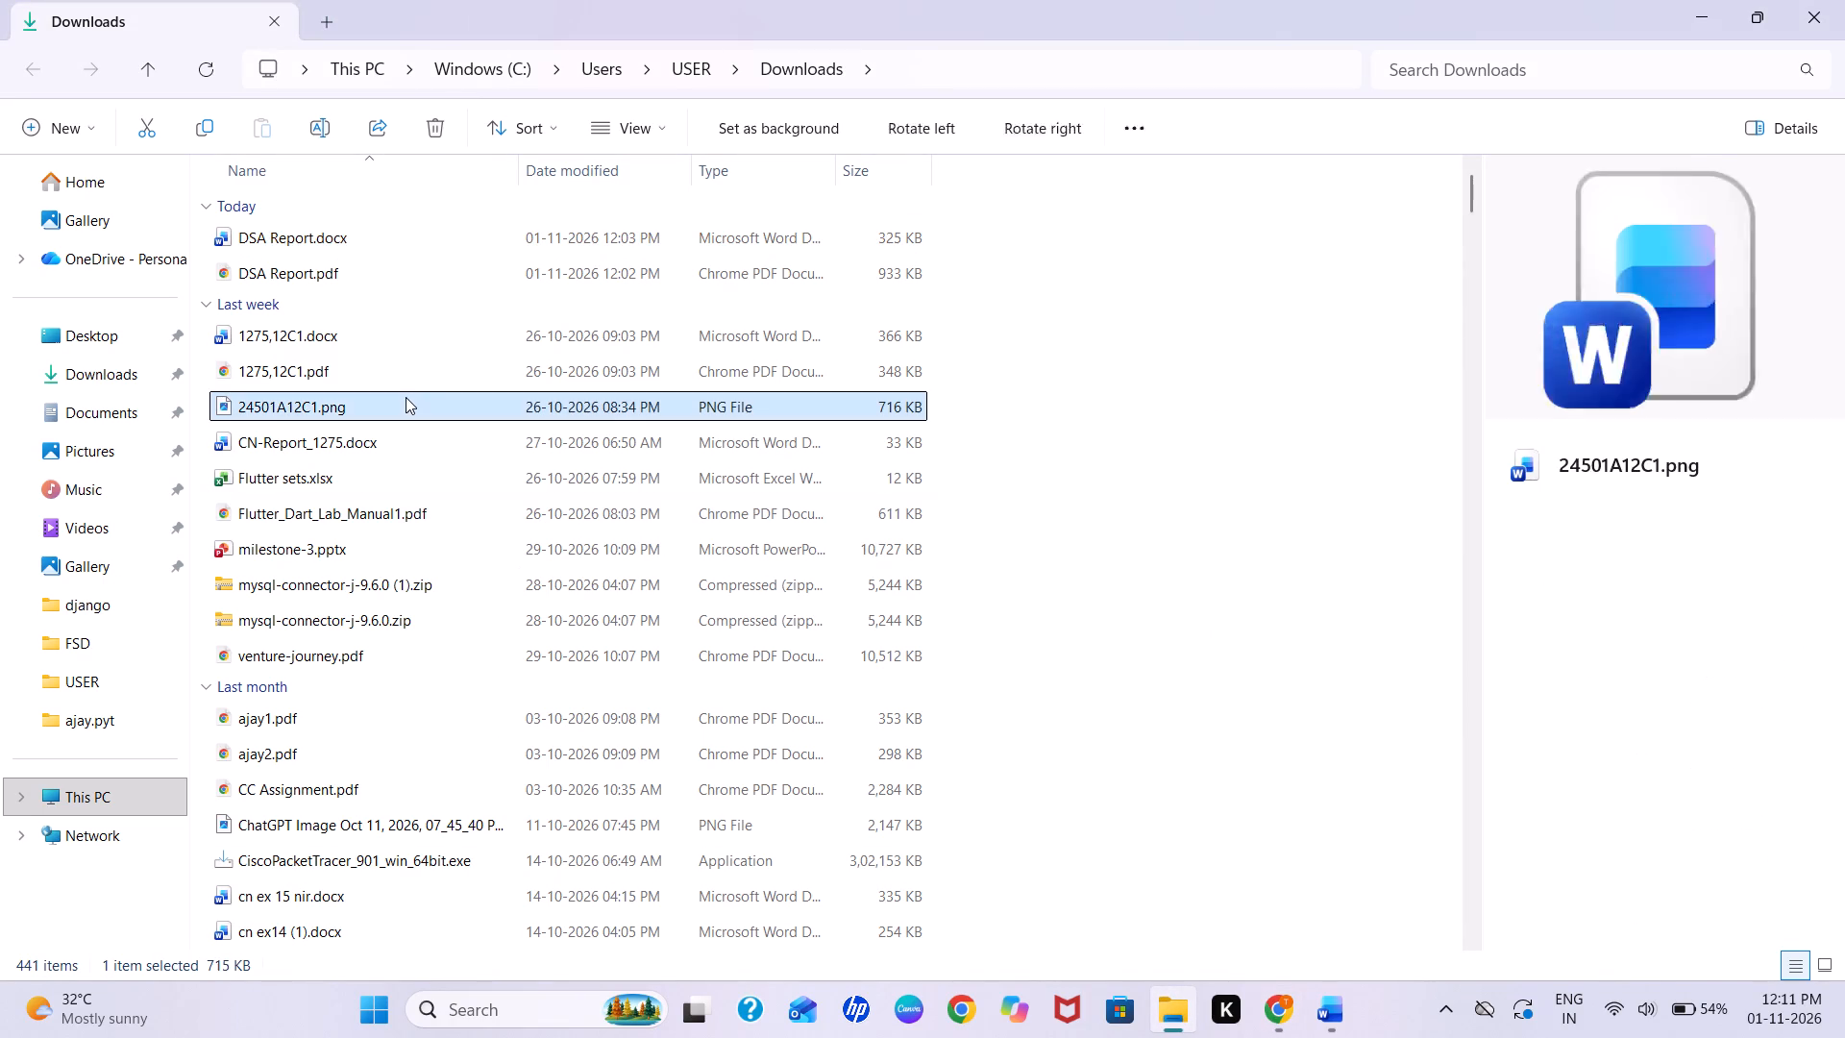
click(1594, 358)
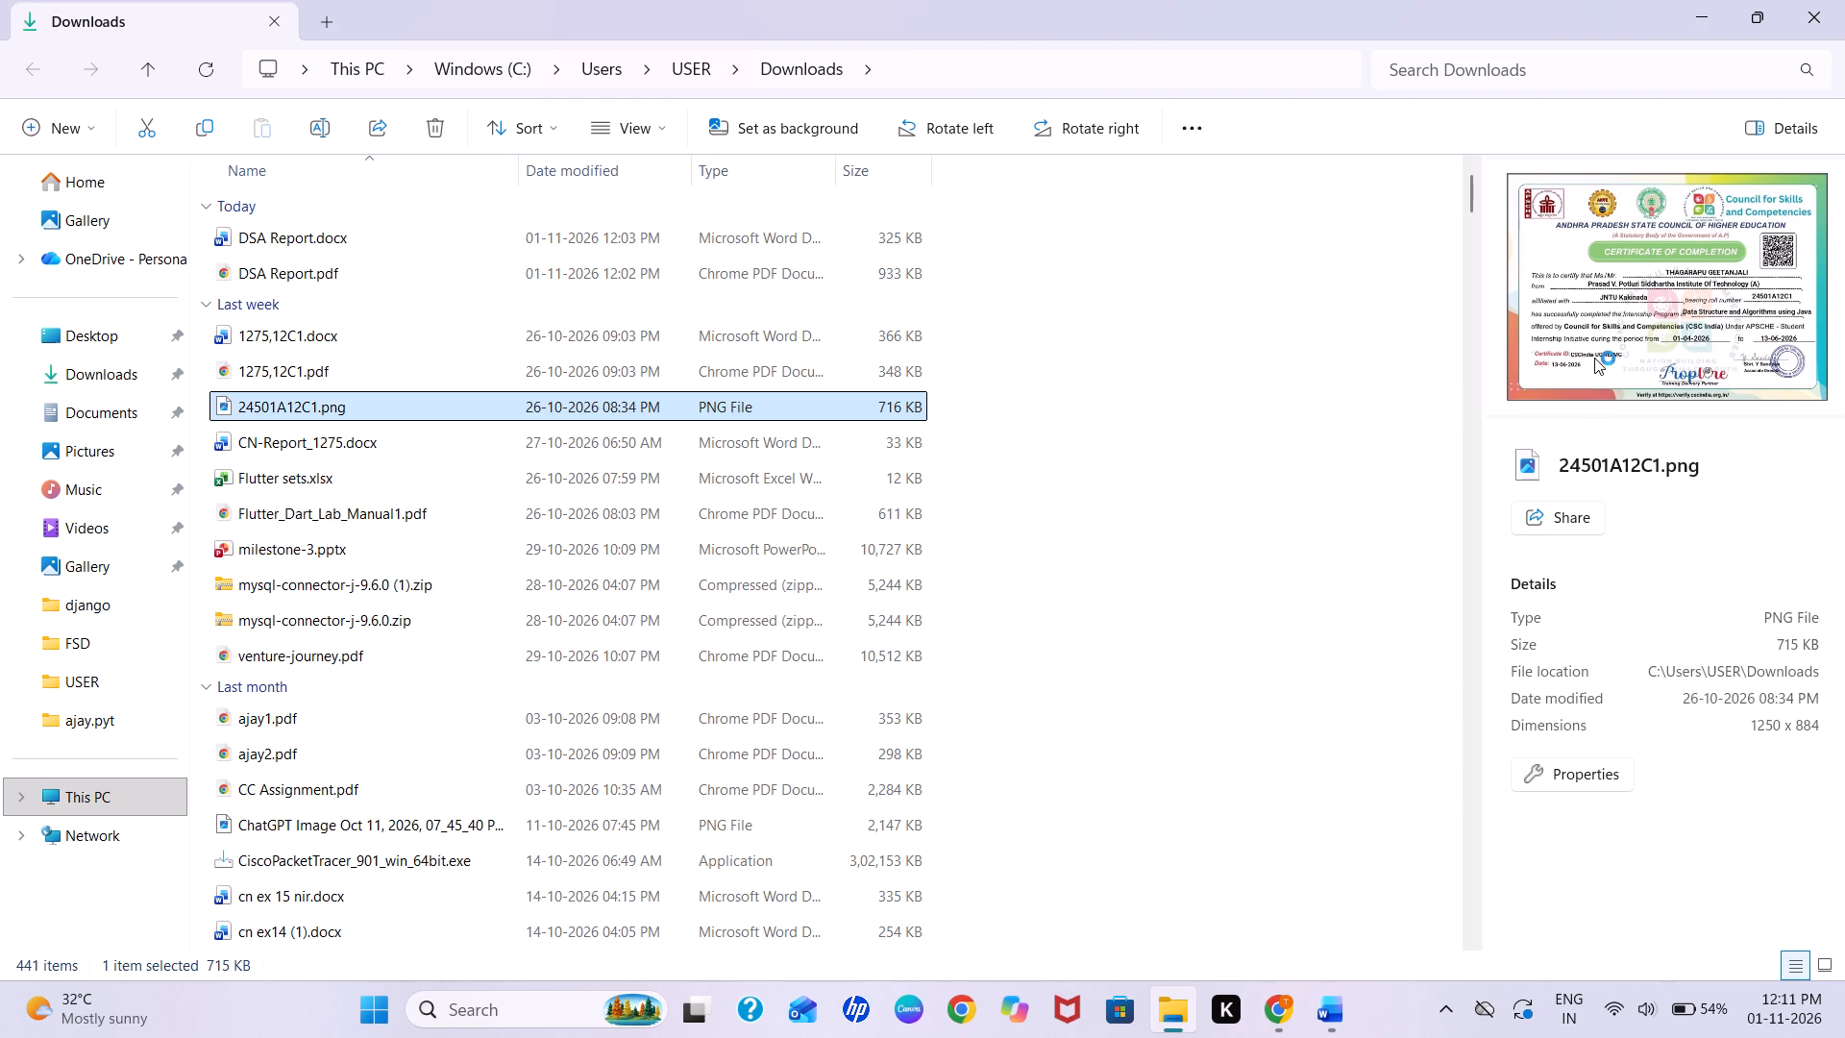
double_click(653, 398)
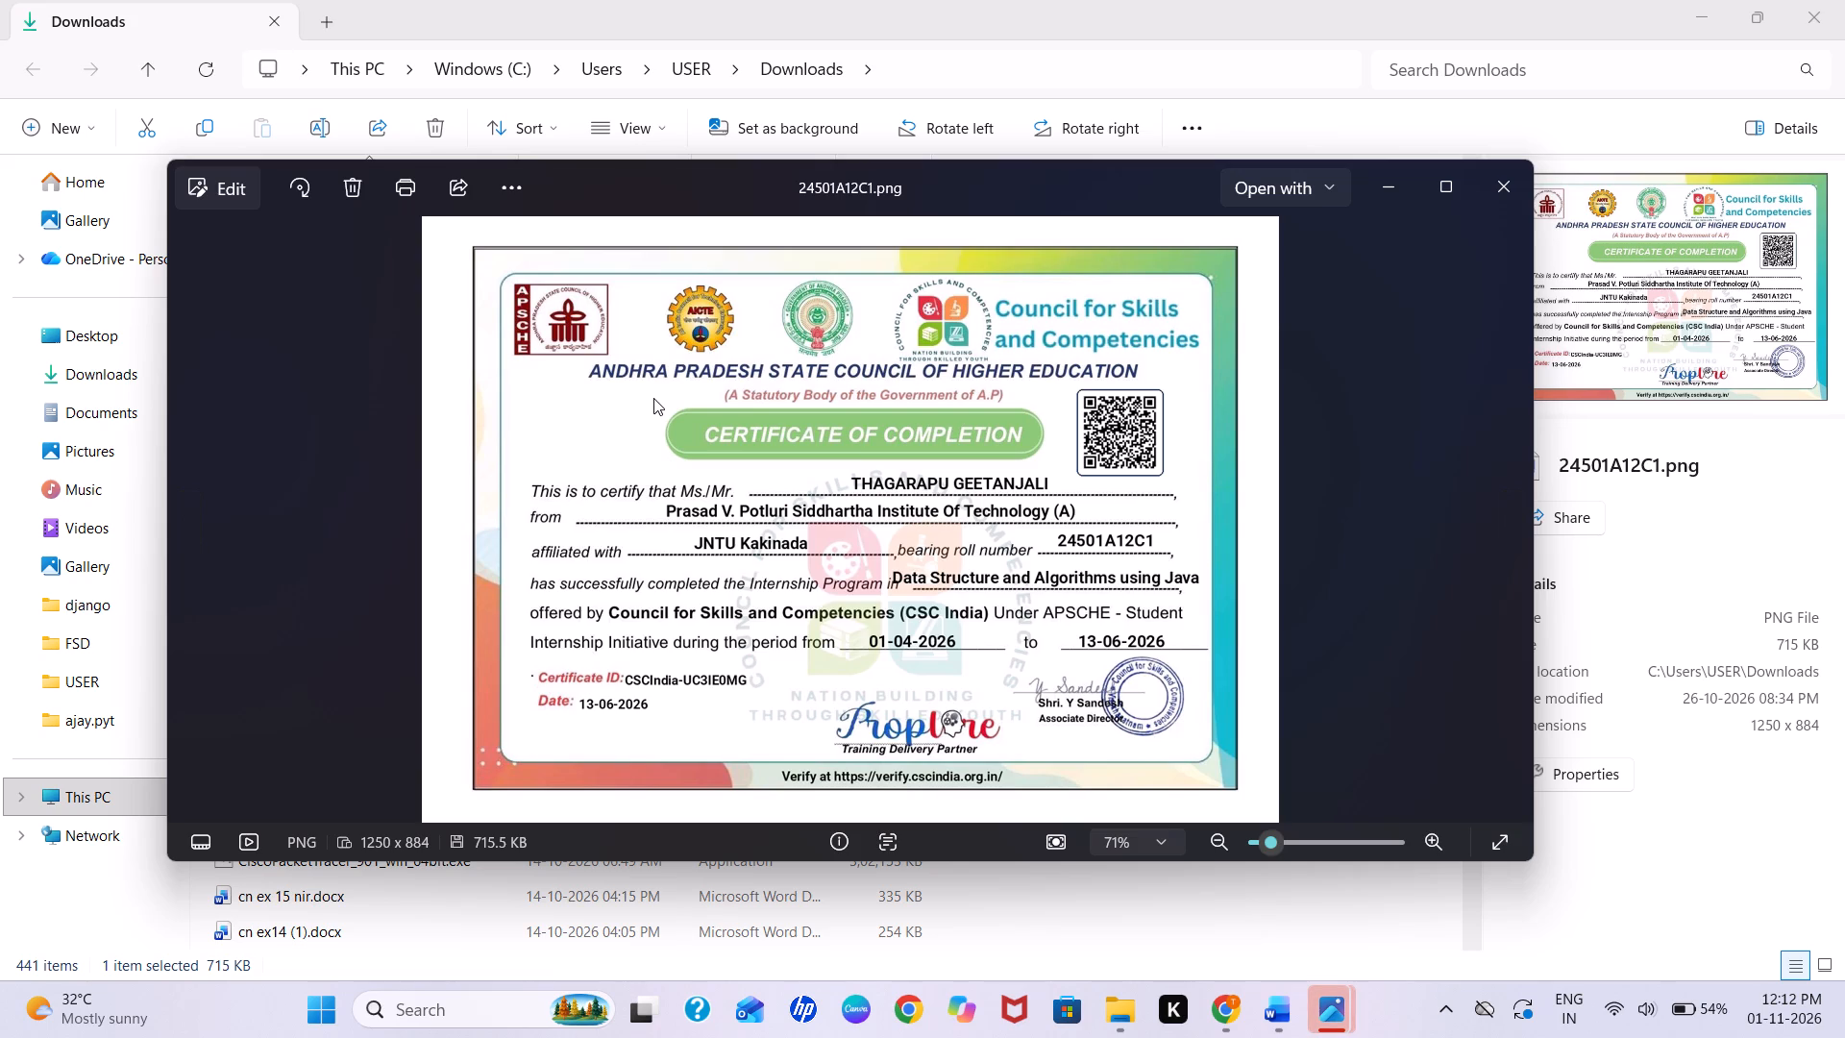
Capture a rectangular screenshot of the whole certificate image, including its white margins, with Snipping Tool.
key(shift+super+s)
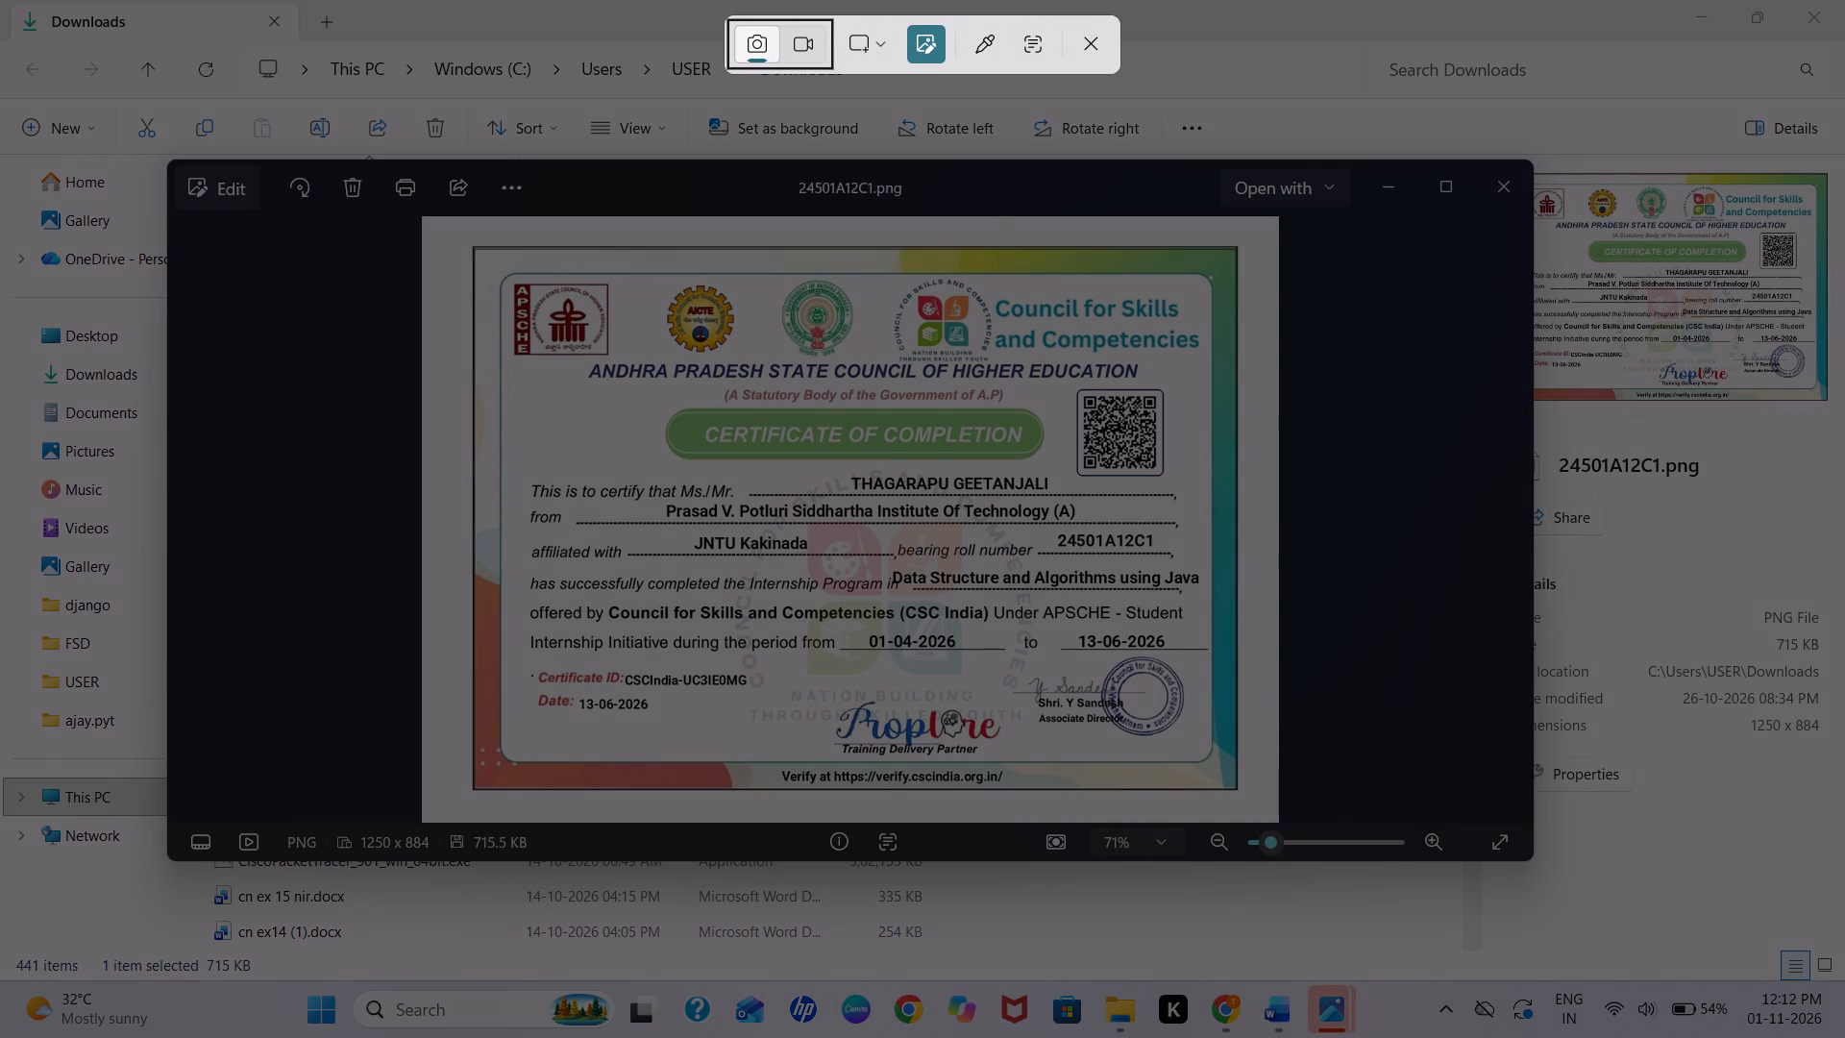
drag(423, 217, 952, 350)
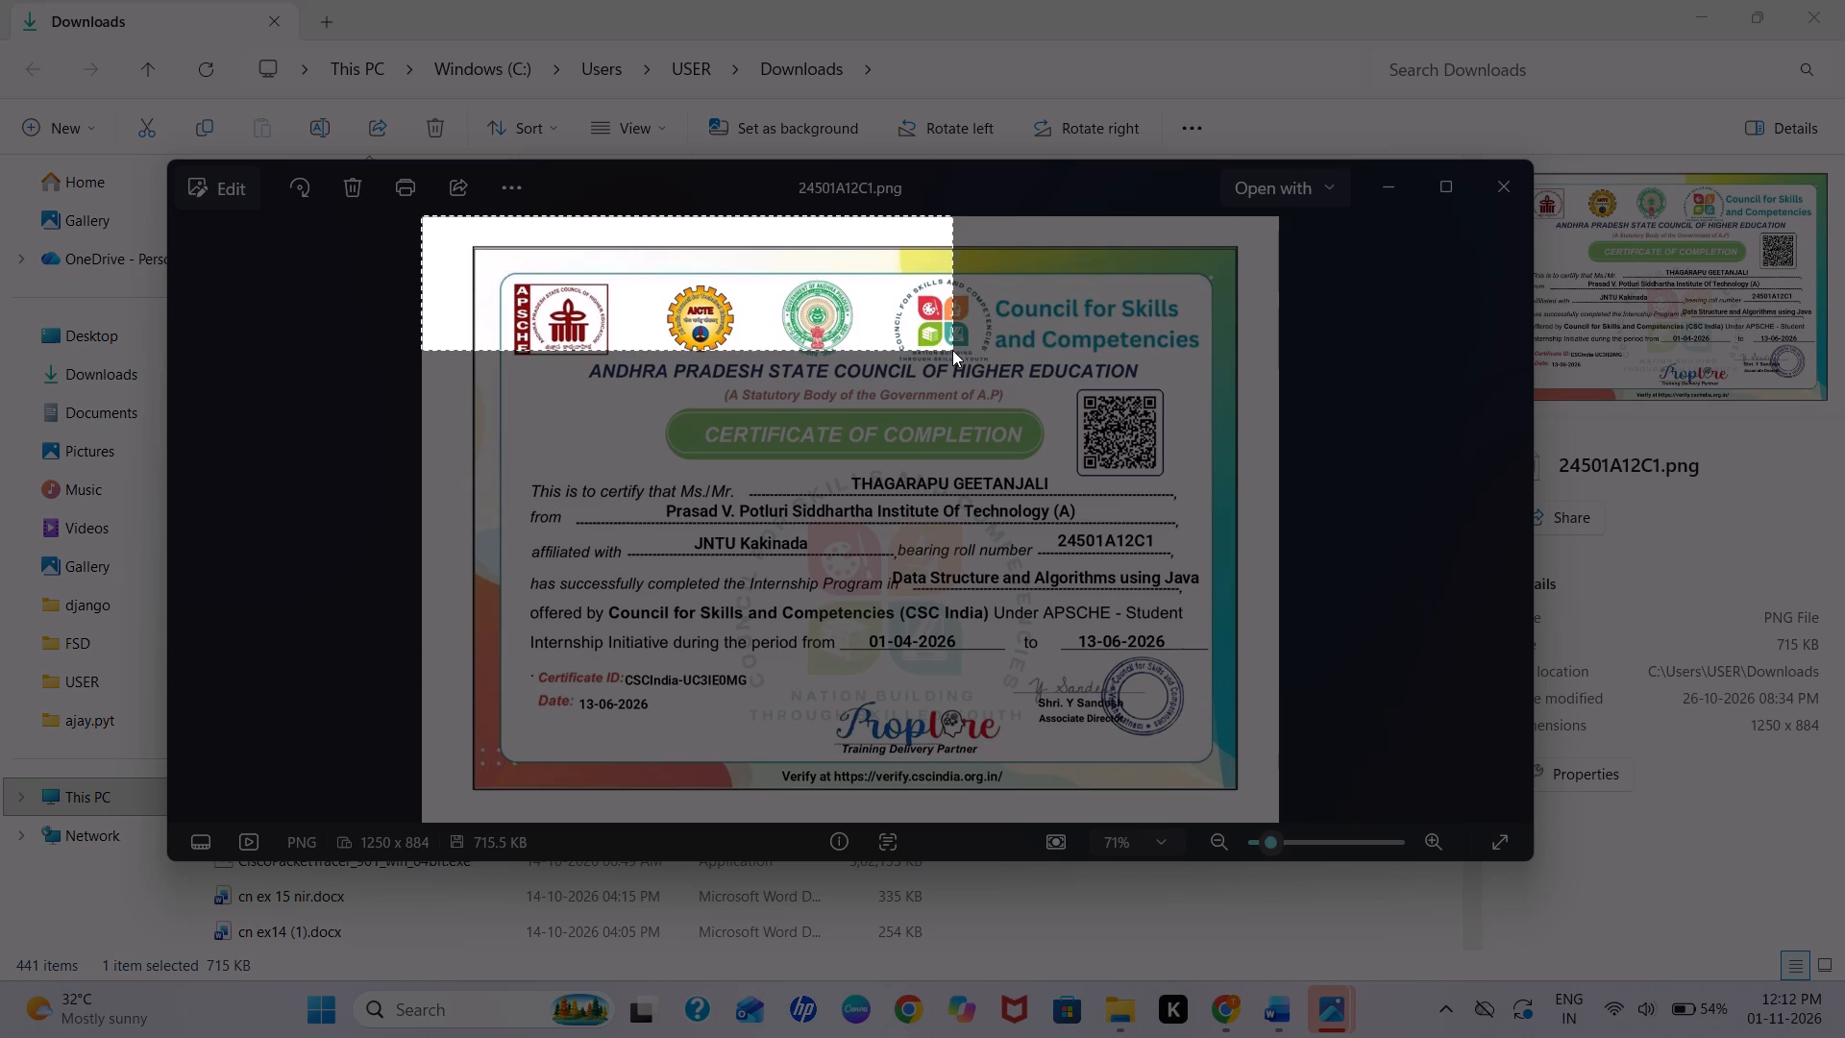
drag(952, 350, 1266, 740)
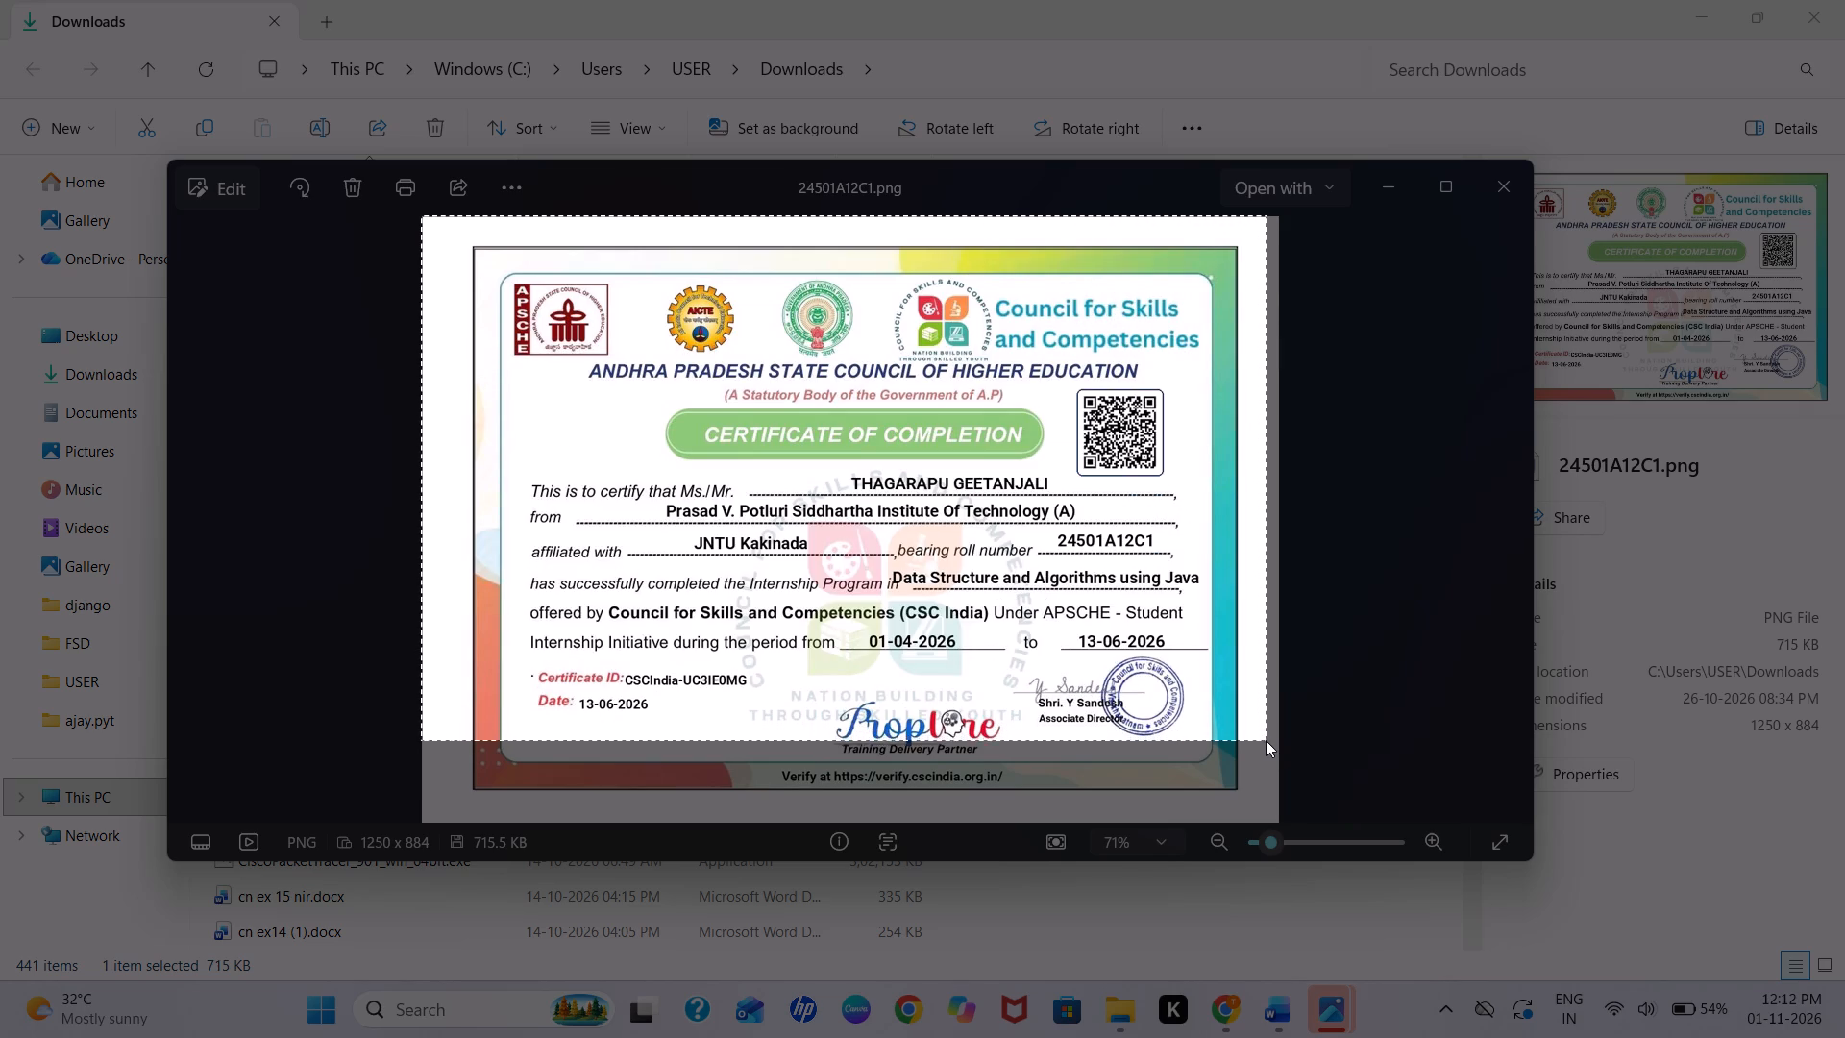
drag(1266, 740, 1269, 793)
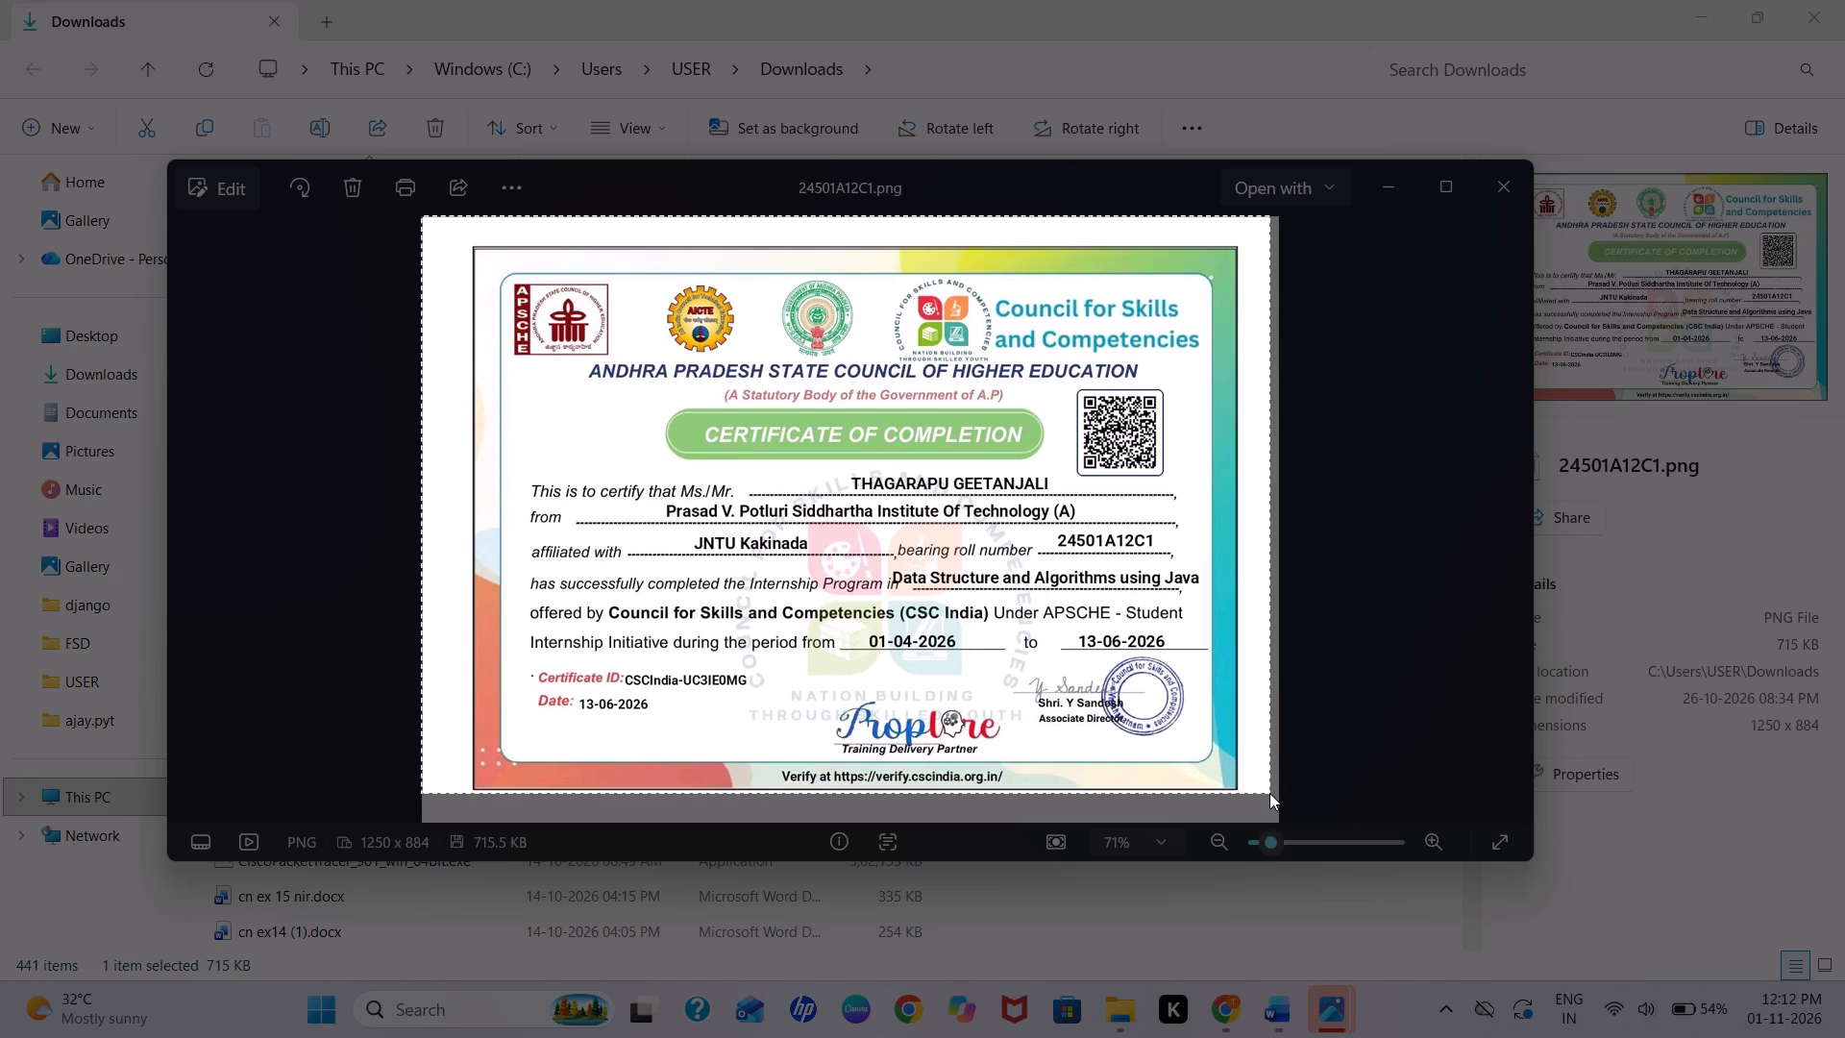
drag(1269, 793, 1274, 826)
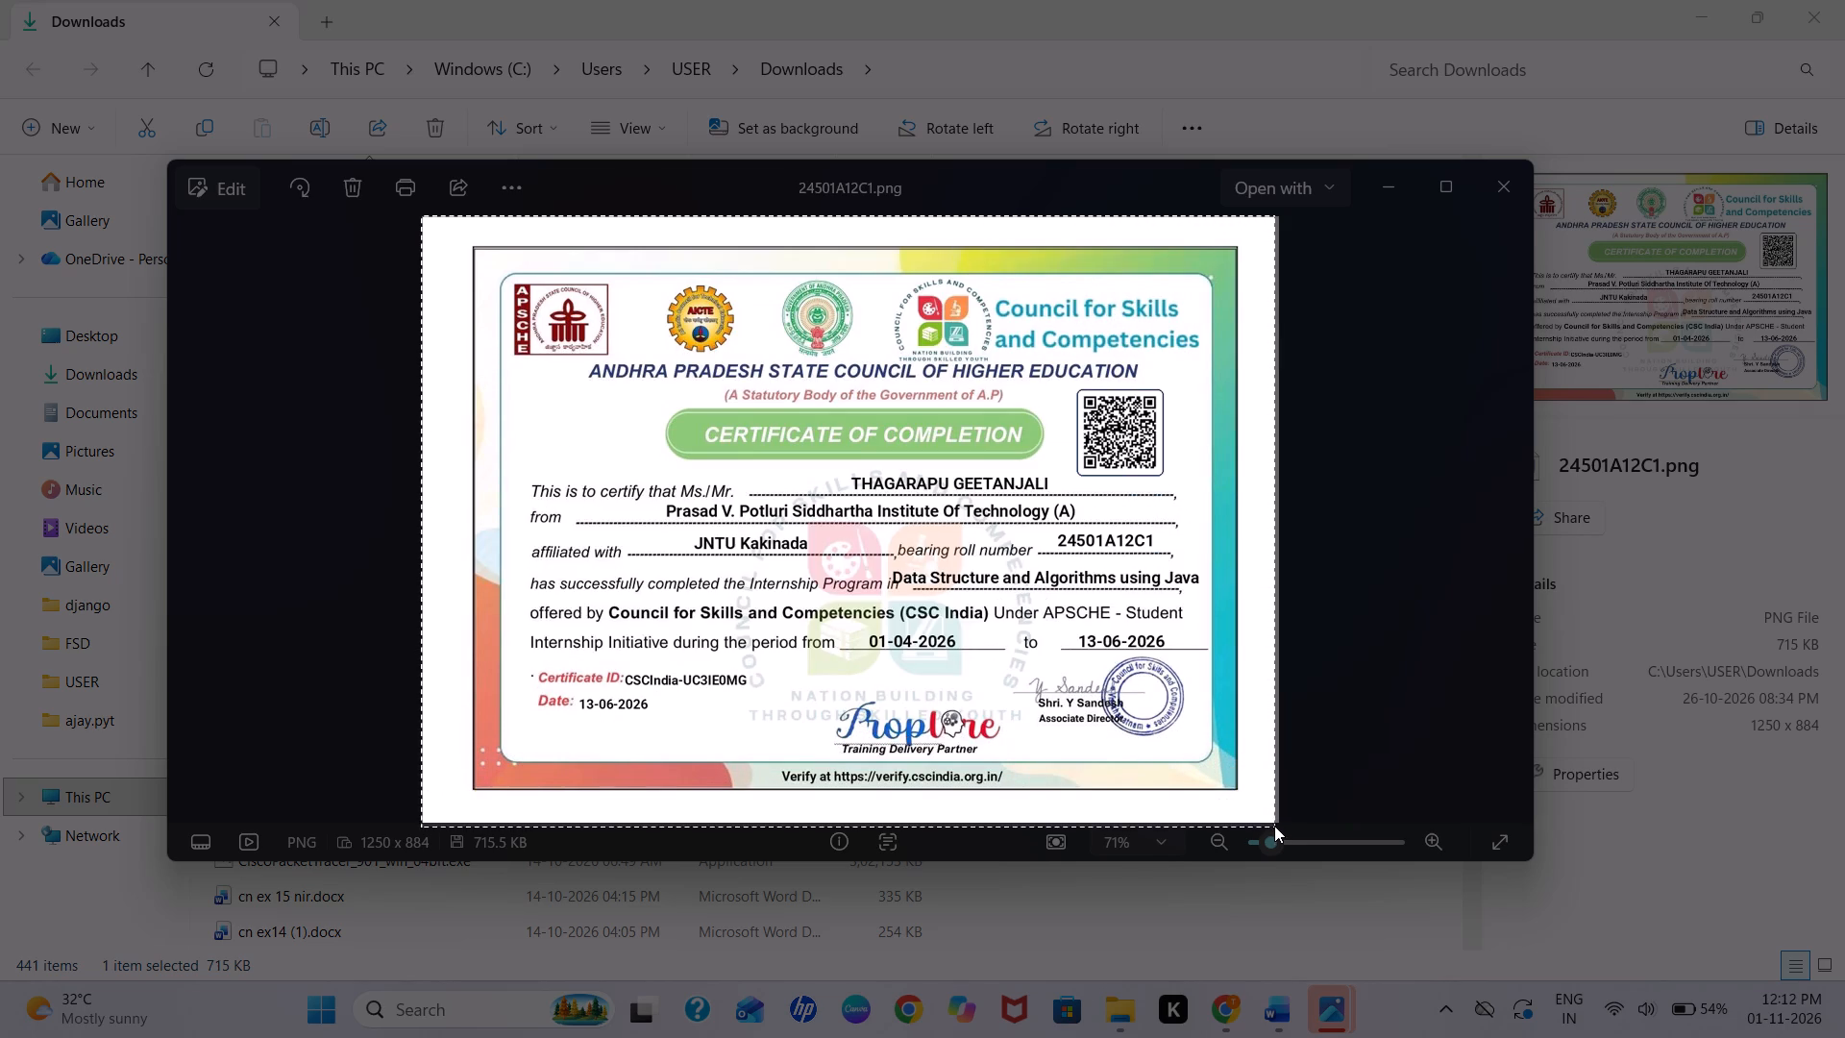
drag(1274, 826, 1281, 822)
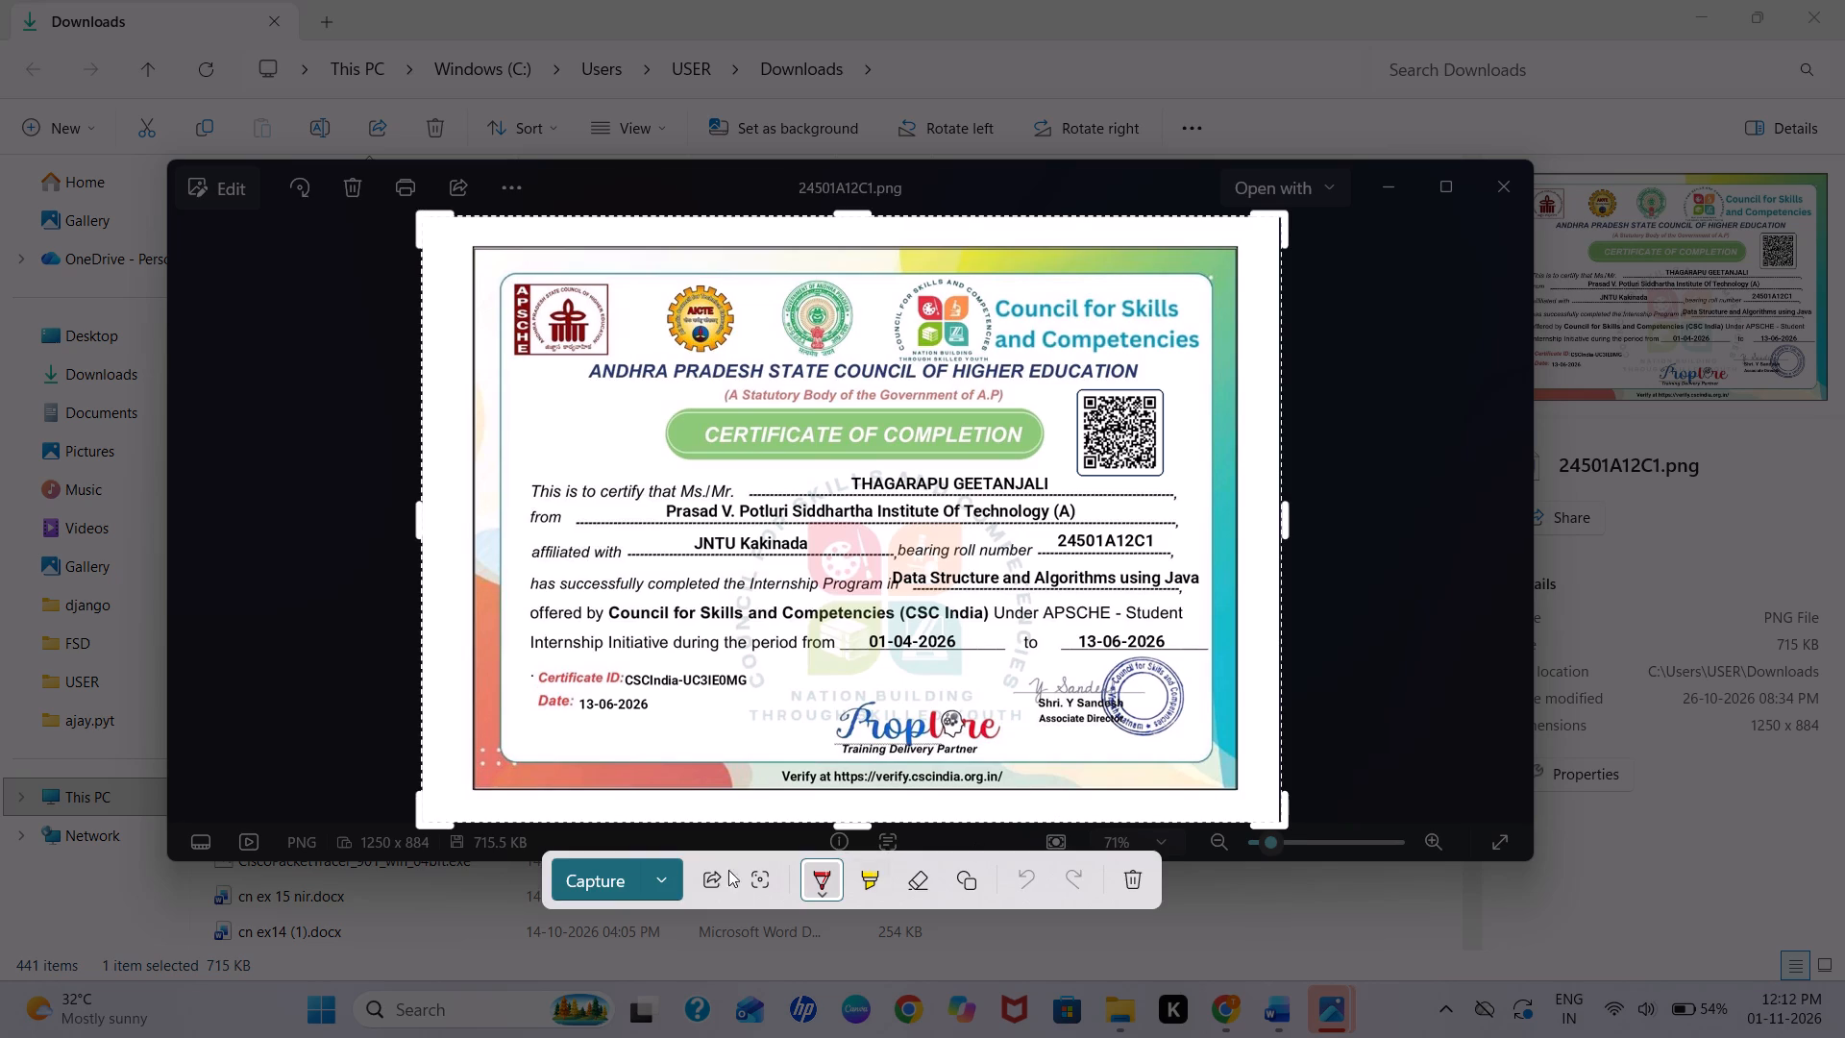
click(601, 875)
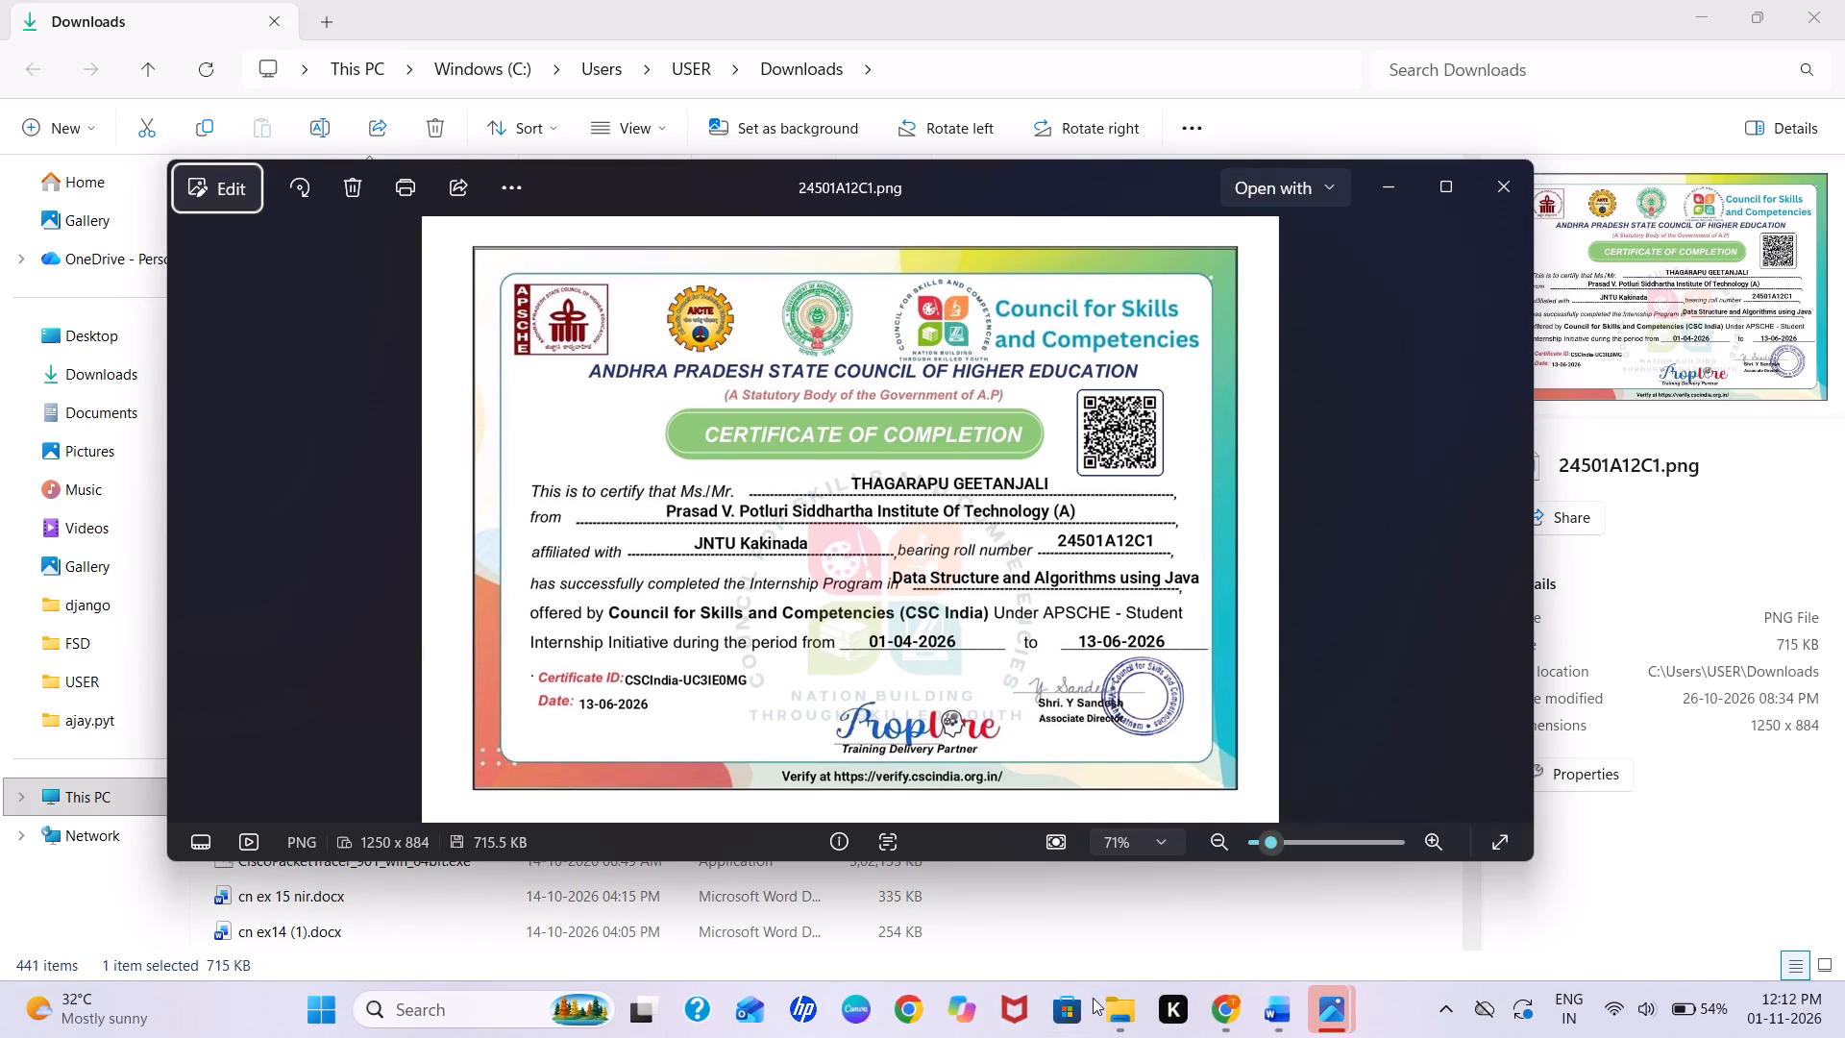
Switch back to the Word report and paste the certificate screenshot below the "INTERNSHIP CERTIFICATE" heading.
click(1263, 1001)
click(726, 462)
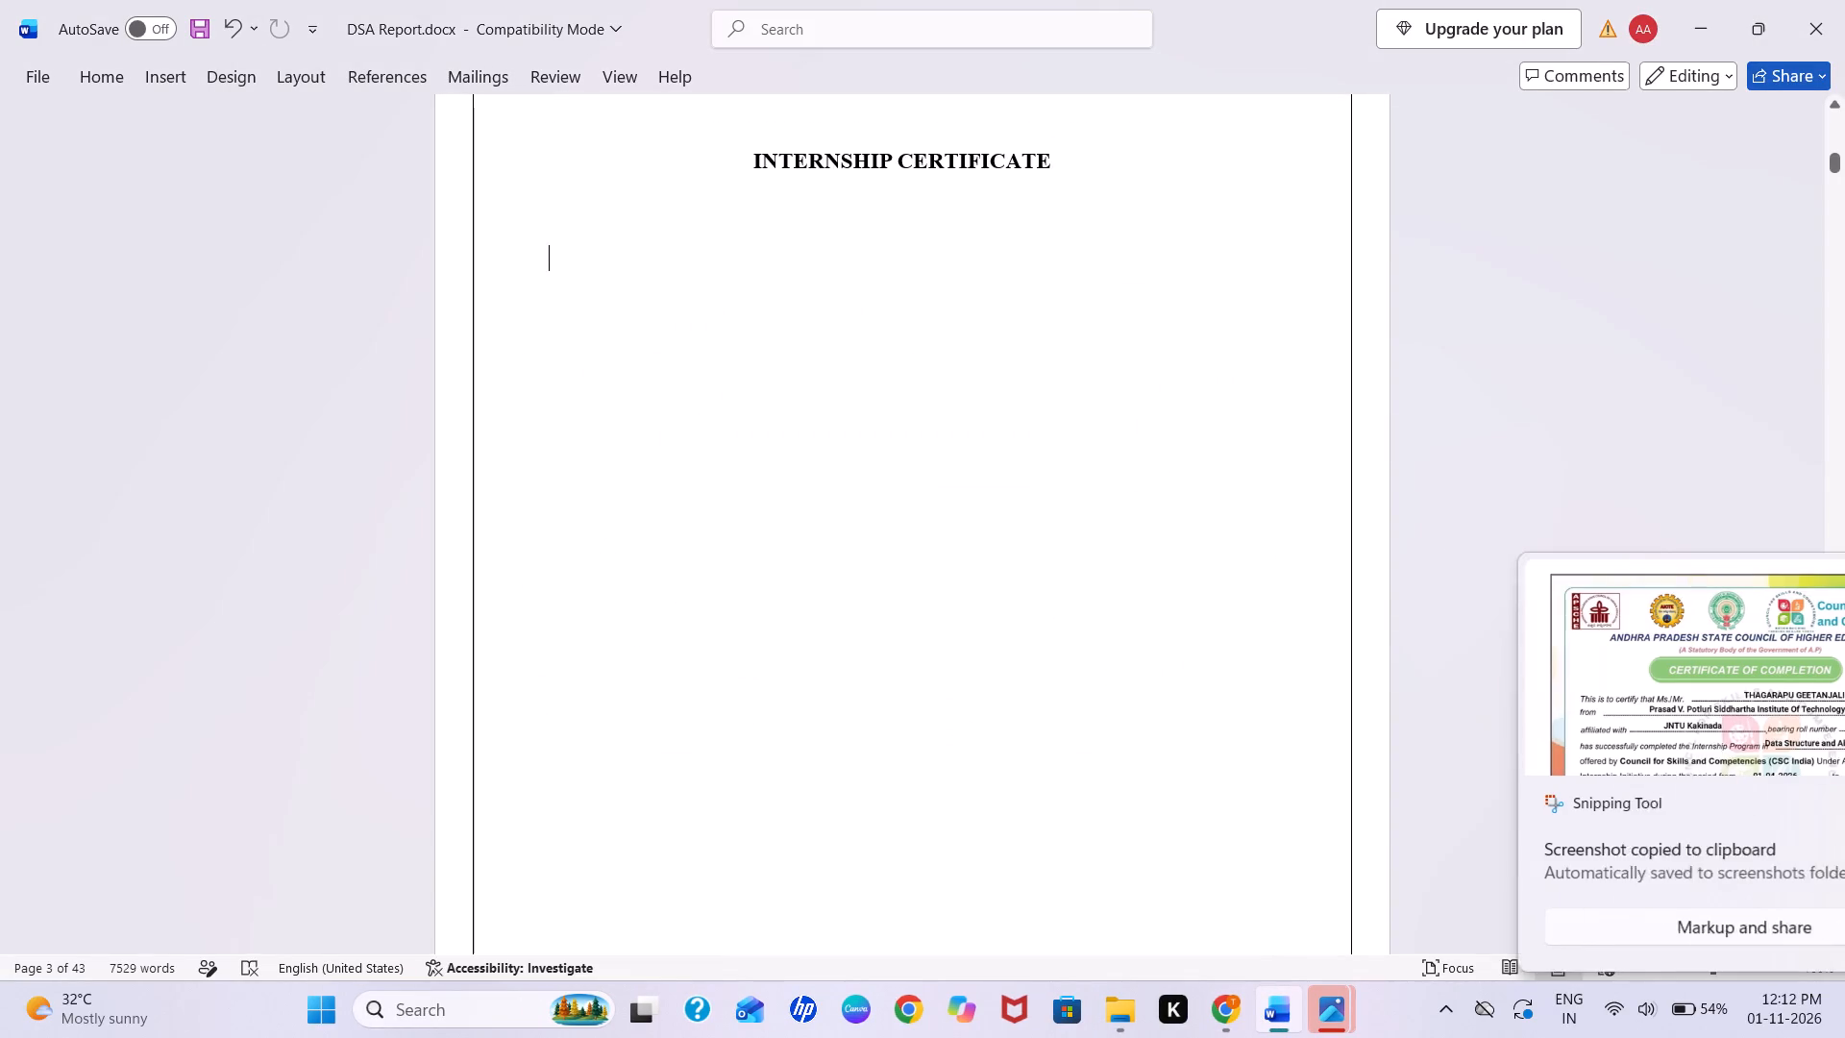
key(ctrl+v)
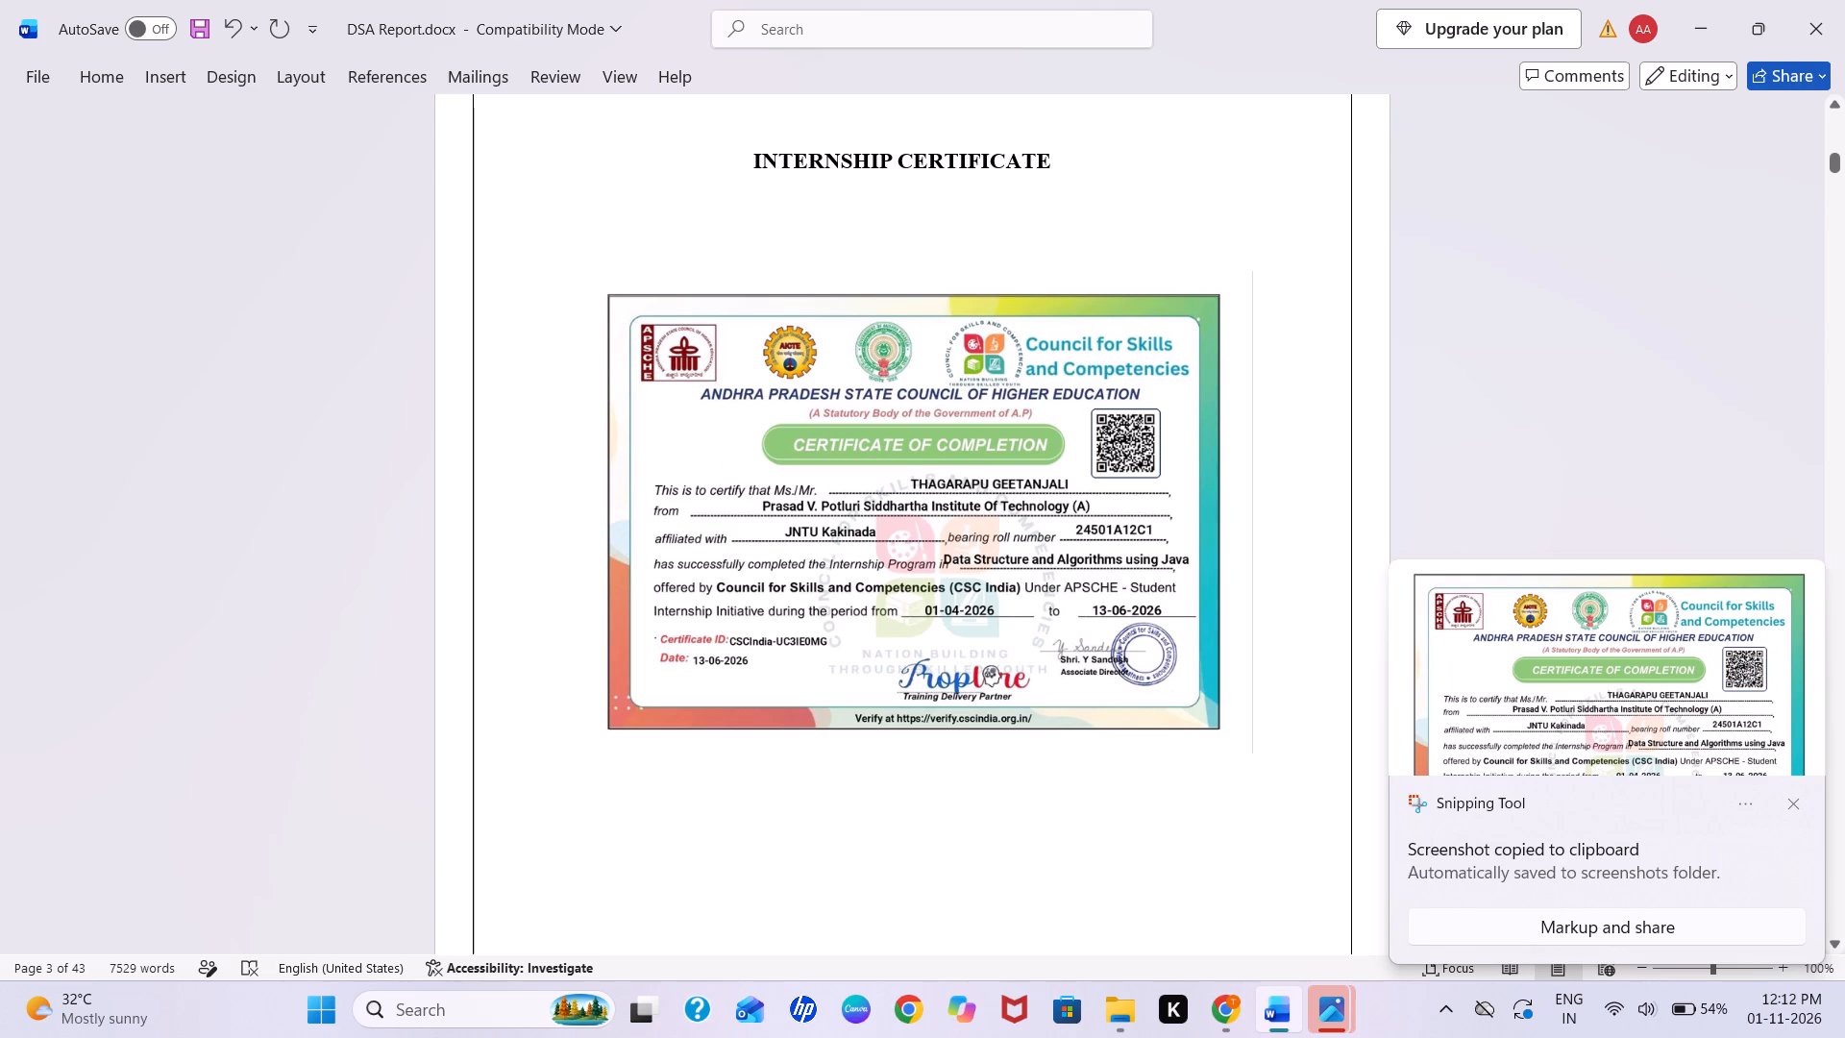
Enlarge the pasted certificate picture slightly from its lower corner, keeping it inside the page border.
click(758, 598)
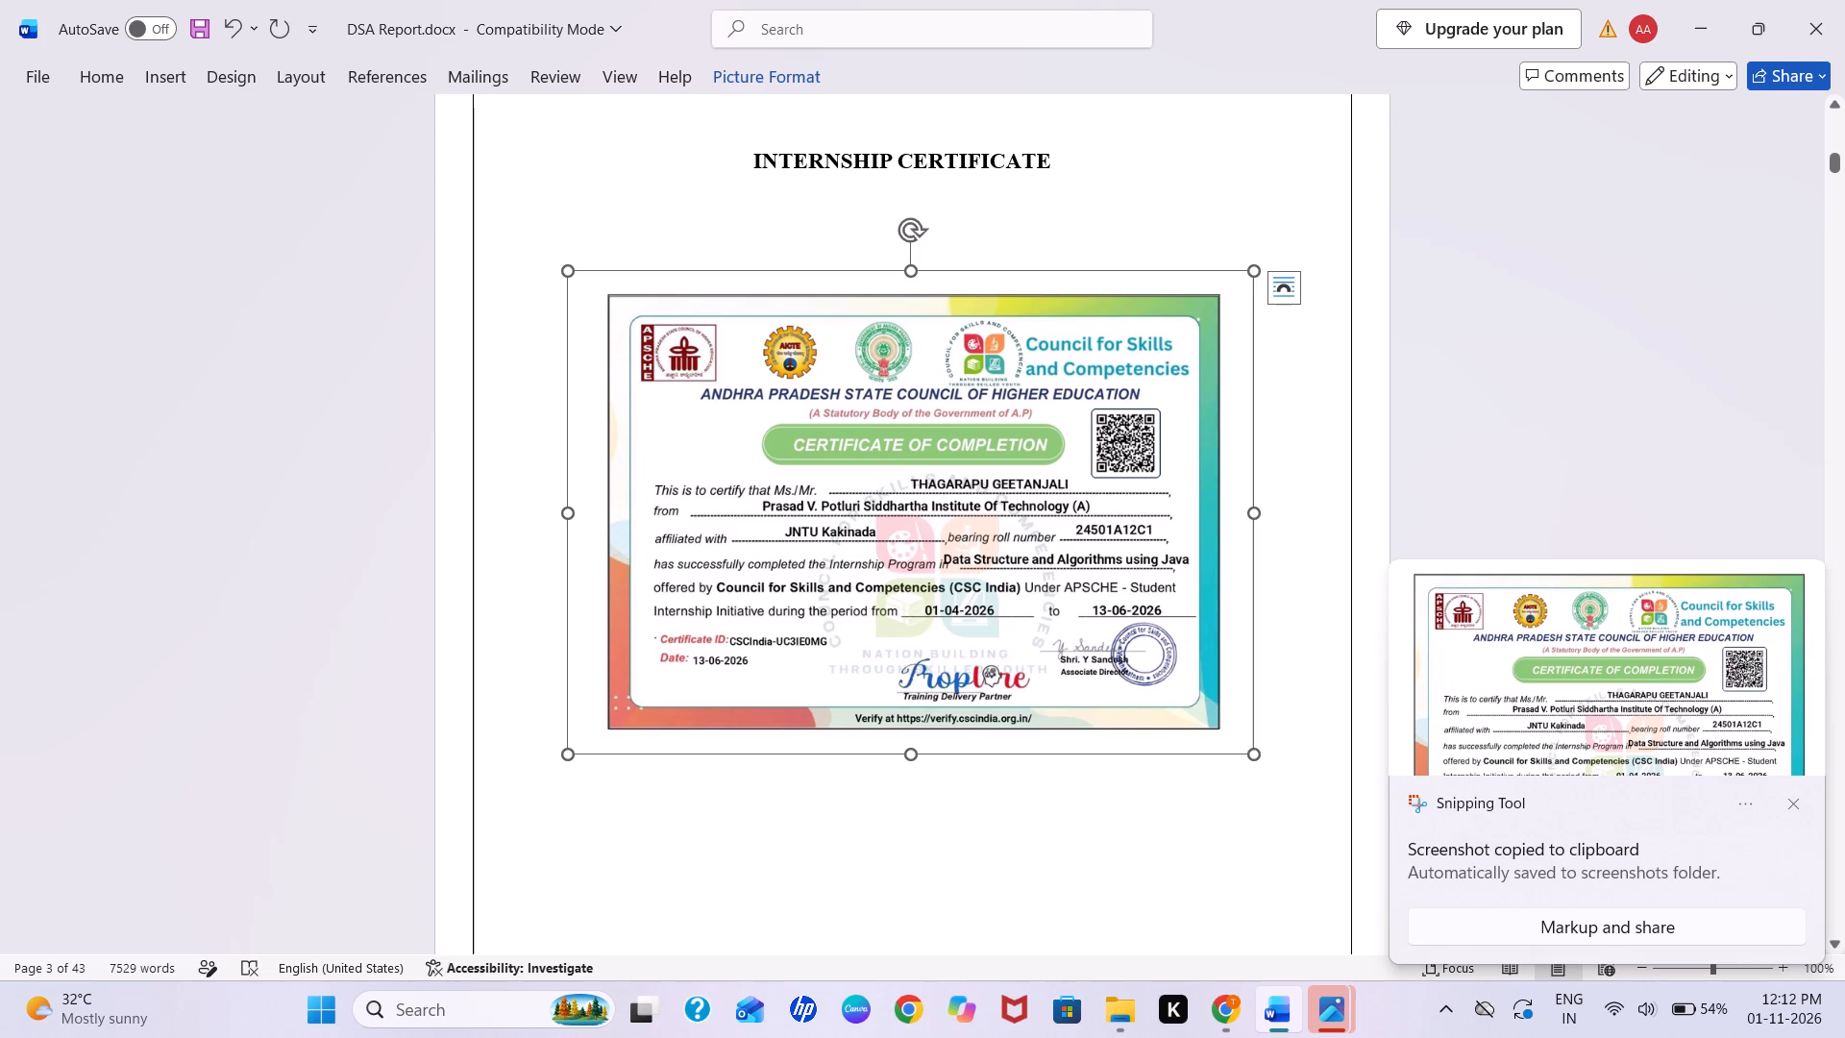
drag(1258, 755, 1265, 758)
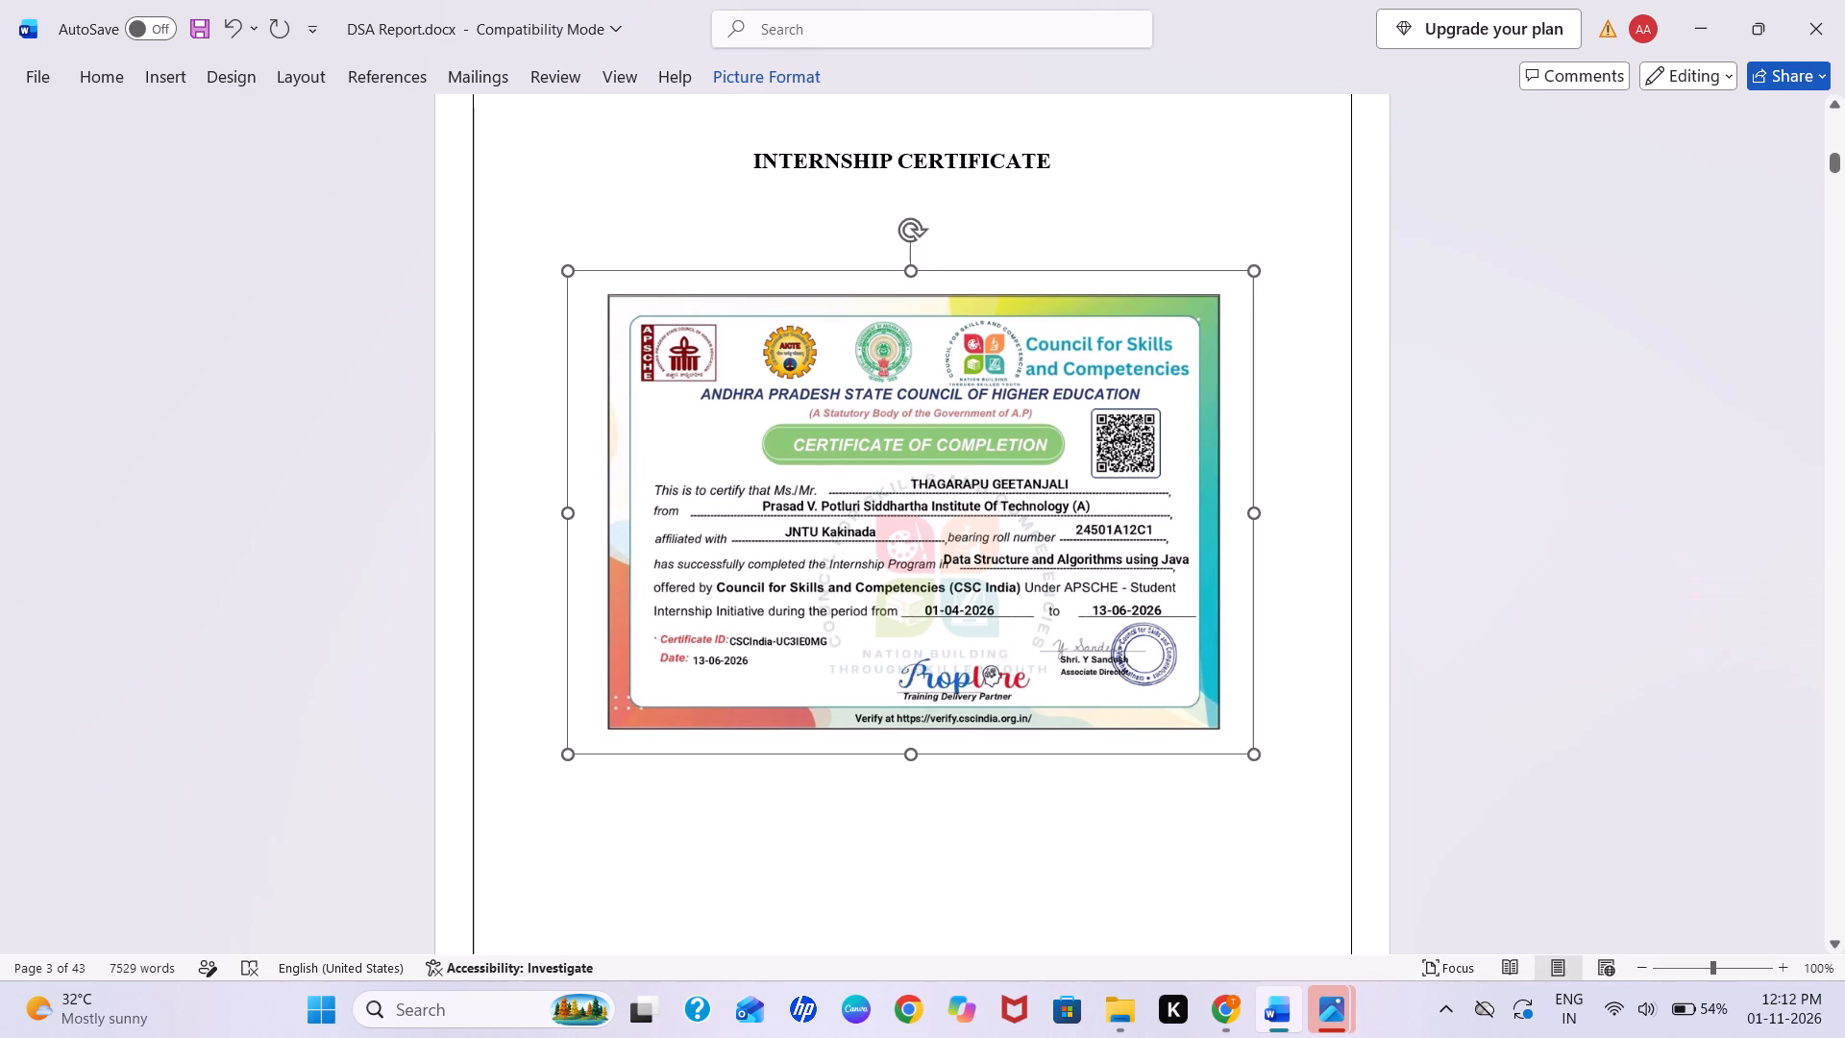
drag(1265, 758, 1325, 771)
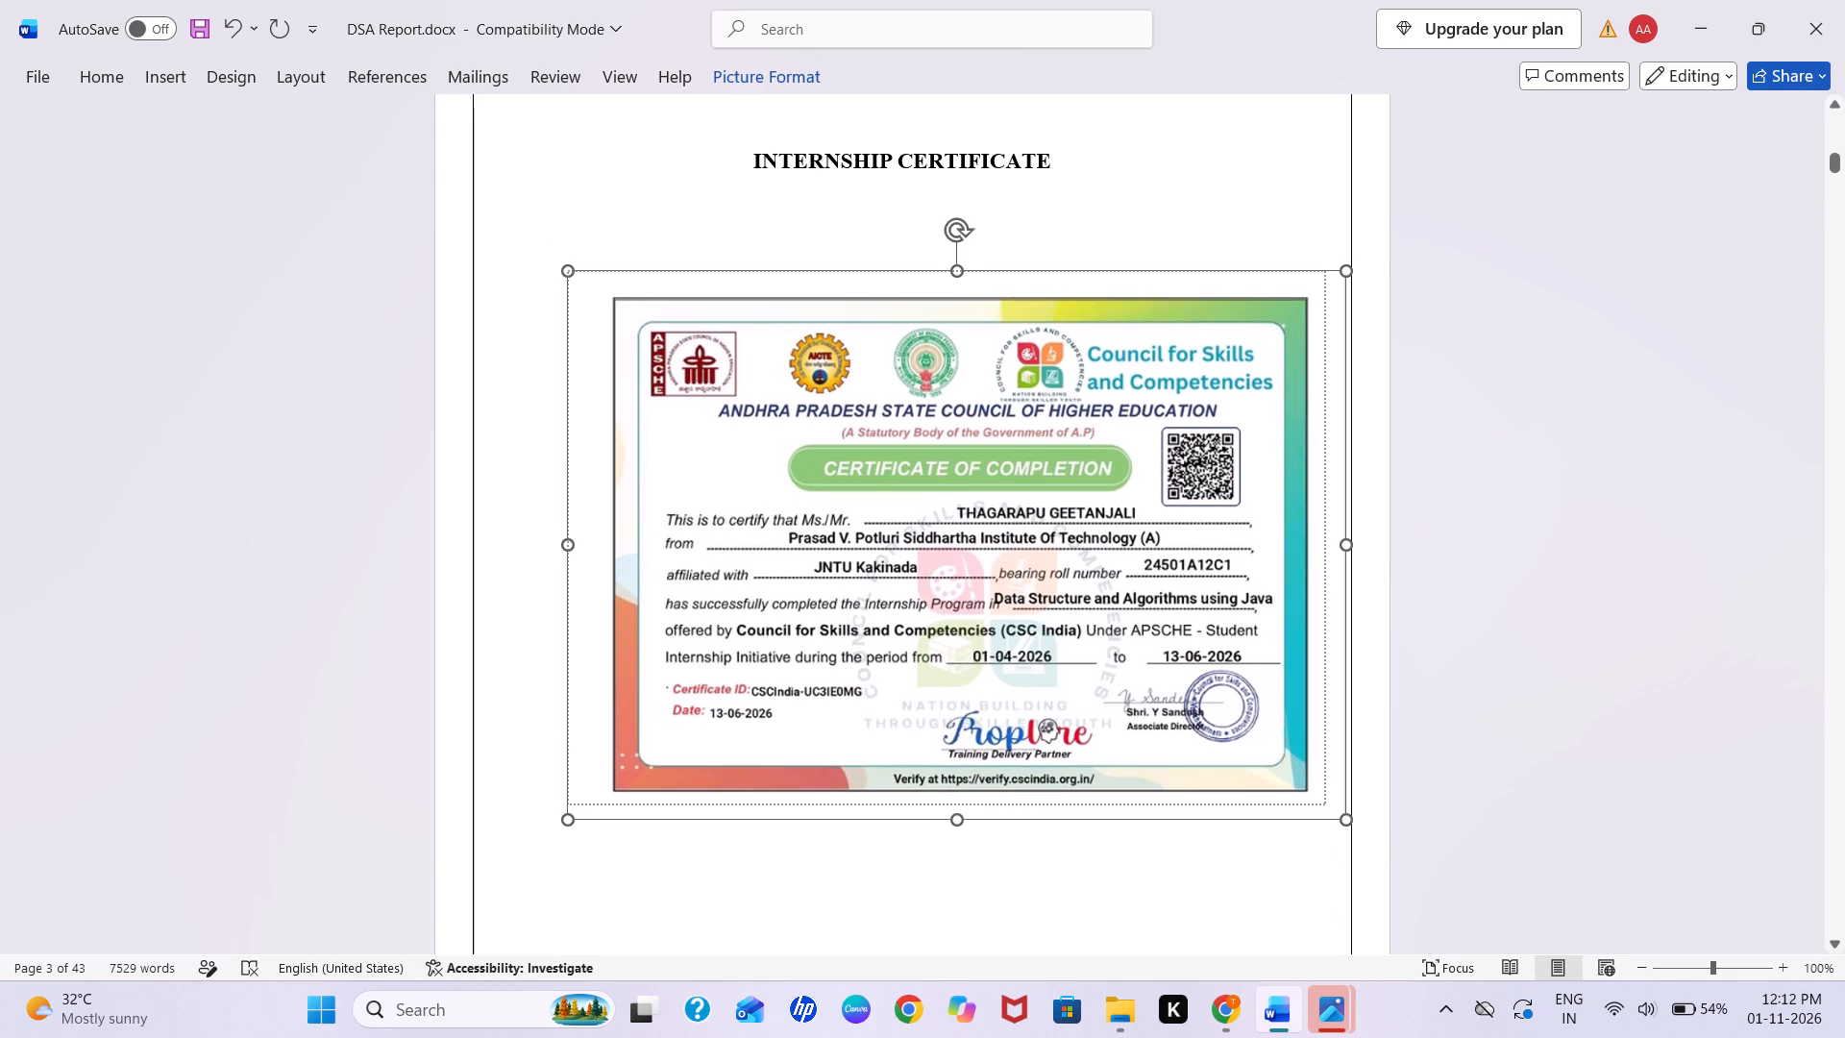
drag(1325, 771, 1308, 767)
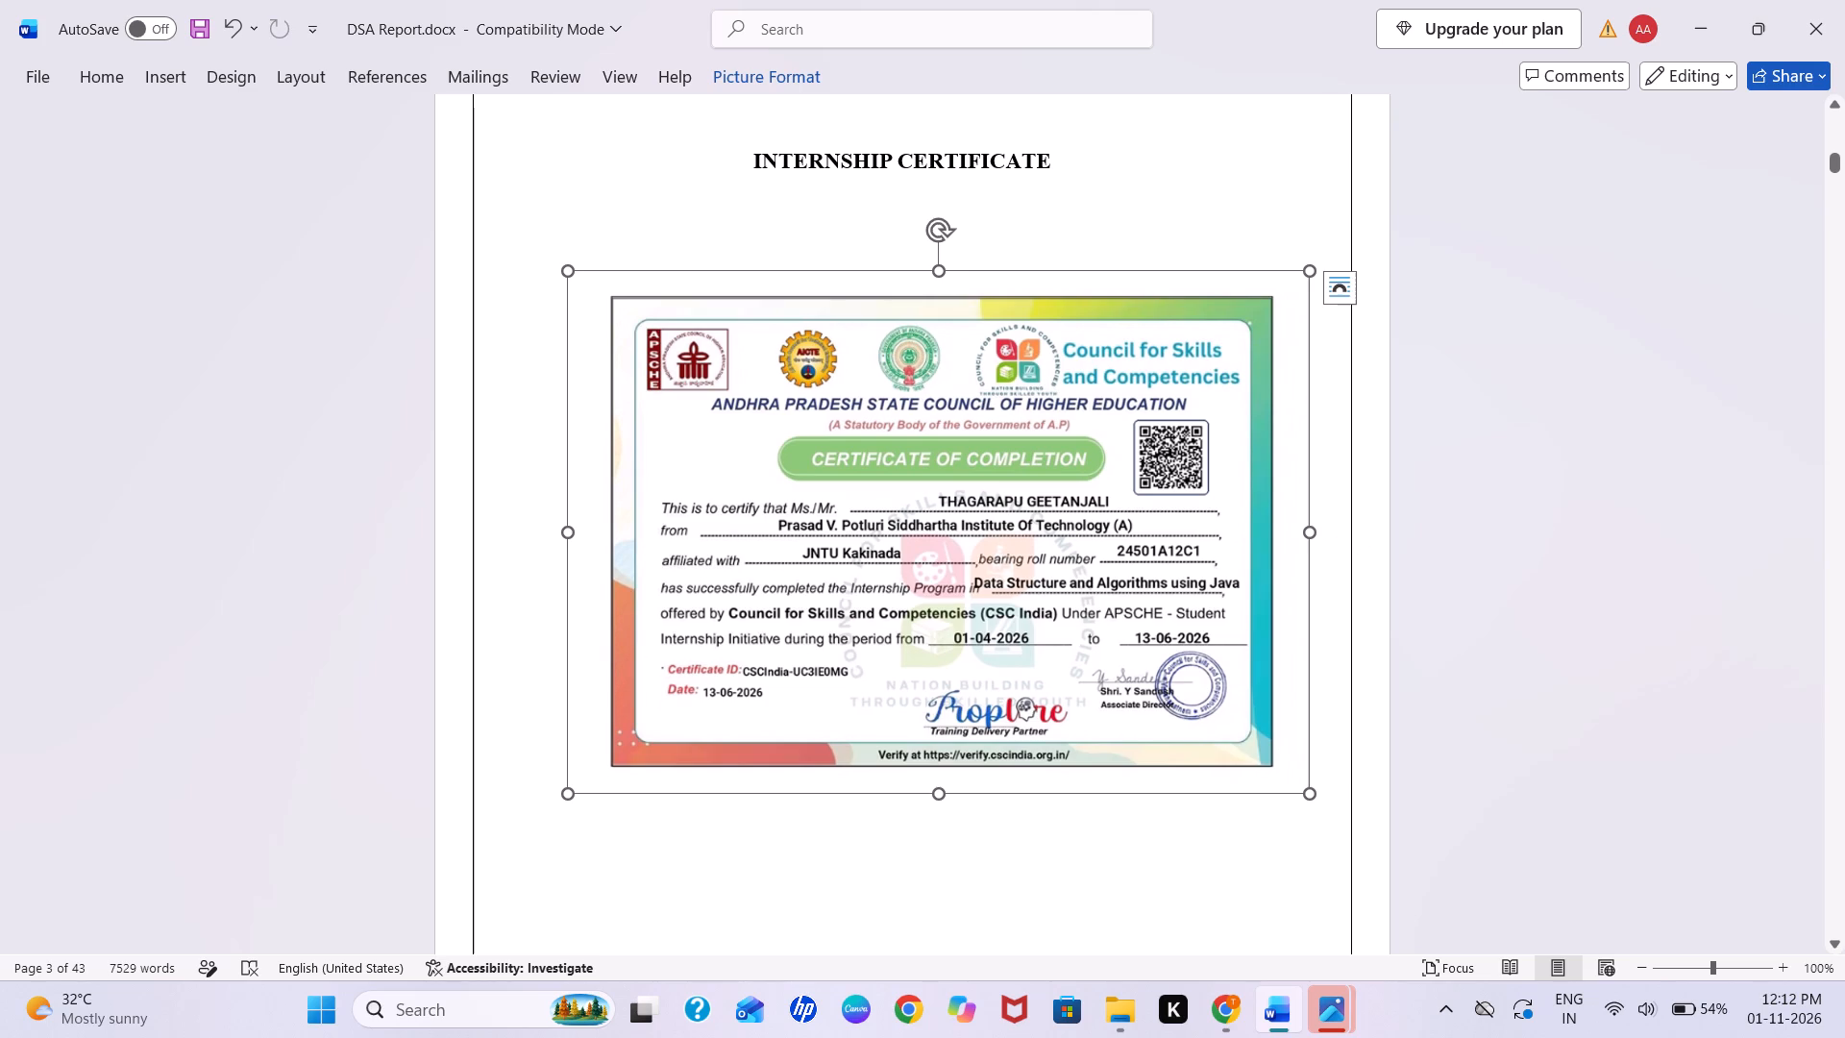
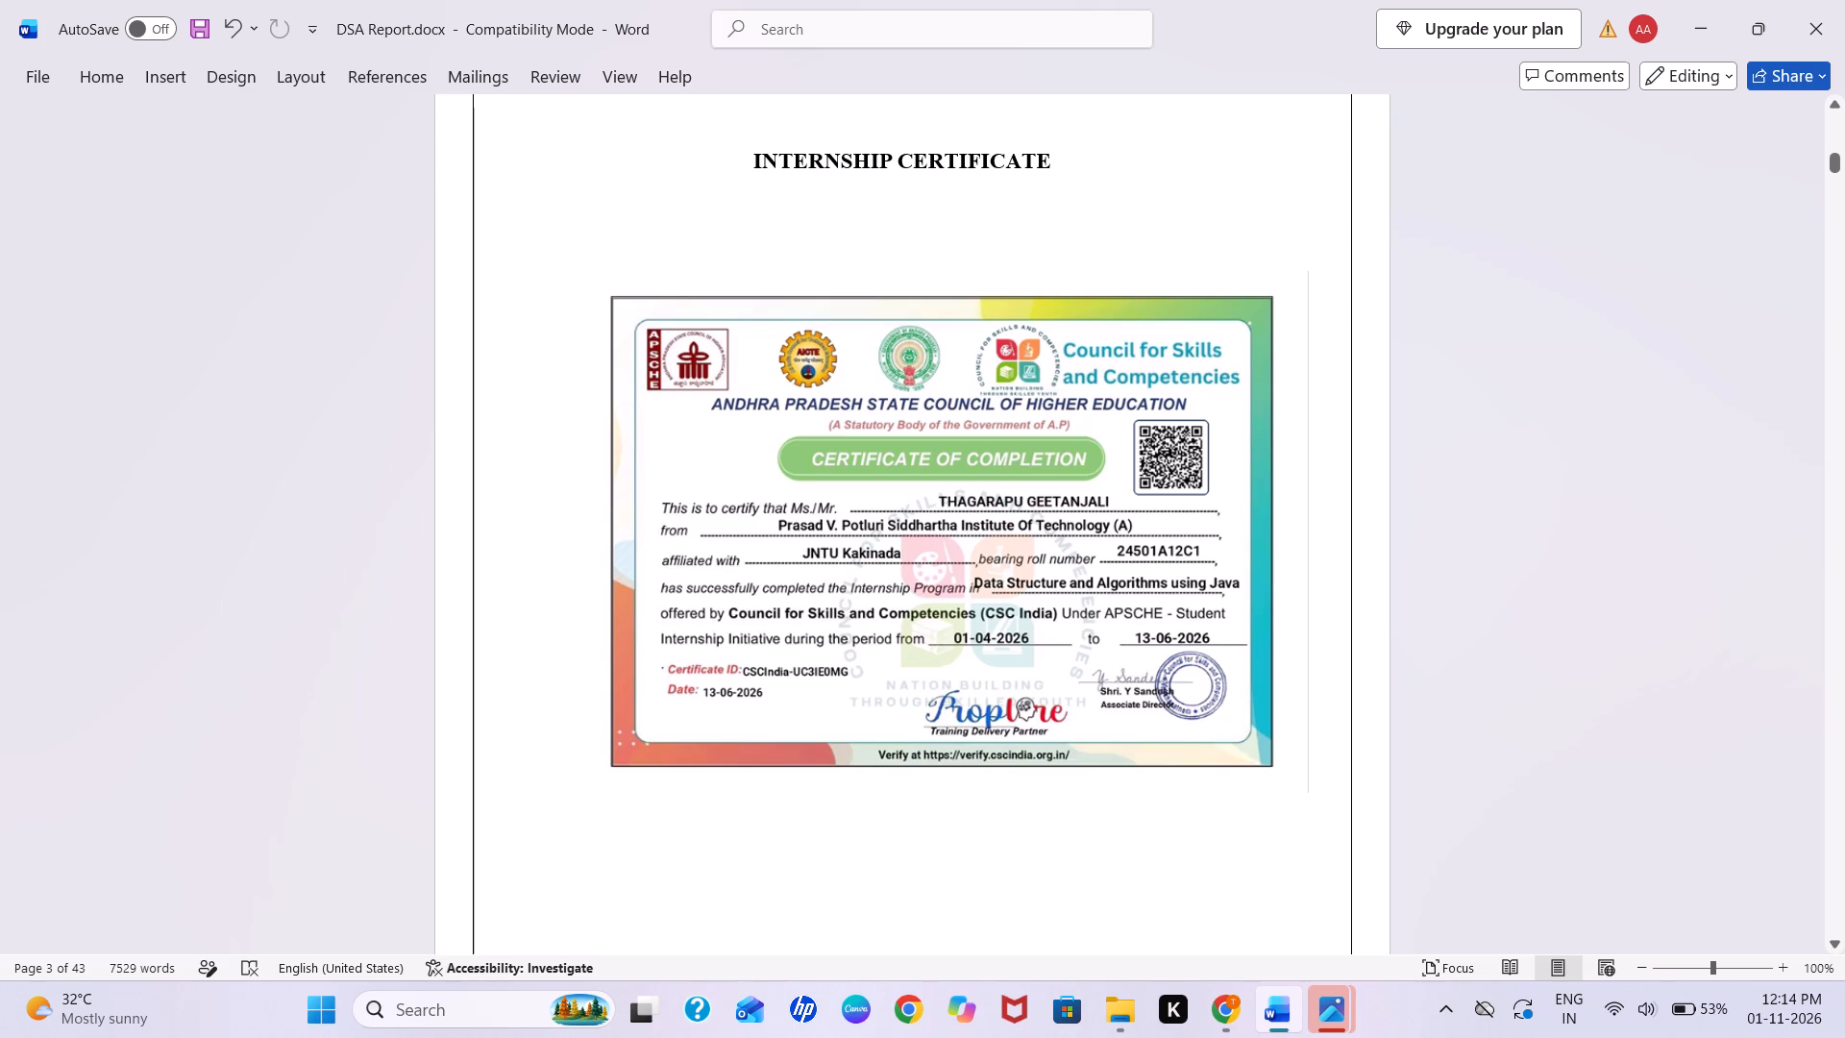
Adjust the width of the certificate picture from its side handle, making it slightly narrower so it fits inside the page border.
click(610, 534)
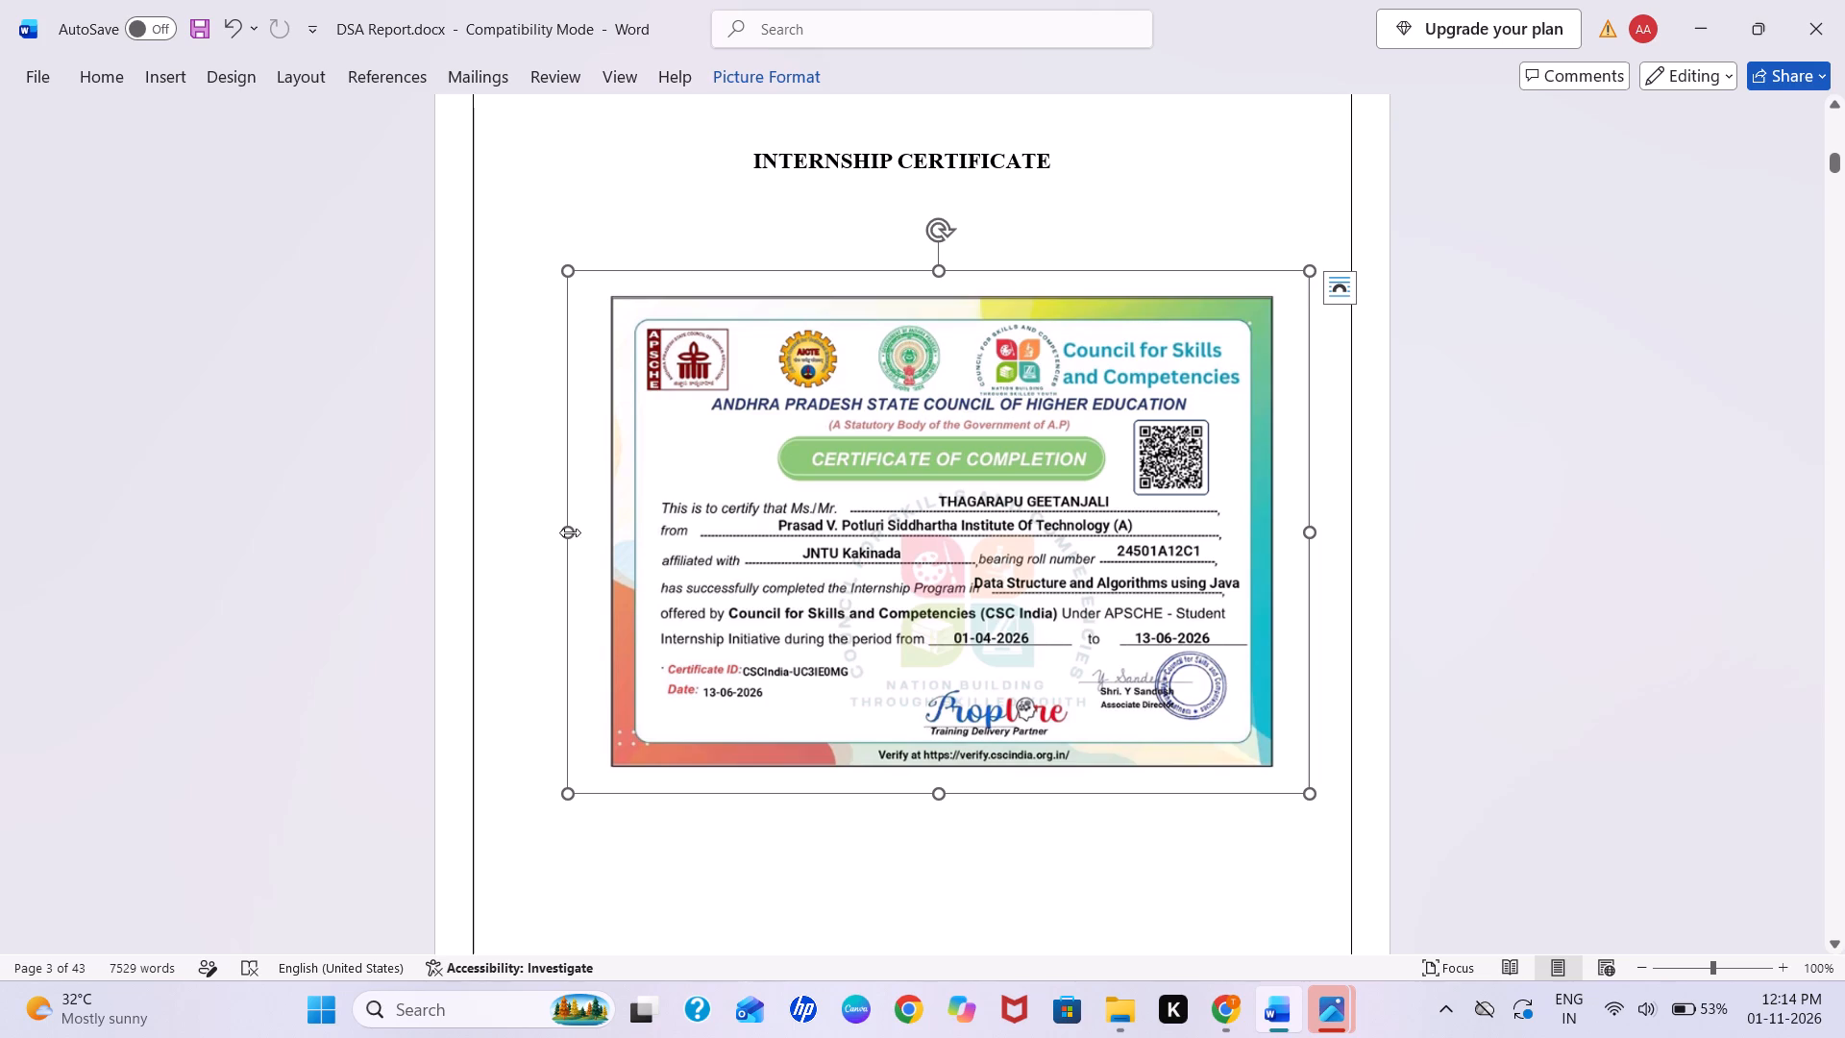
drag(570, 532, 512, 534)
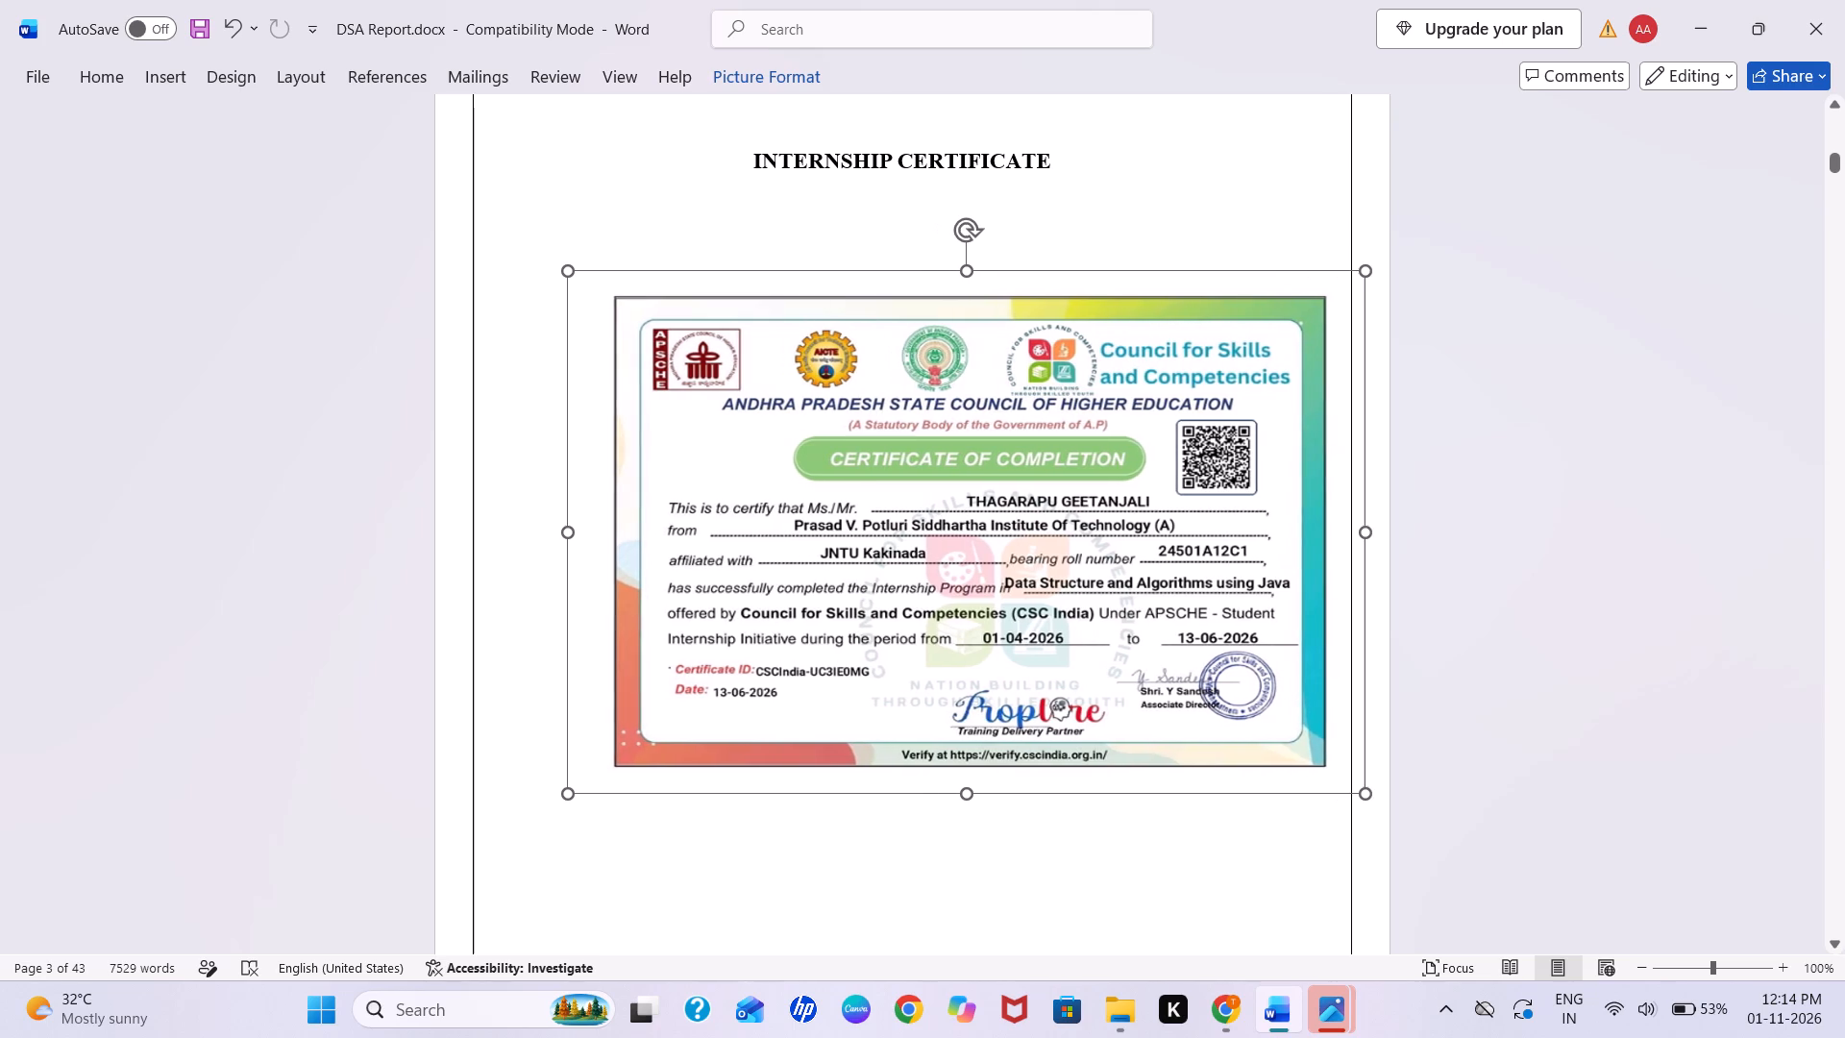
drag(512, 534, 585, 531)
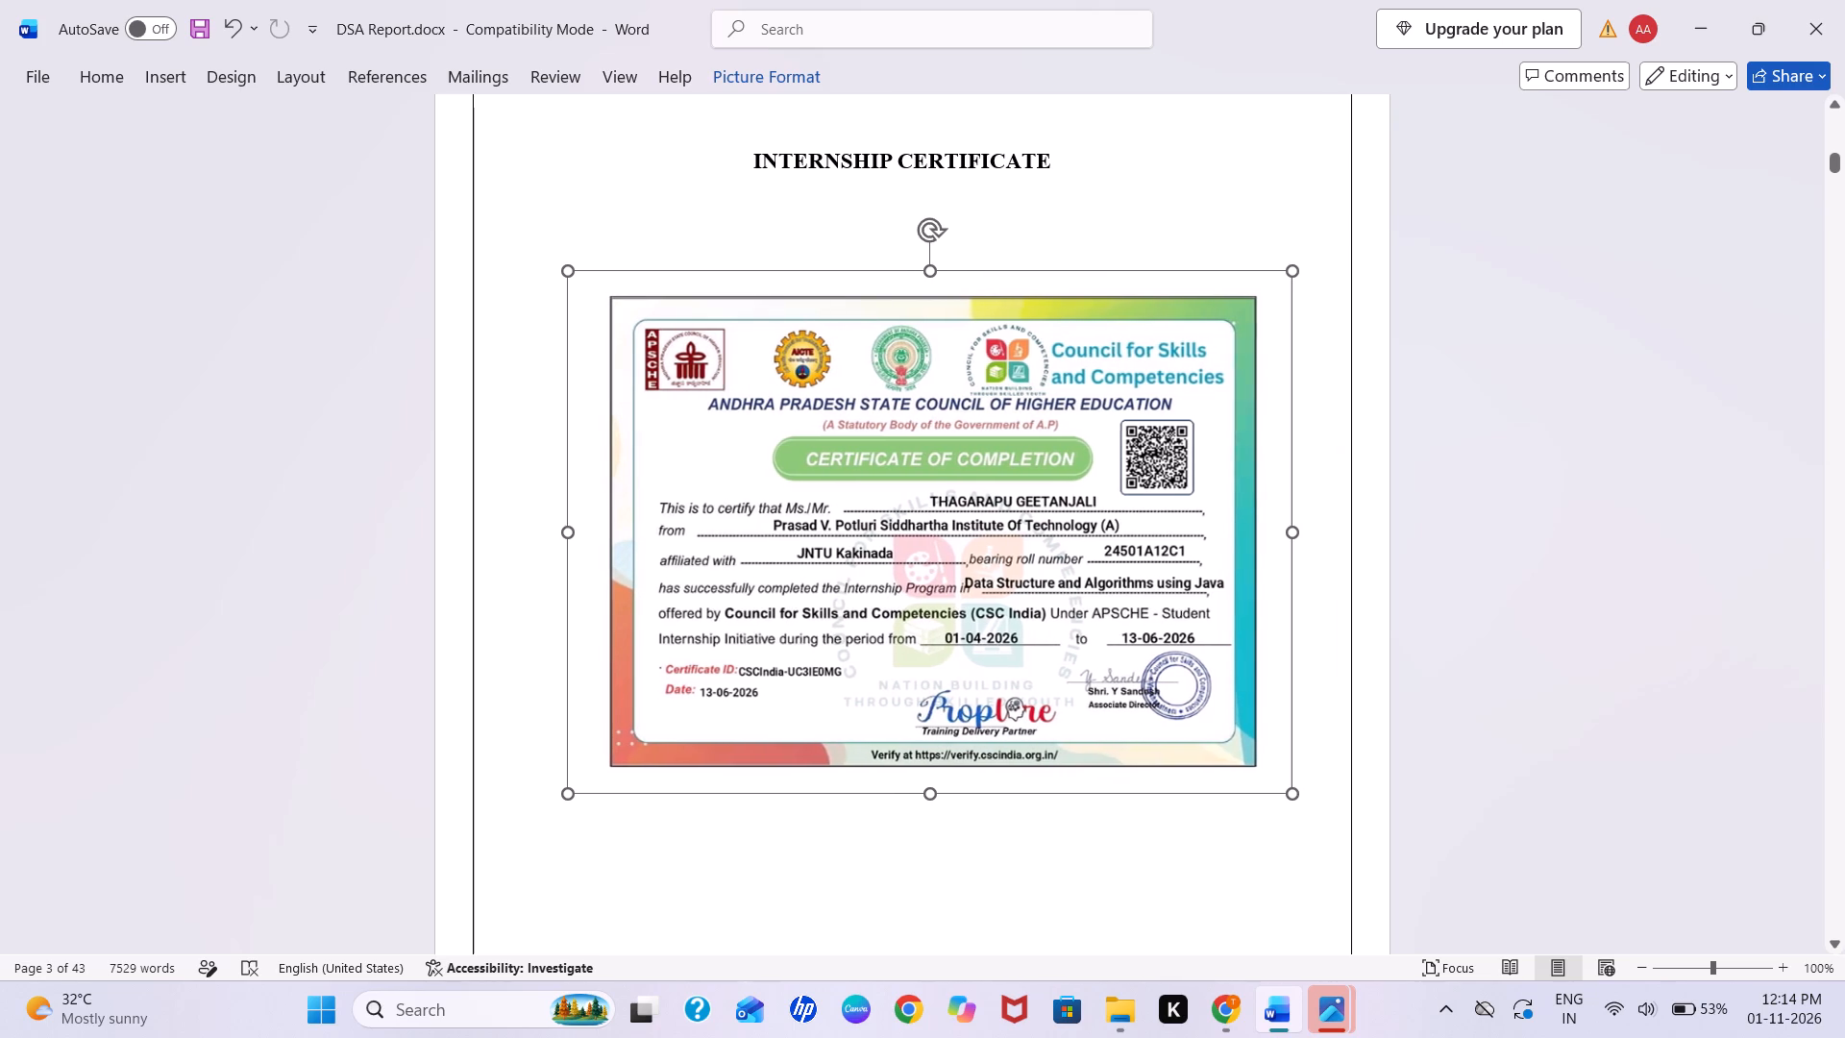
drag(585, 531, 588, 531)
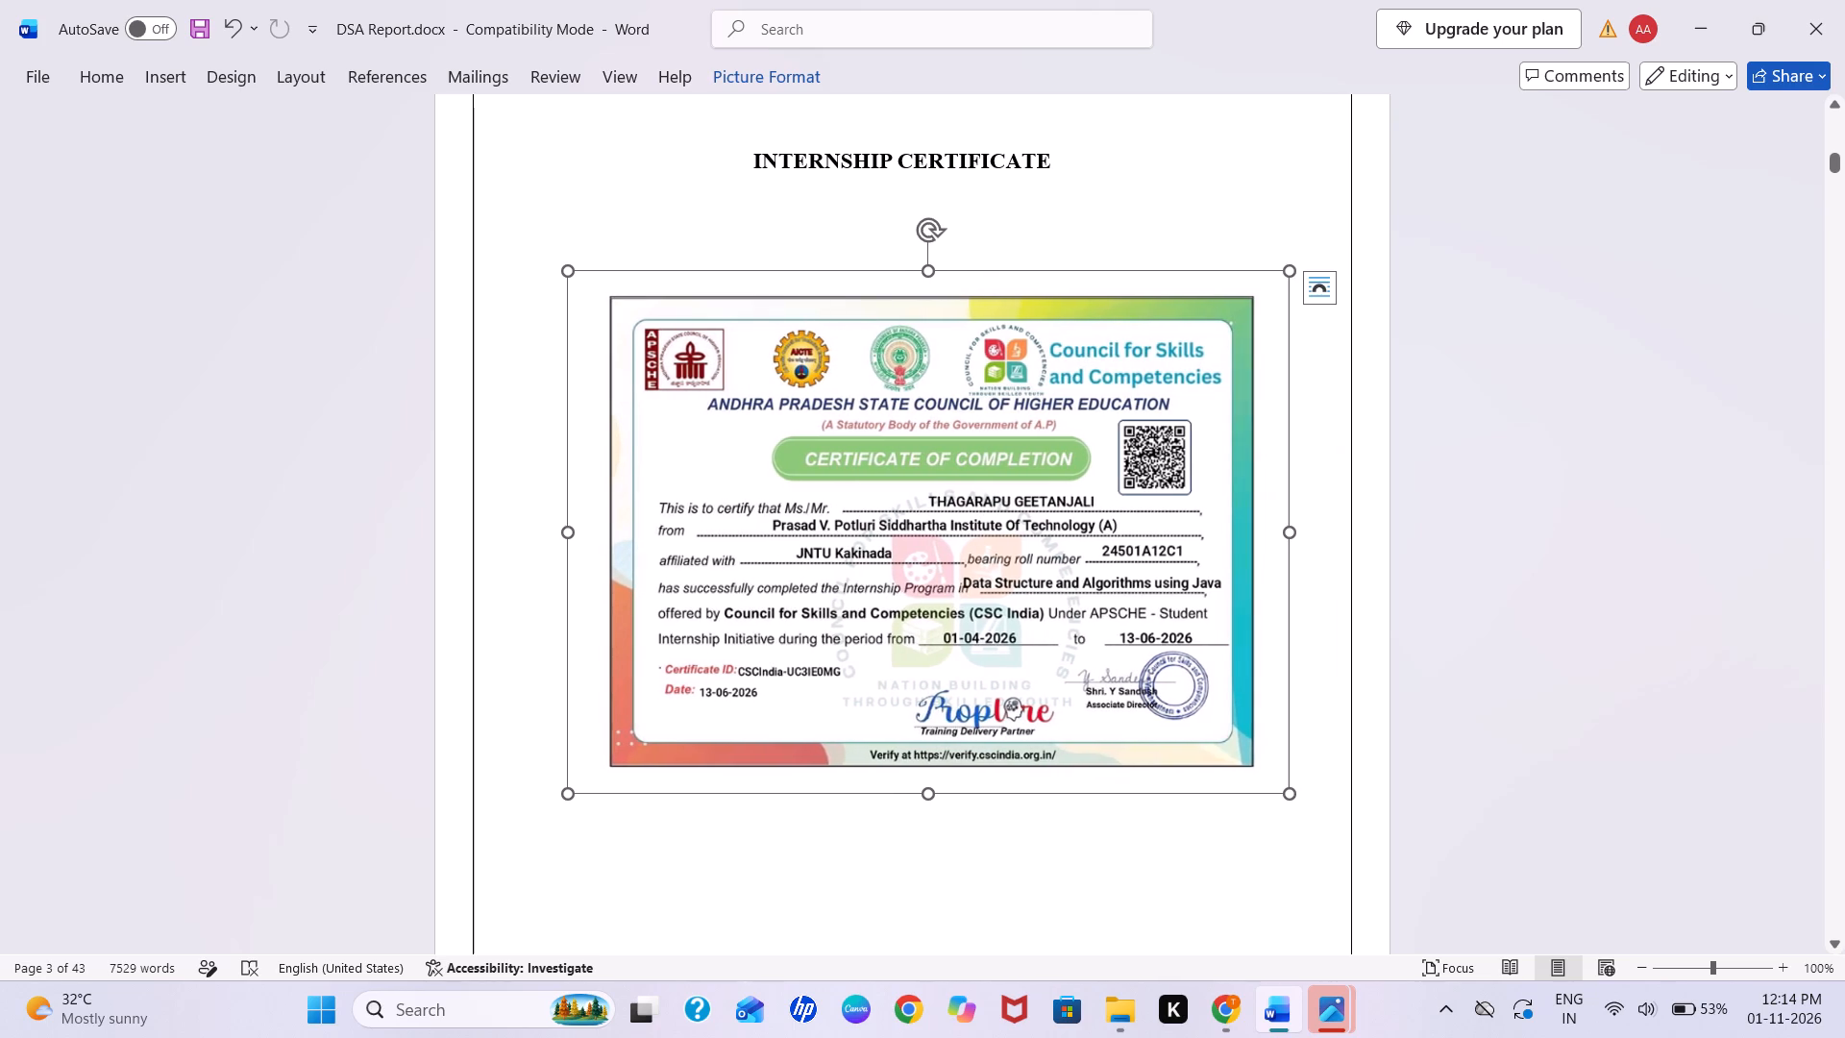
Remove the indent before the certificate picture and reset the spacing under the "INTERNSHIP CERTIFICATE" heading with two new blank lines.
click(351, 605)
drag(480, 704, 560, 637)
click(560, 637)
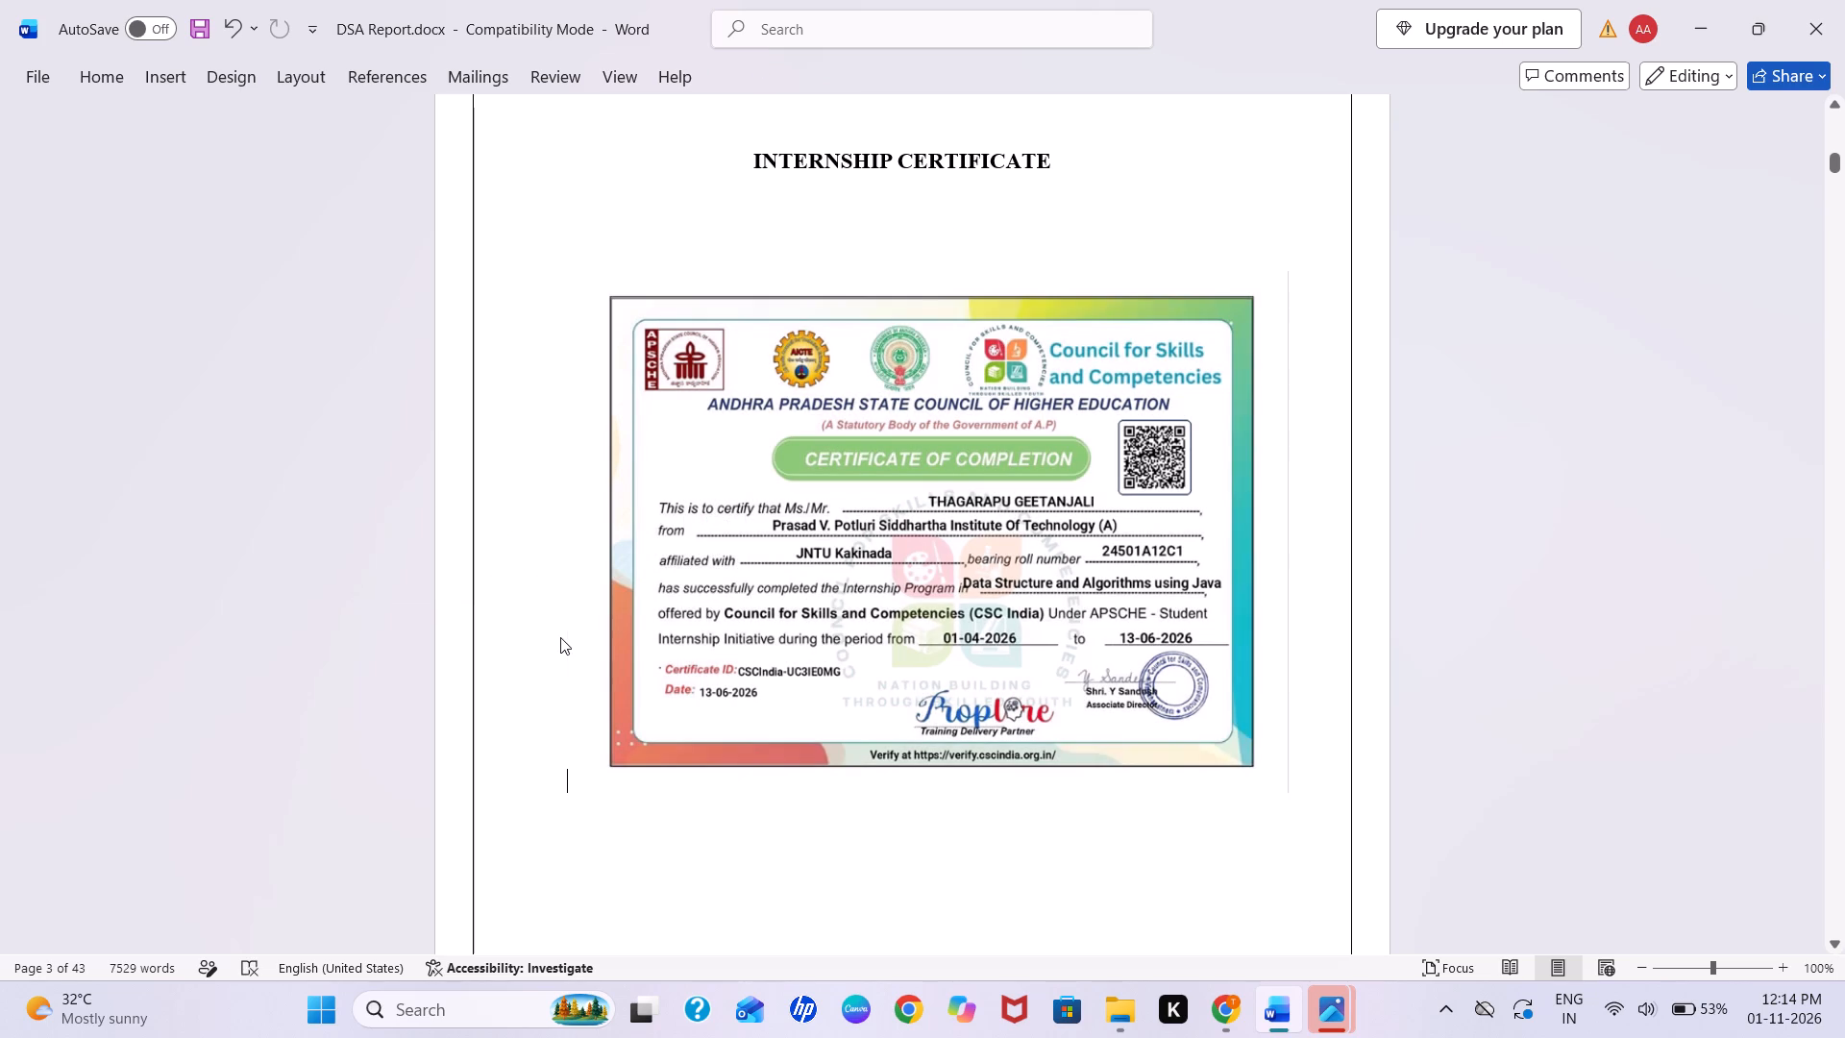
key(BackSpace)
key(BackSpace)
key(BackSpace)
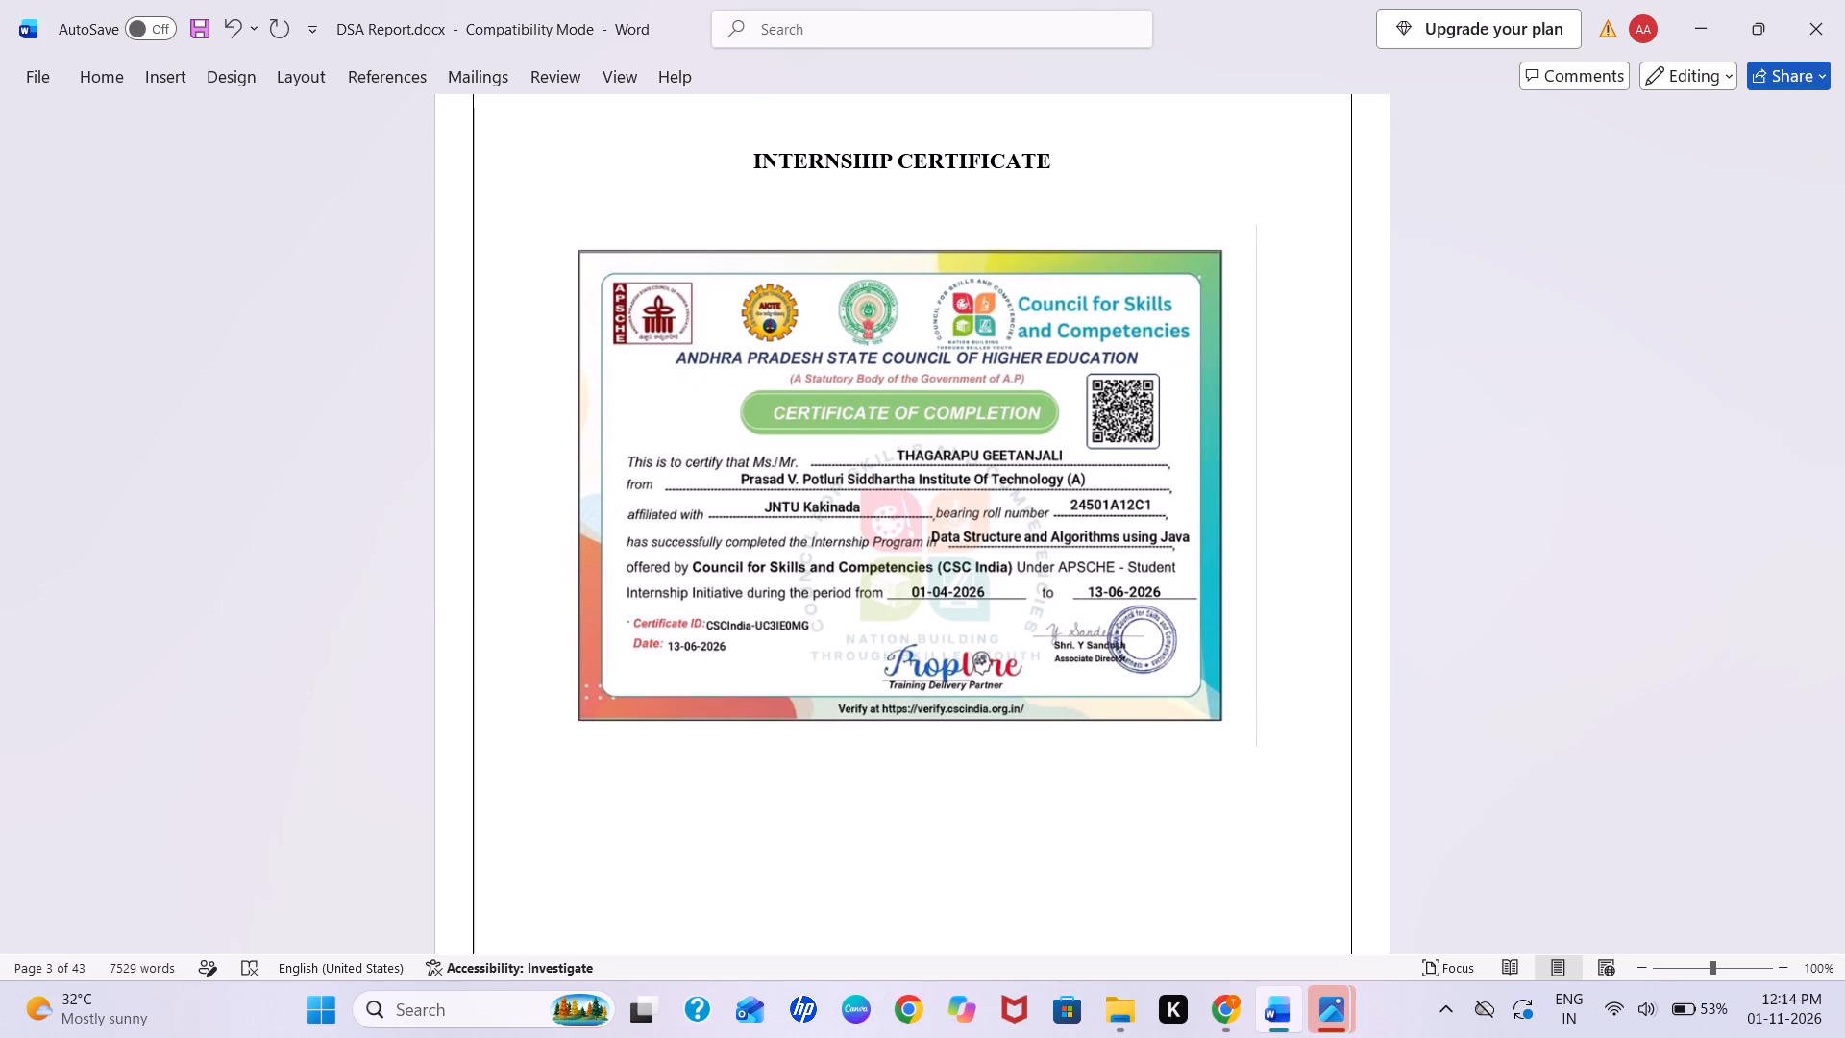
key(Return)
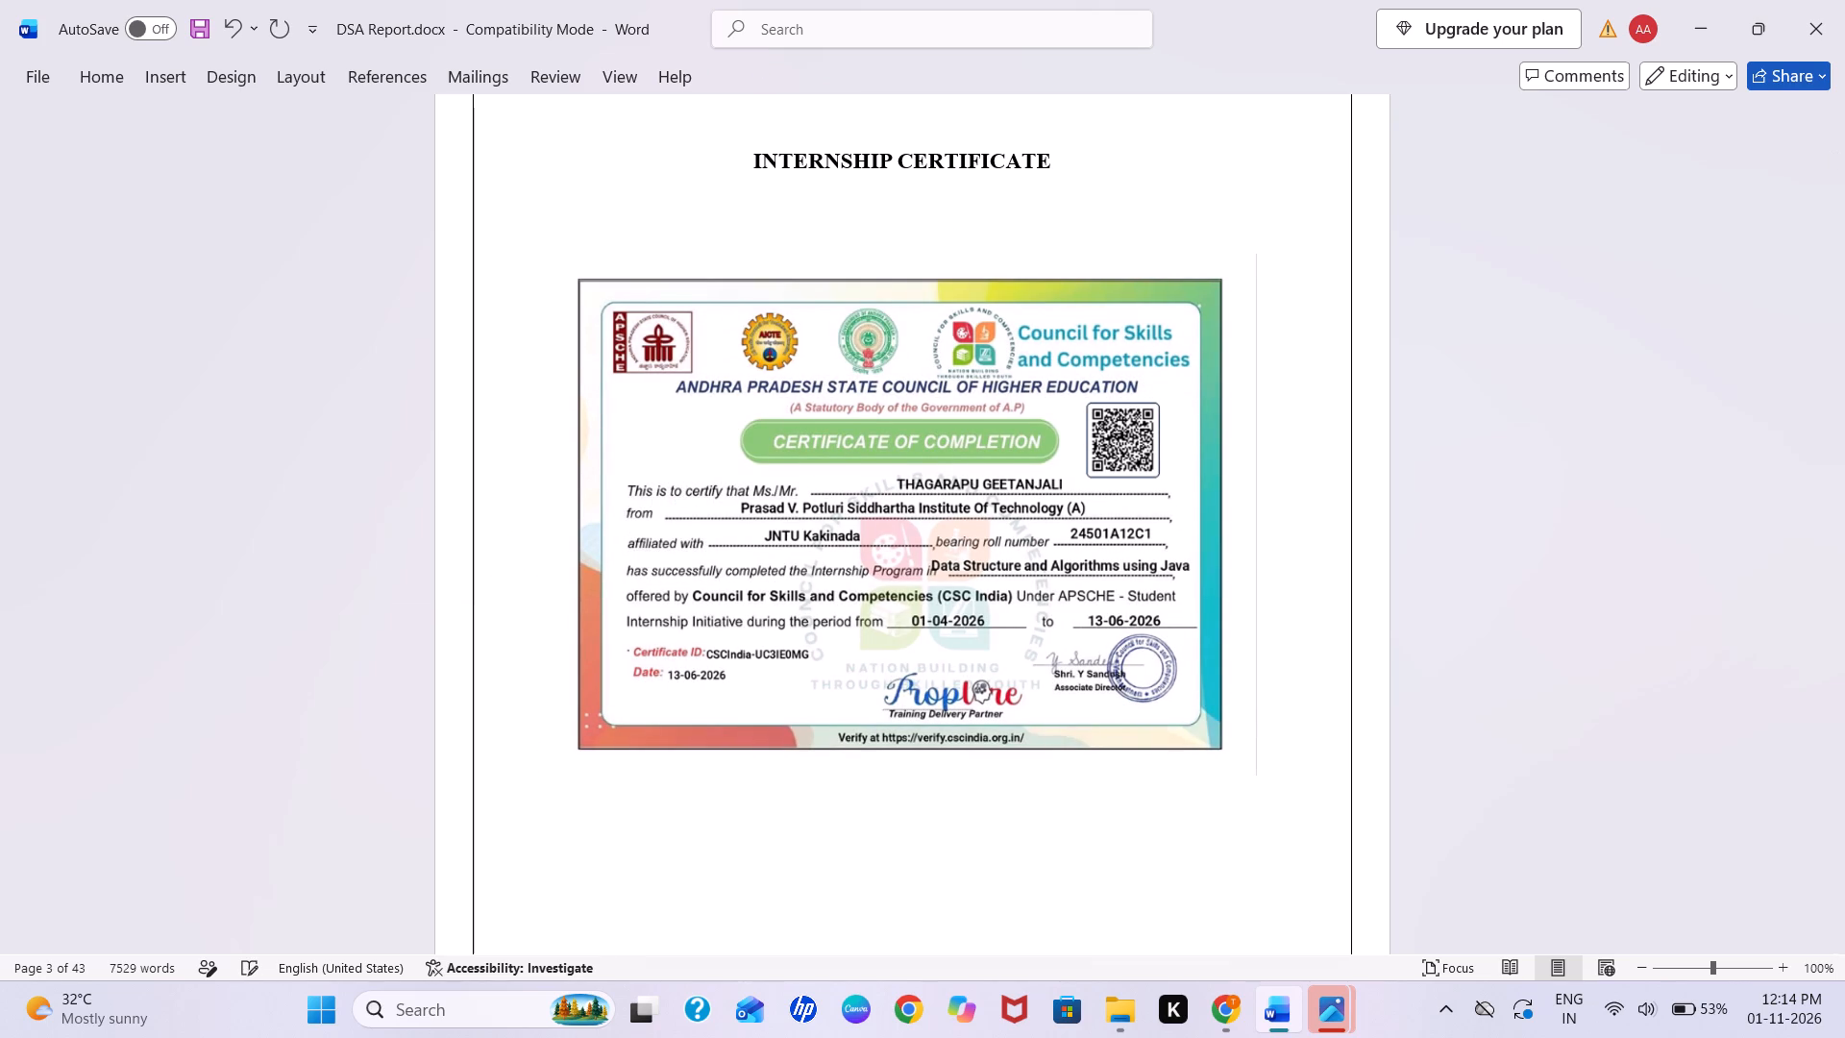
key(Return)
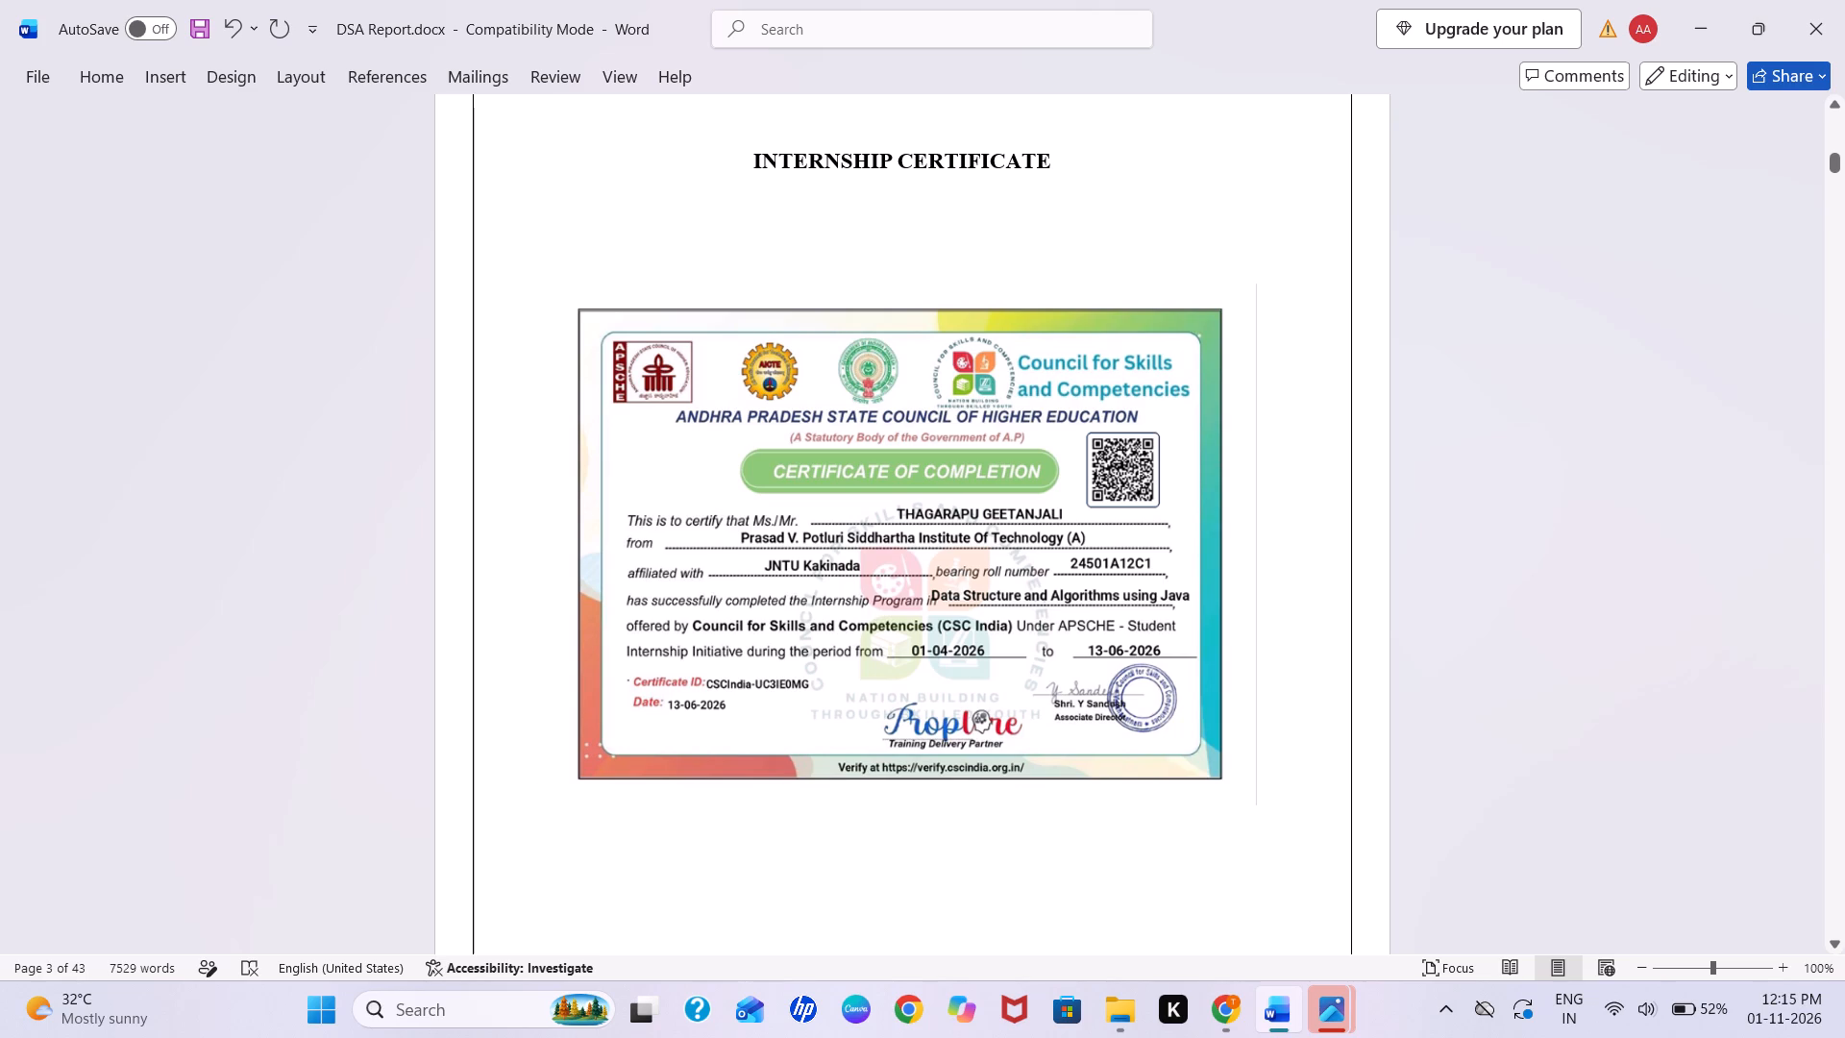
Look back over the cover page and the department certificate page to check the student's, supervisor's and coordinator's details.
double_click(1837, 100)
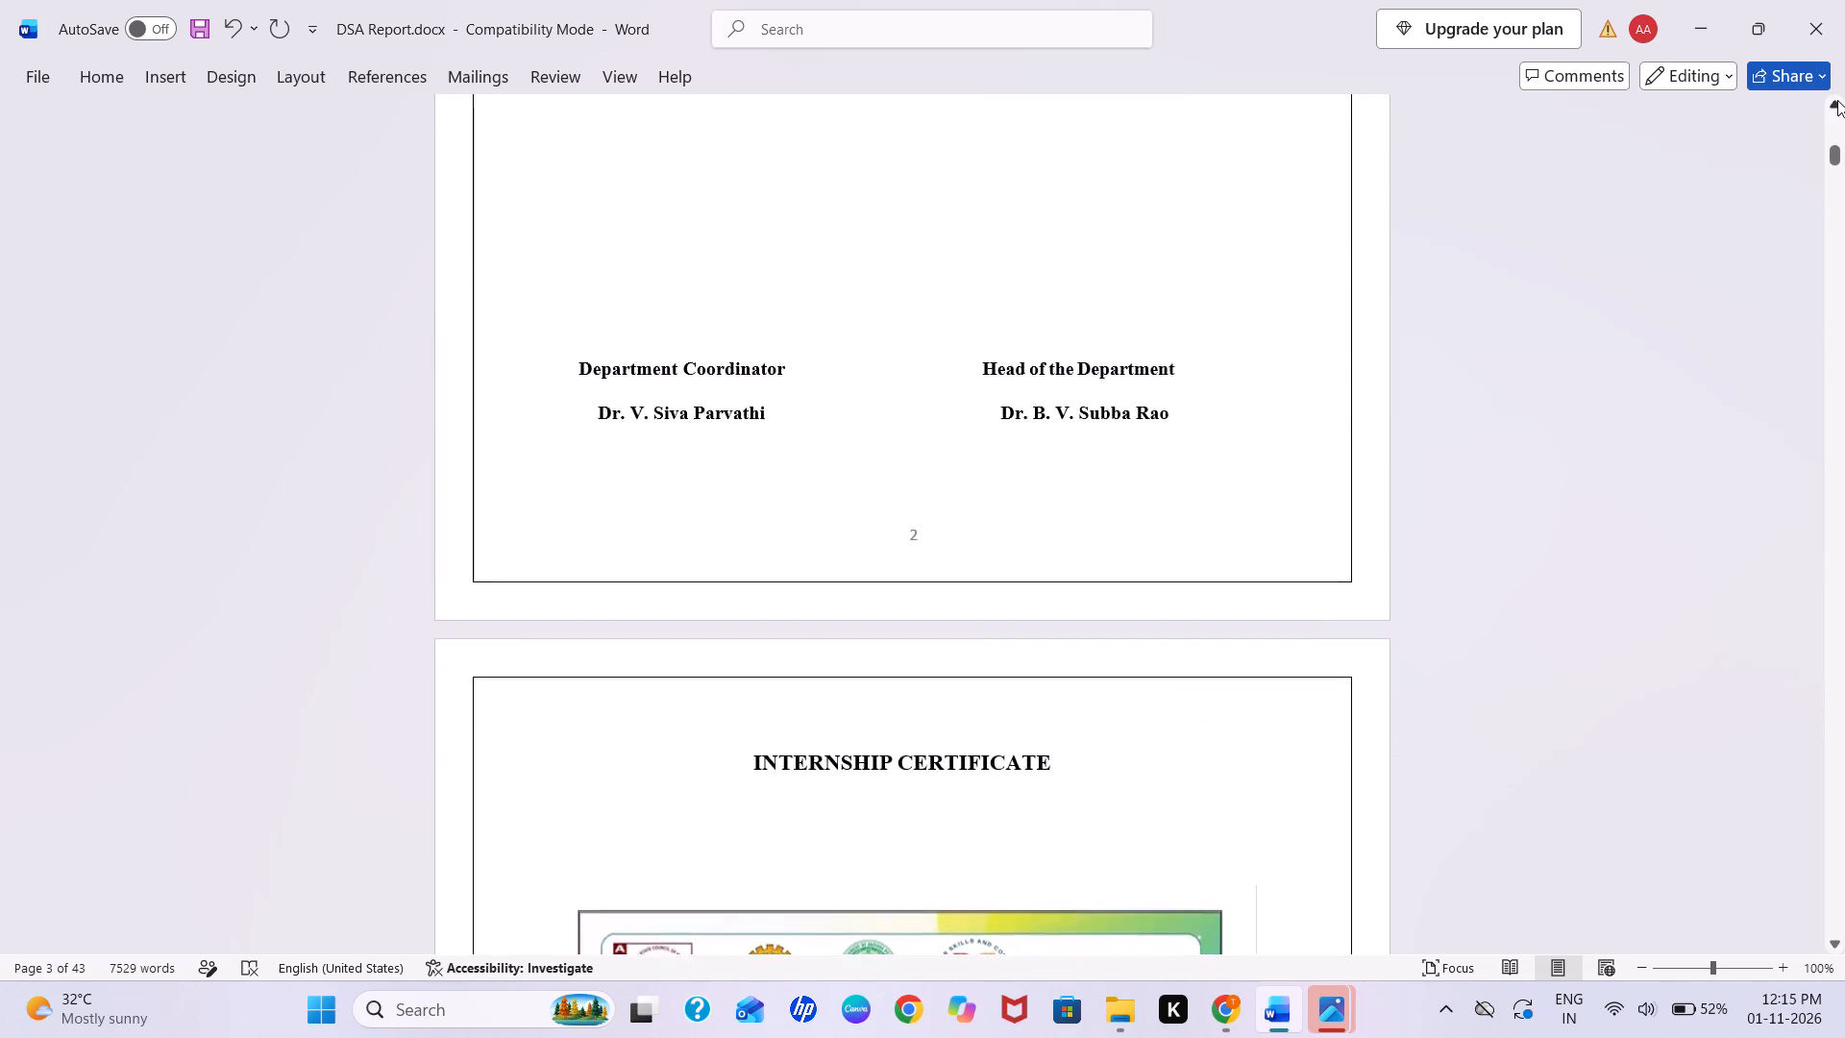
triple_click(1837, 100)
triple_click(1837, 100)
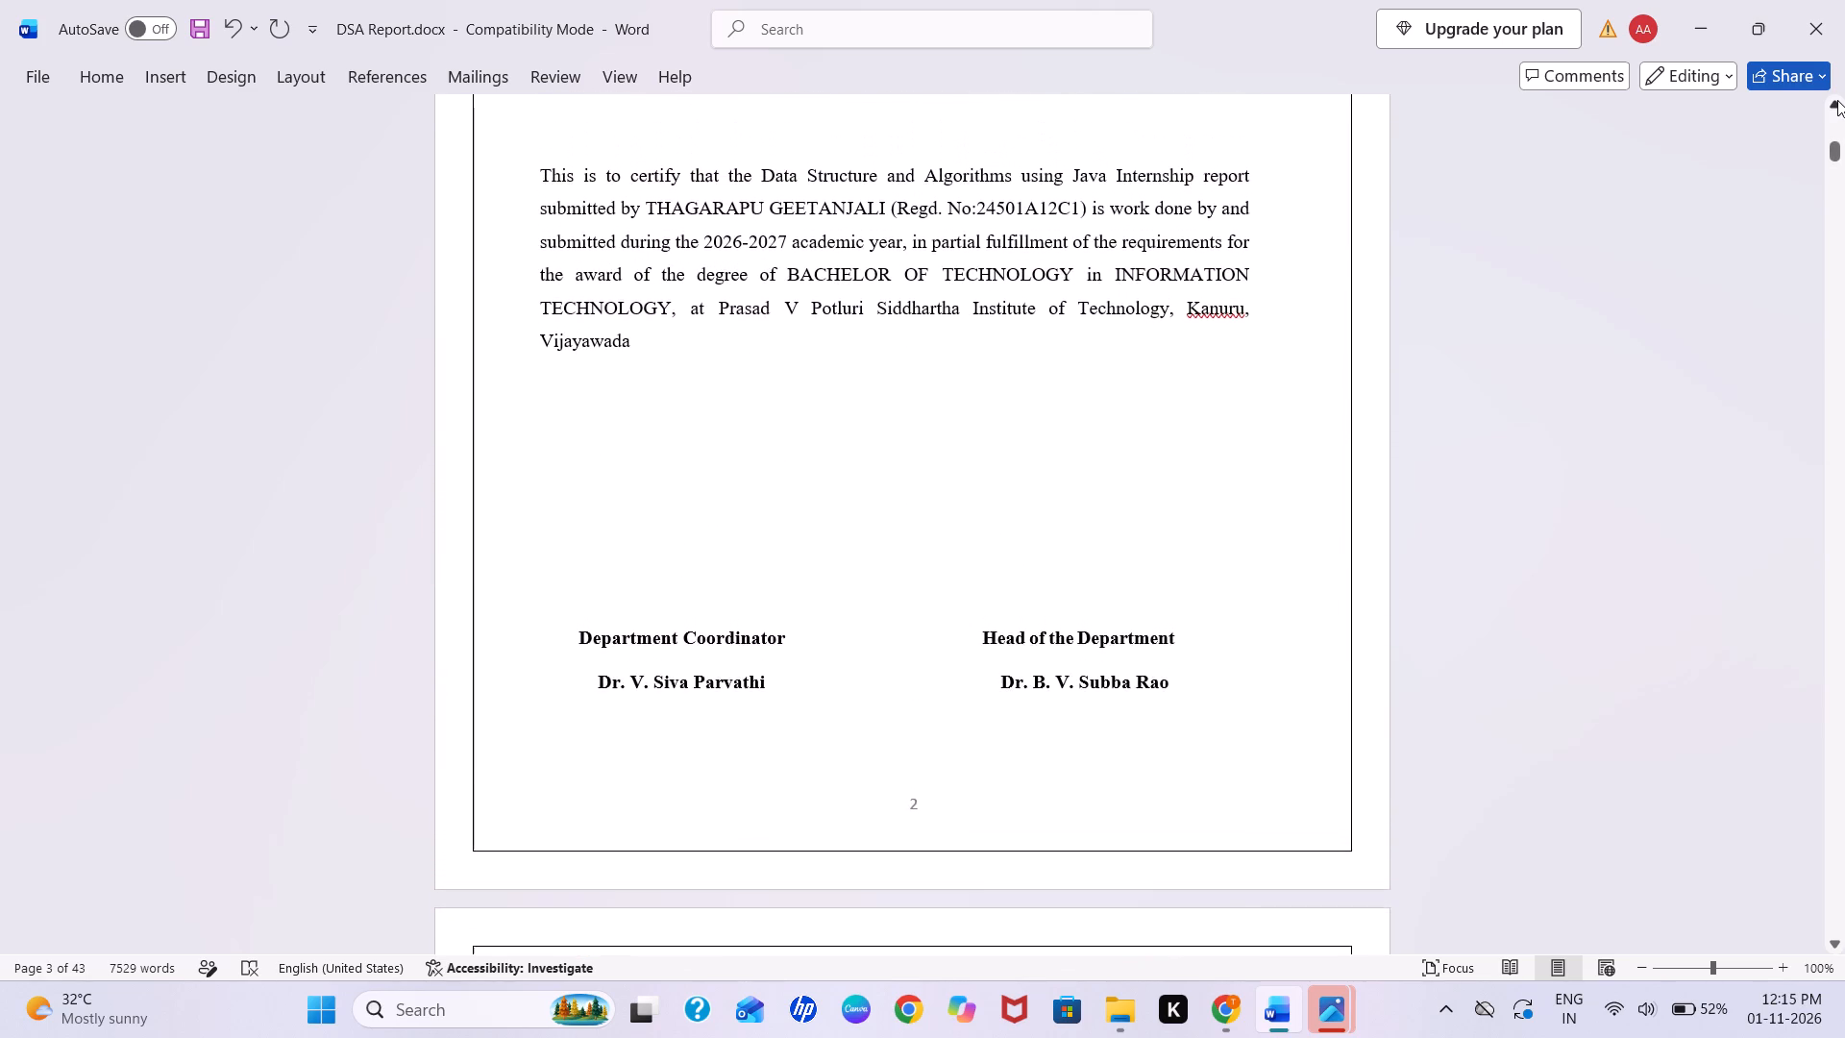
triple_click(1837, 100)
triple_click(1837, 100)
double_click(1837, 100)
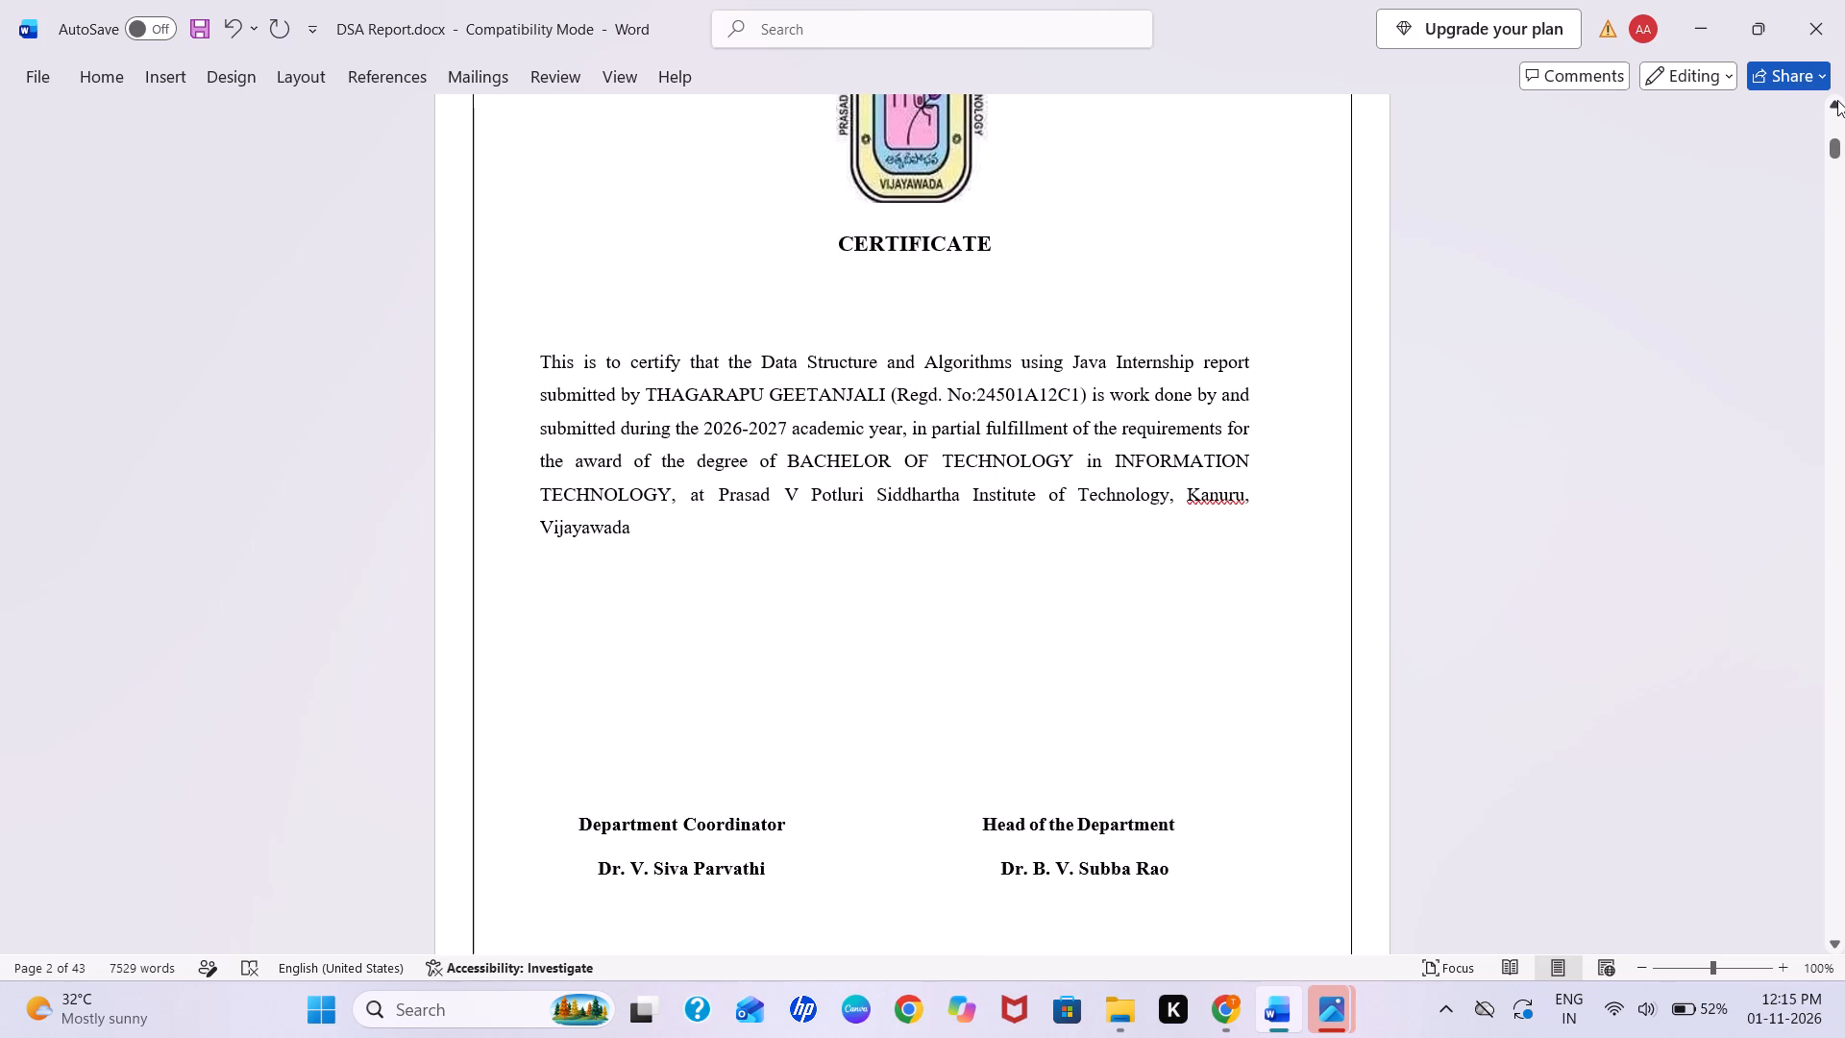
key(Up)
key(Up)
key(Up)
key(Up)
key(Up)
key(Up)
key(Up)
key(Up)
key(Up)
key(Up)
key(Up)
key(Up)
key(Up)
key(Up)
key(Up)
key(Up)
key(Up)
key(Up)
key(Up)
key(Up)
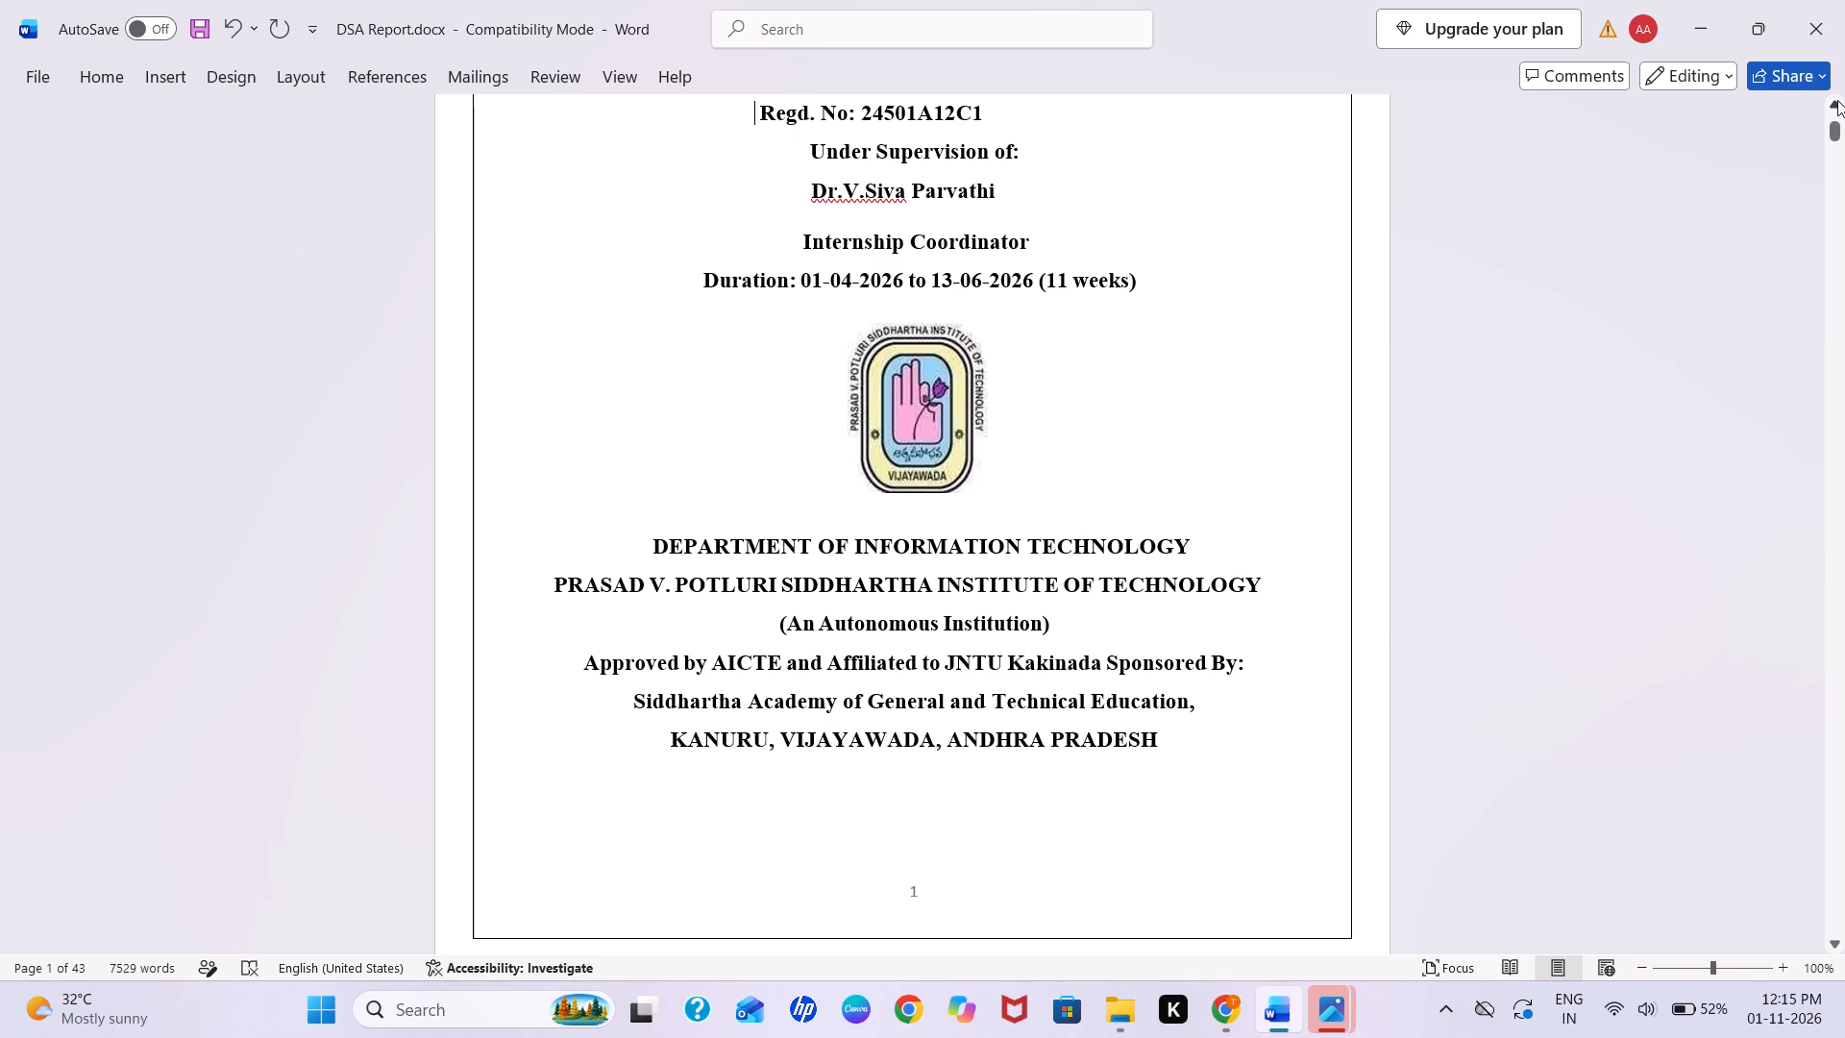
key(Down)
key(Down)
key(Down)
key(Down)
key(Down)
key(Down)
key(Down)
key(Down)
key(Down)
key(Down)
key(Down)
key(Down)
key(Down)
key(Down)
key(Down)
key(Down)
key(Down)
key(Down)
key(Down)
key(Down)
key(Down)
key(Down)
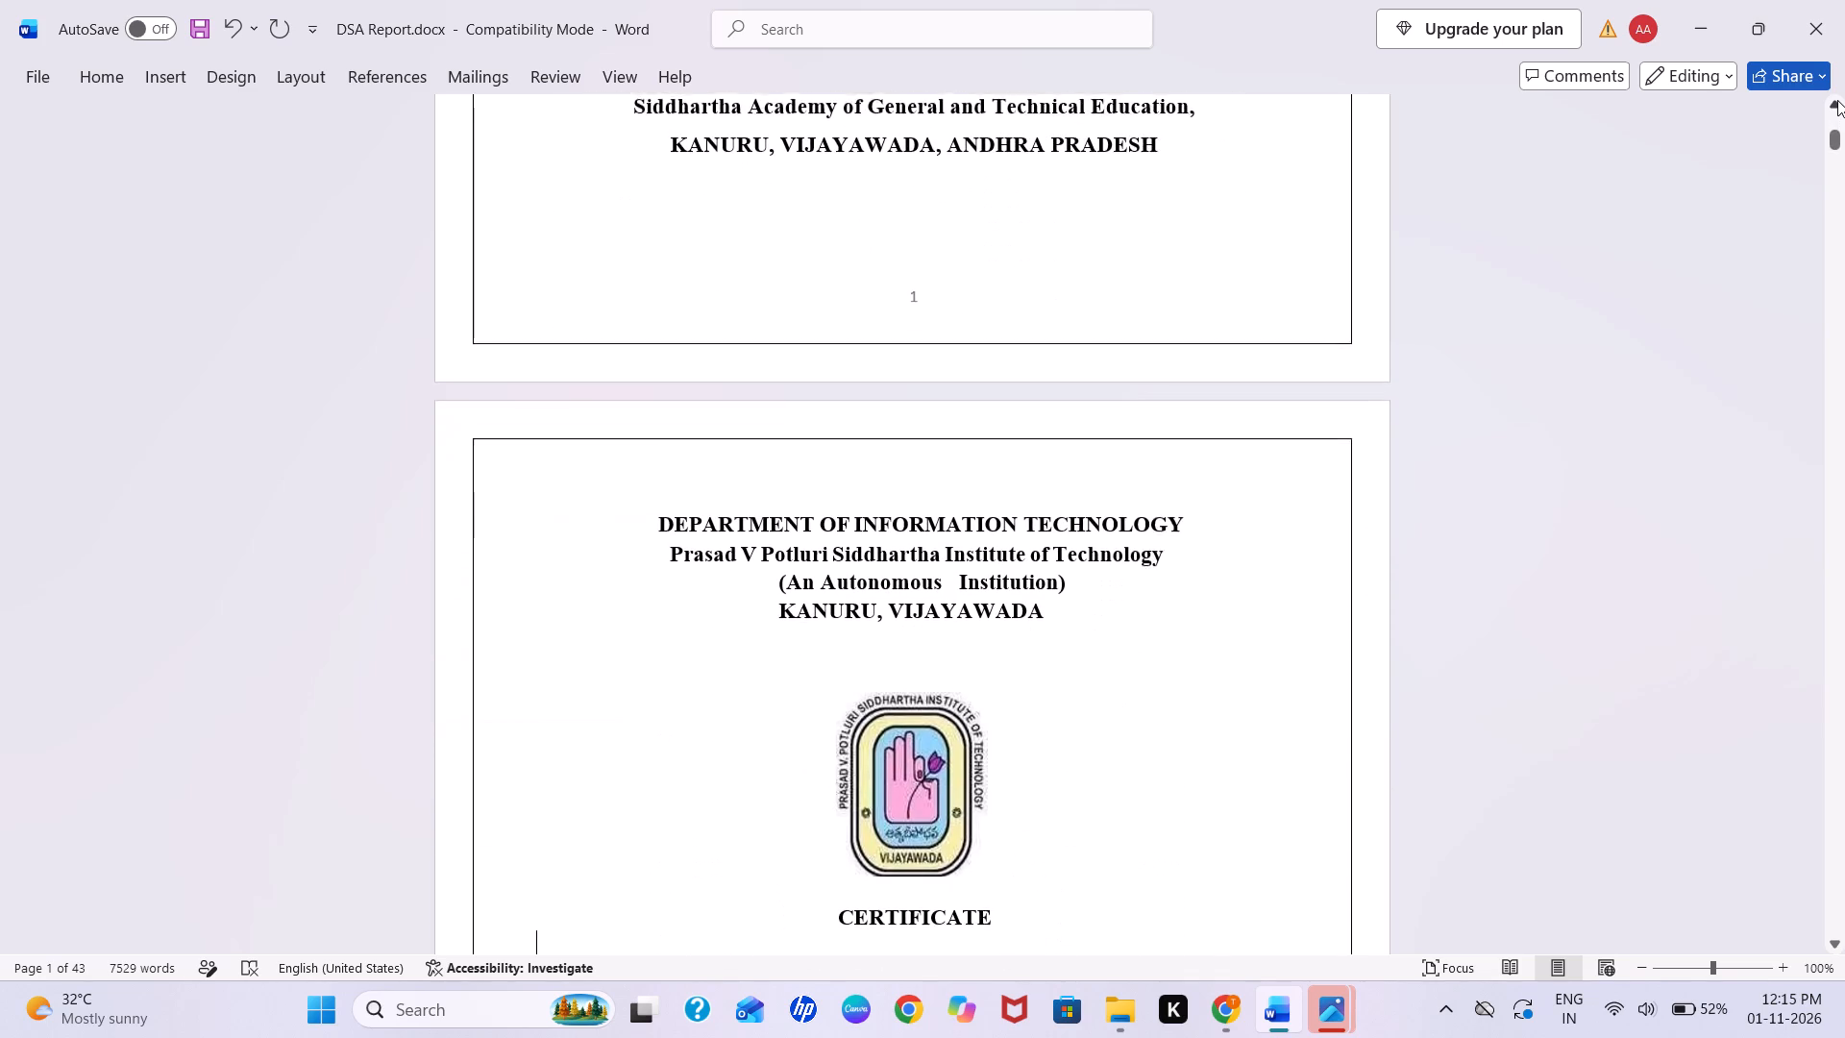
key(Down)
key(Down)
key(Down)
key(Down)
key(Down)
key(Down)
key(Down)
key(Down)
key(Down)
key(Down)
key(Down)
key(Down)
key(Down)
key(Down)
key(Up)
key(Up)
key(Up)
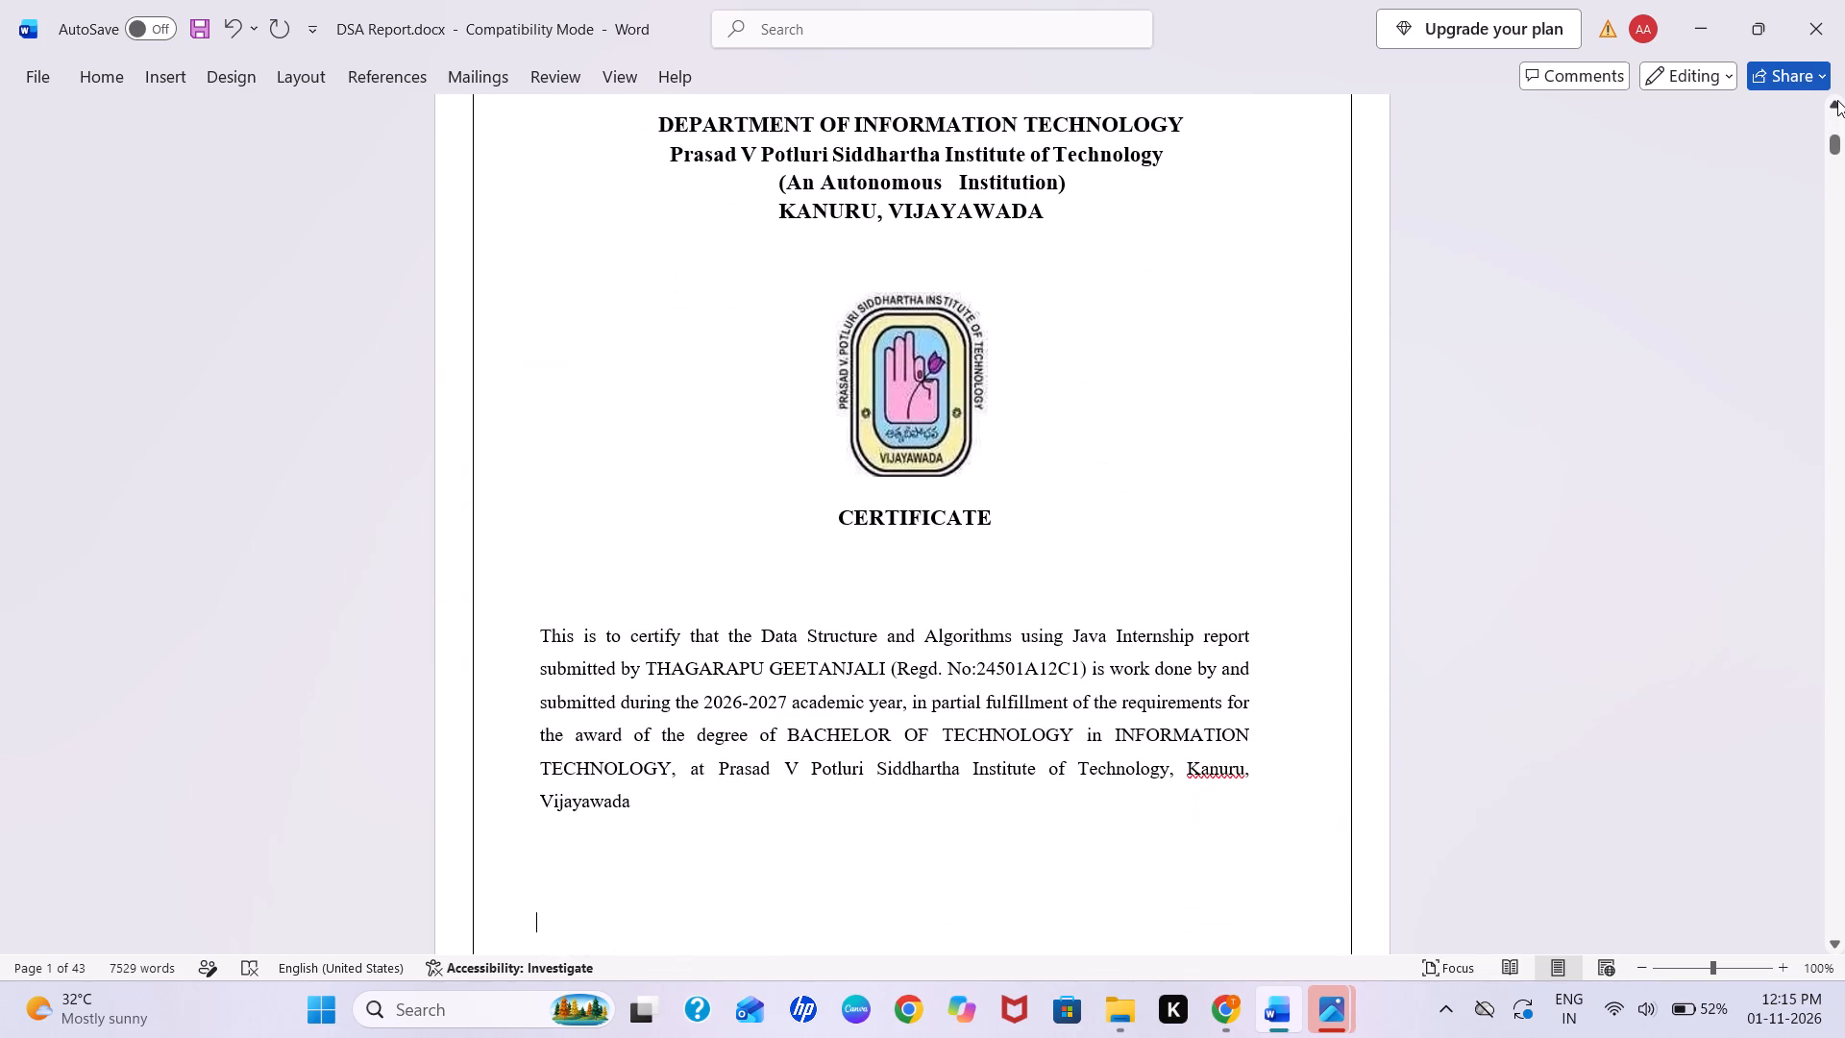
key(Down)
key(Down)
key(Down)
key(Down)
key(Down)
key(Down)
key(Down)
key(Down)
key(Down)
key(Down)
key(Down)
key(Down)
key(Down)
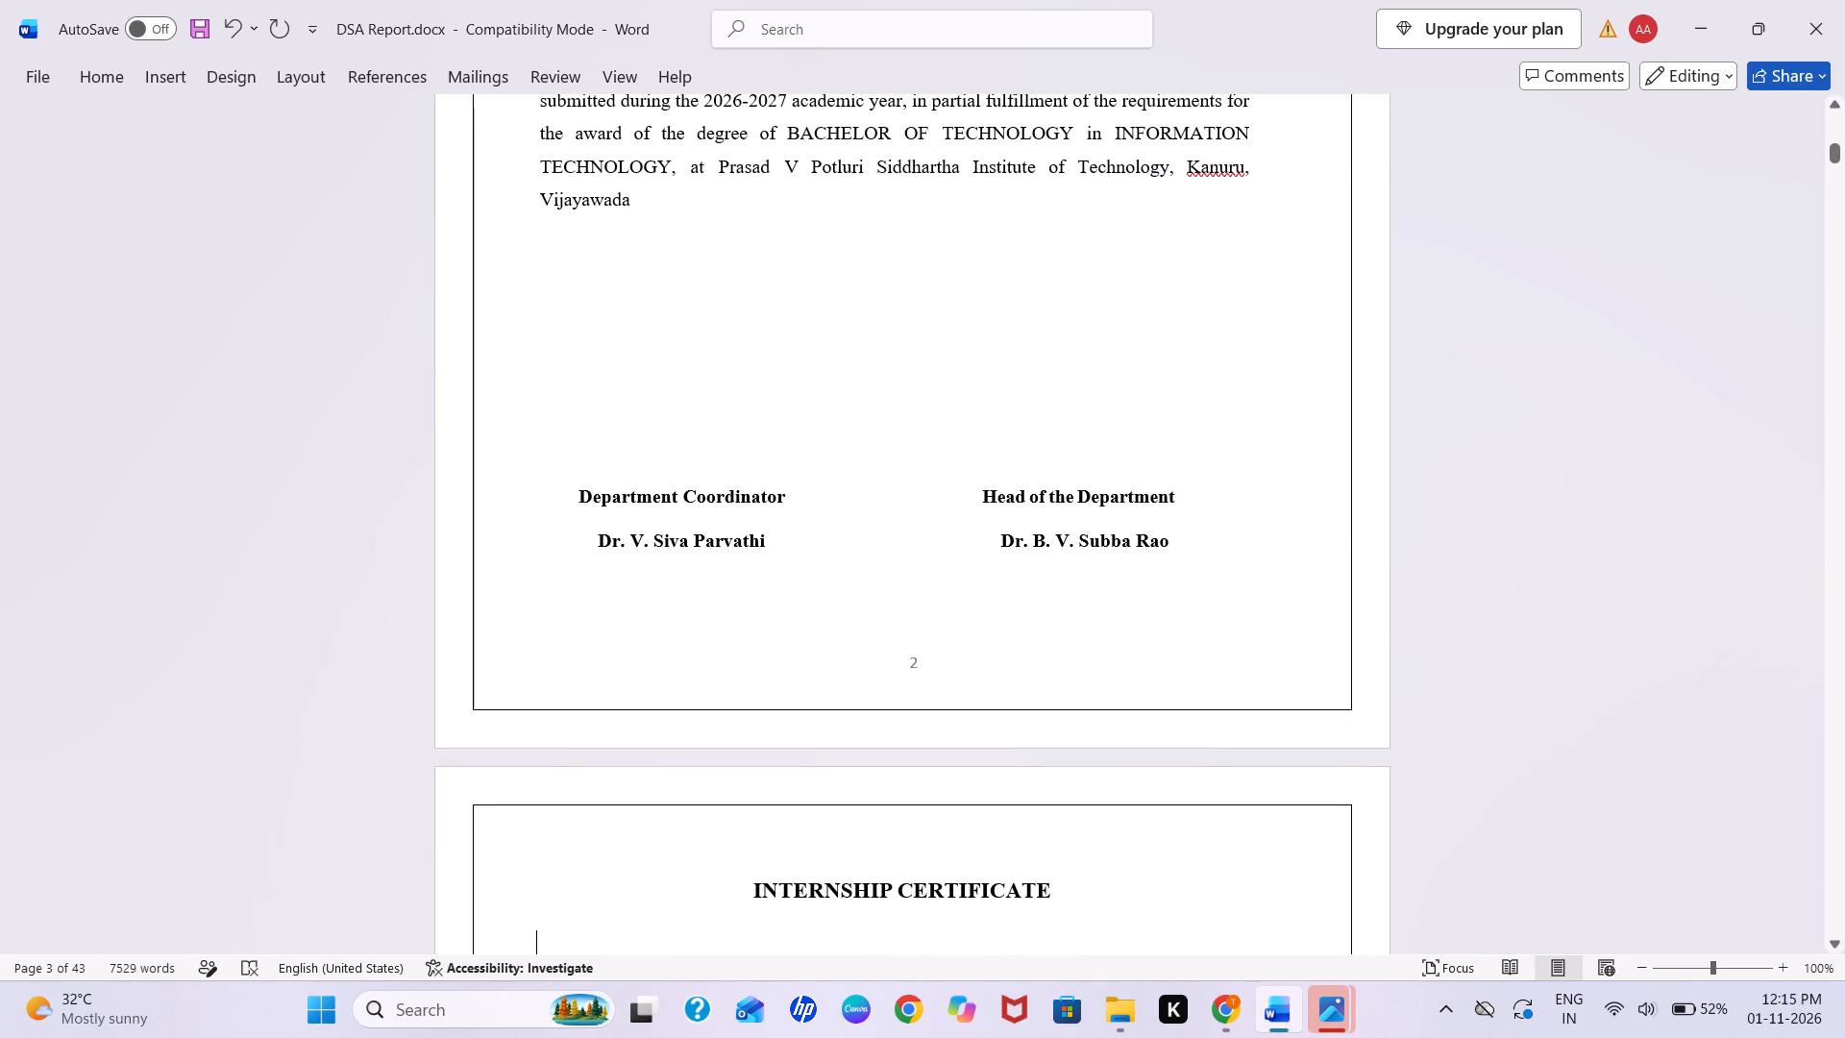
Replace the supervisor's name under "Under Supervision of:" on the cover page with the Department Coordinator's name copied from the certificate page.
drag(594, 543, 827, 547)
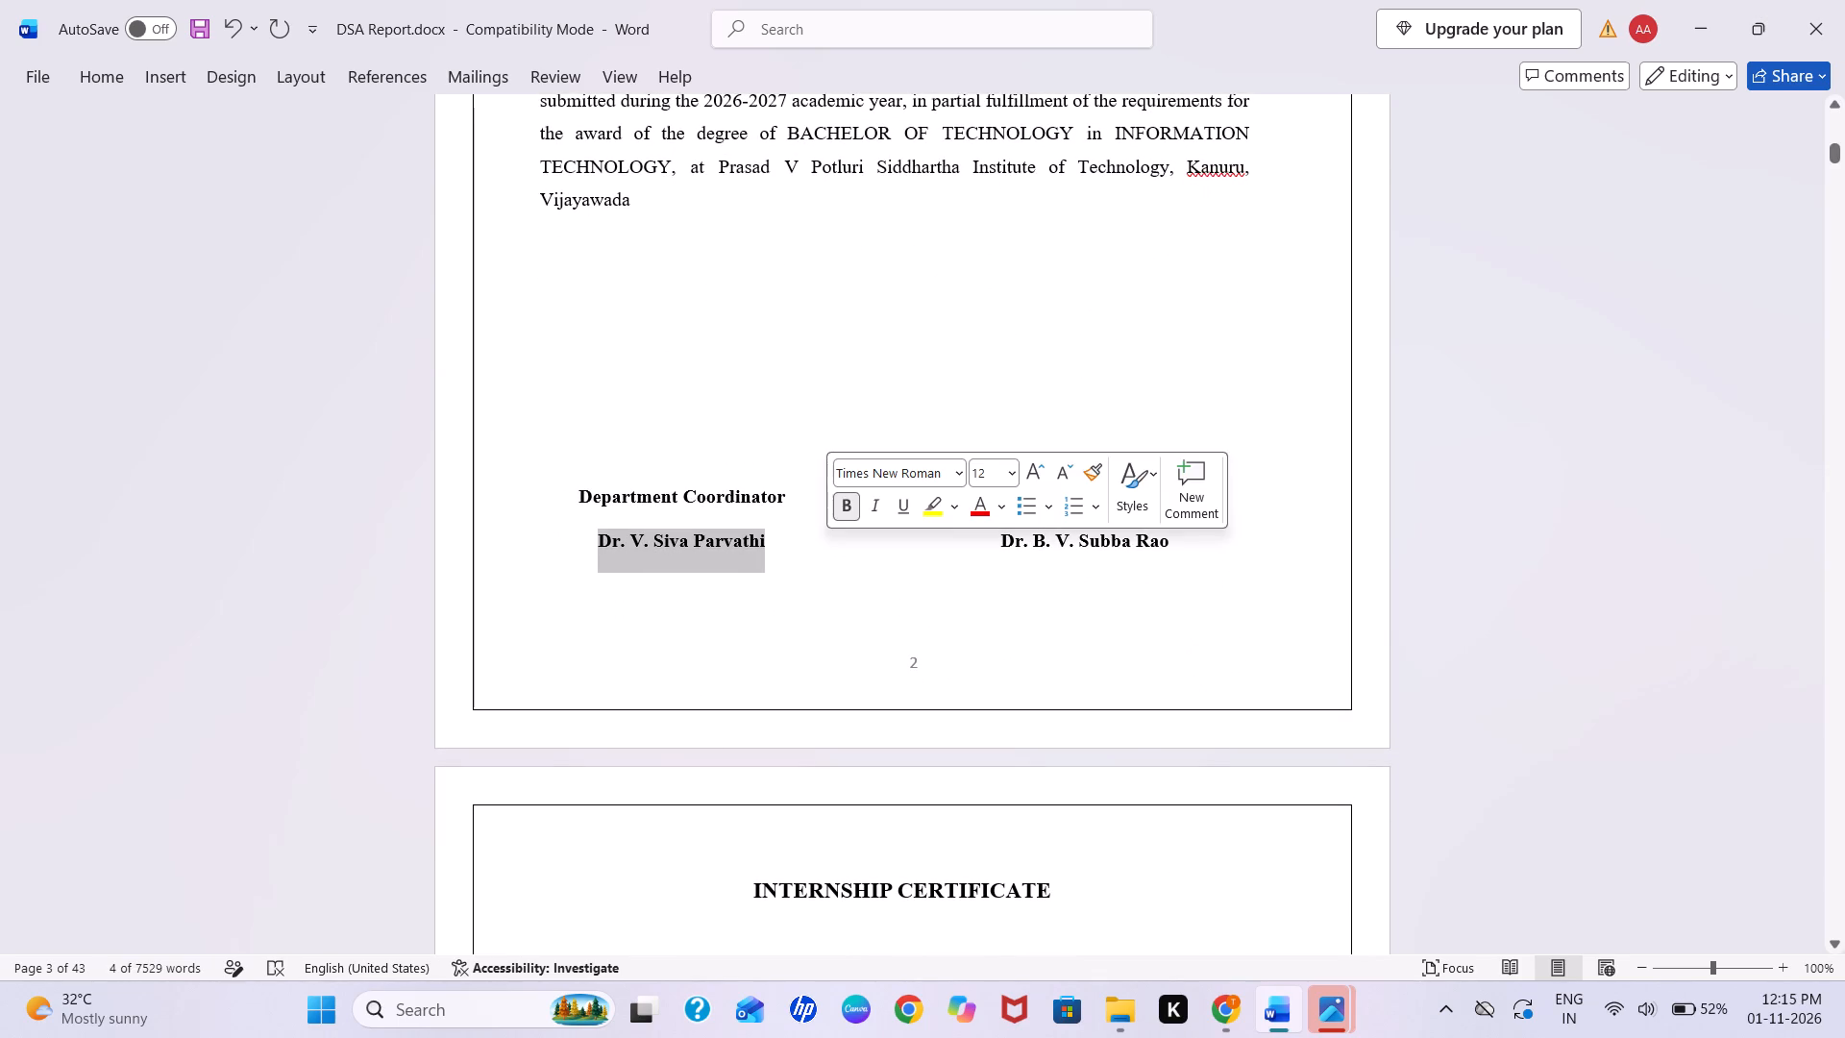
key(ctrl+c)
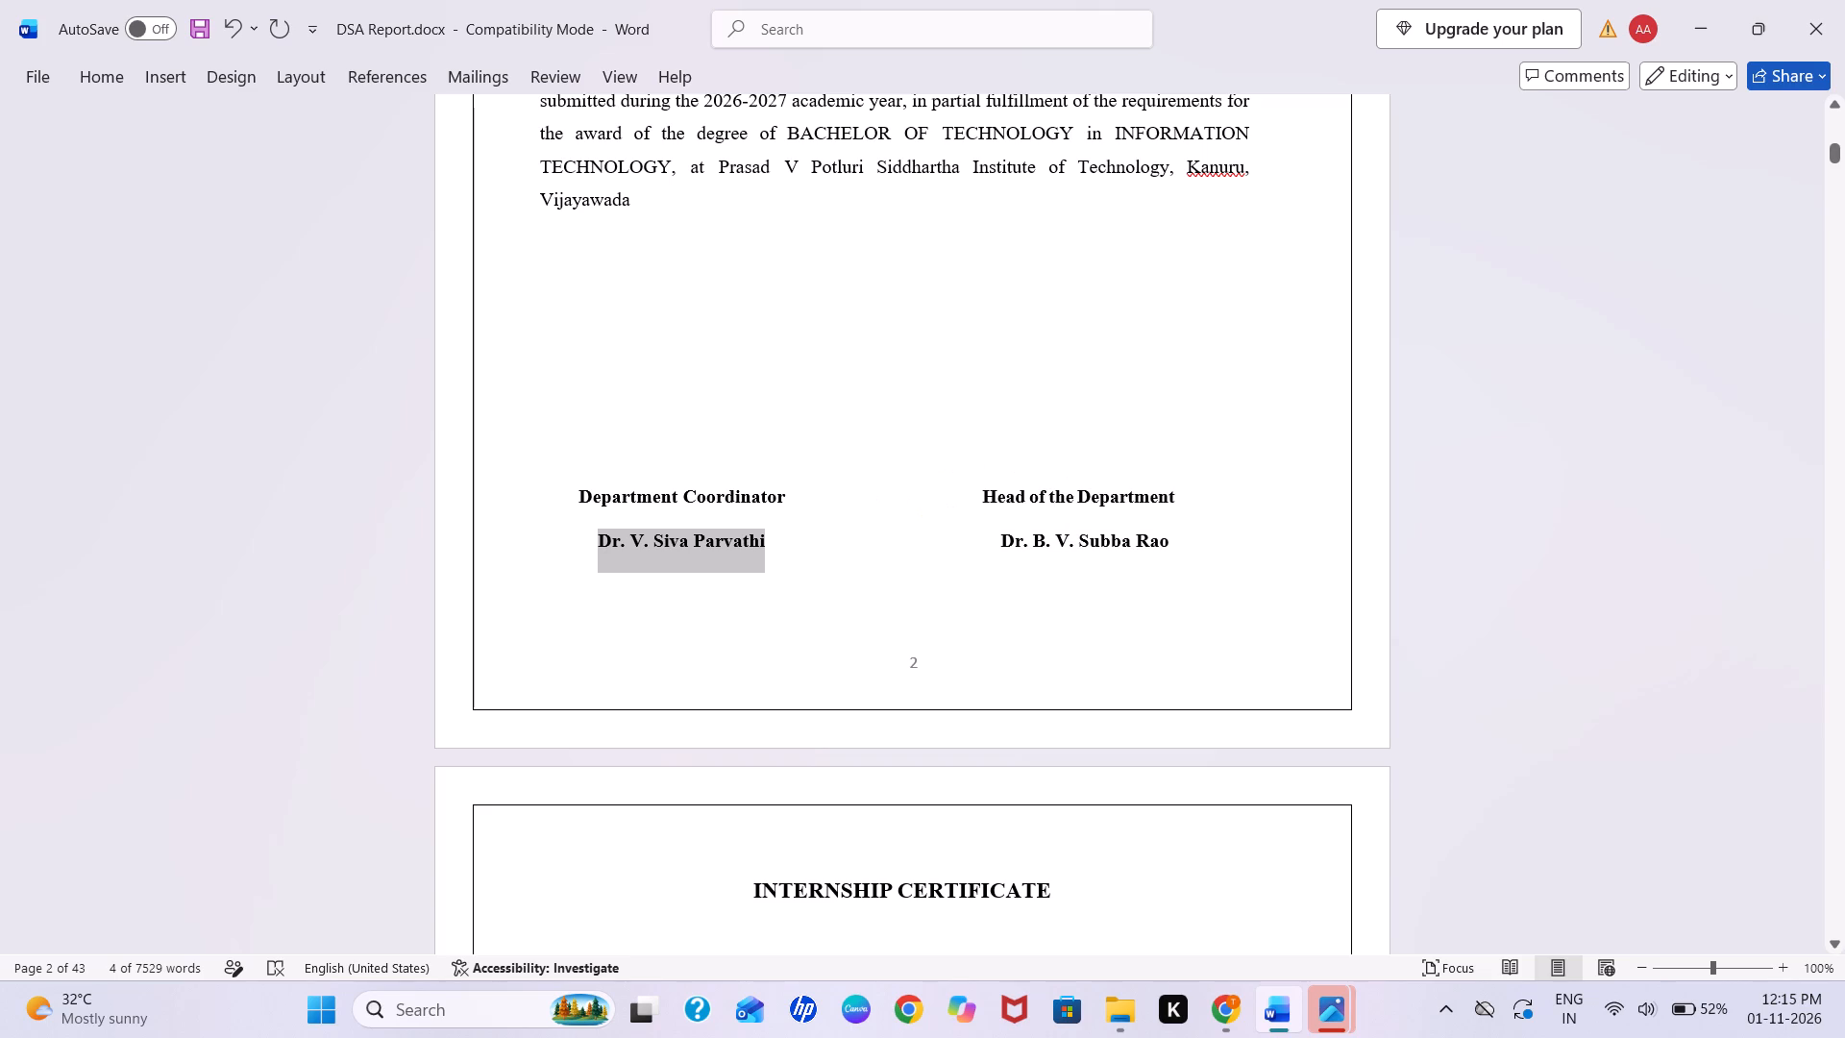
click(1330, 146)
key(Up)
key(Up)
key(Up)
key(Up)
key(Up)
key(Up)
key(Up)
key(Up)
key(Up)
key(Up)
key(Up)
key(Up)
key(Up)
key(Up)
key(Up)
key(Up)
key(Up)
key(Up)
key(Up)
key(Up)
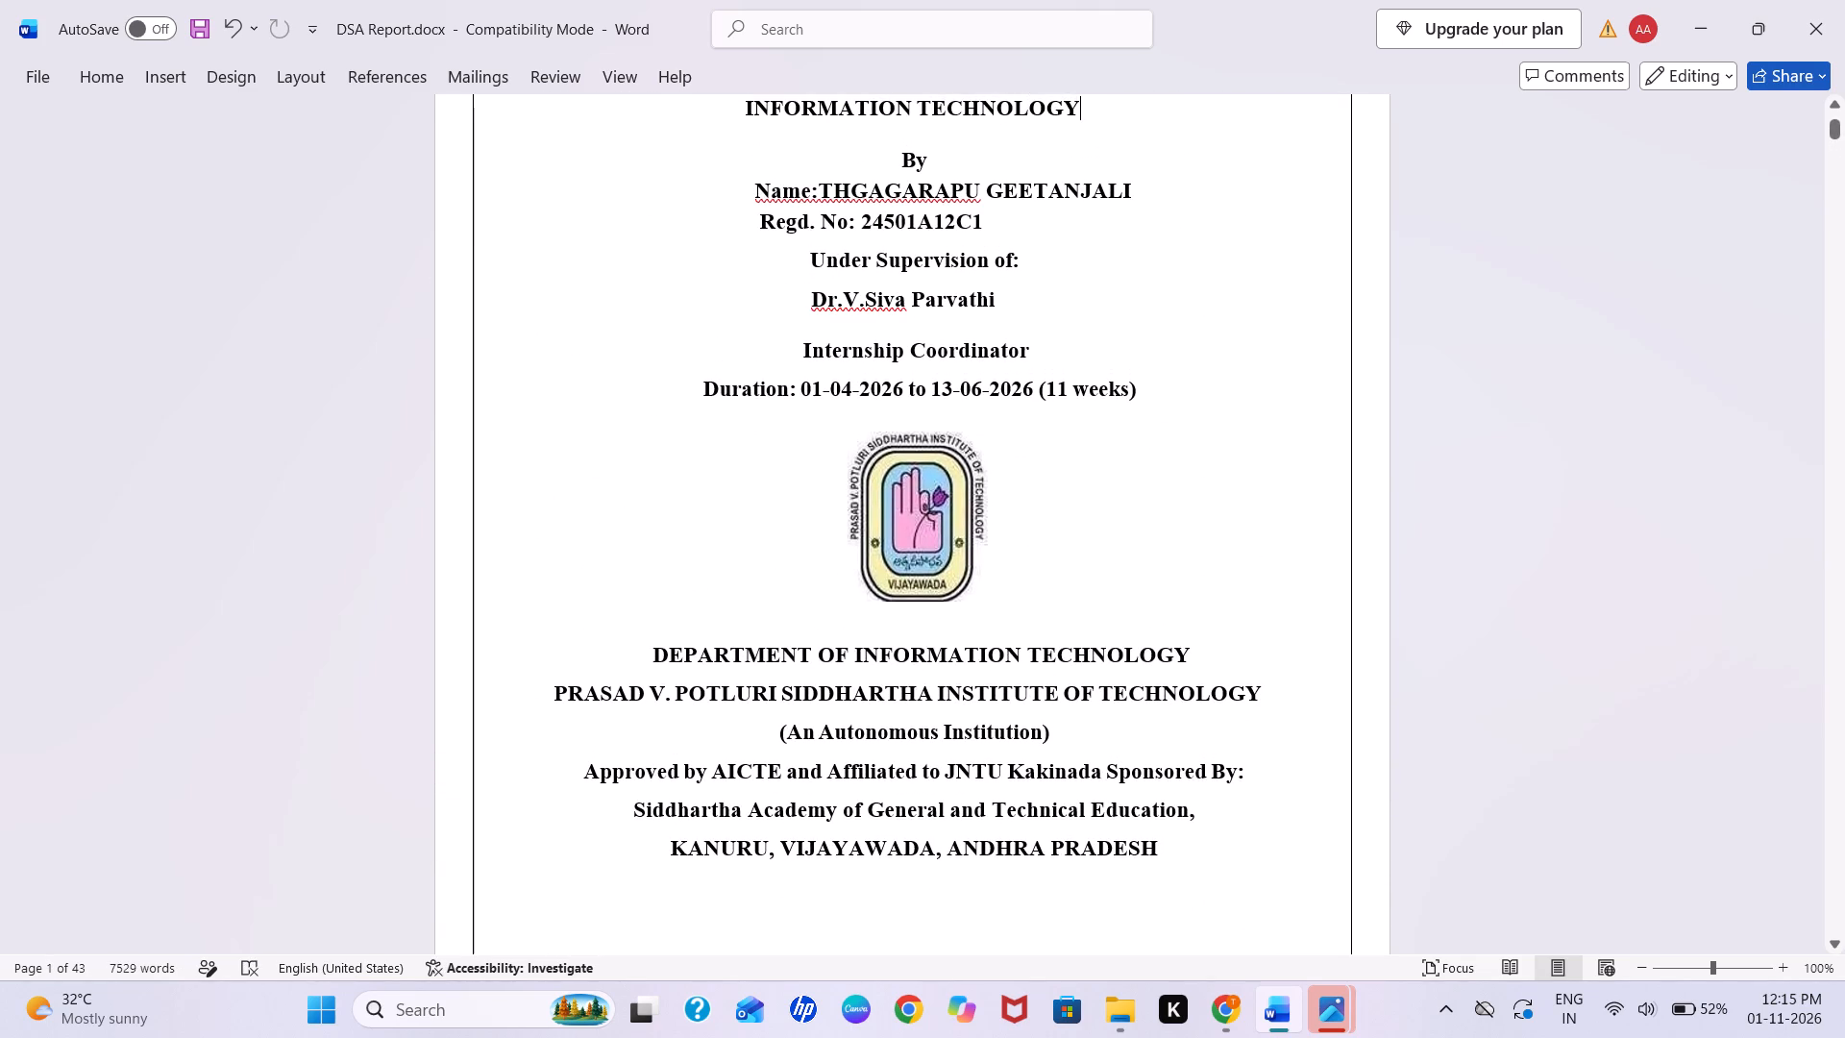
drag(997, 300, 806, 318)
key(BackSpace)
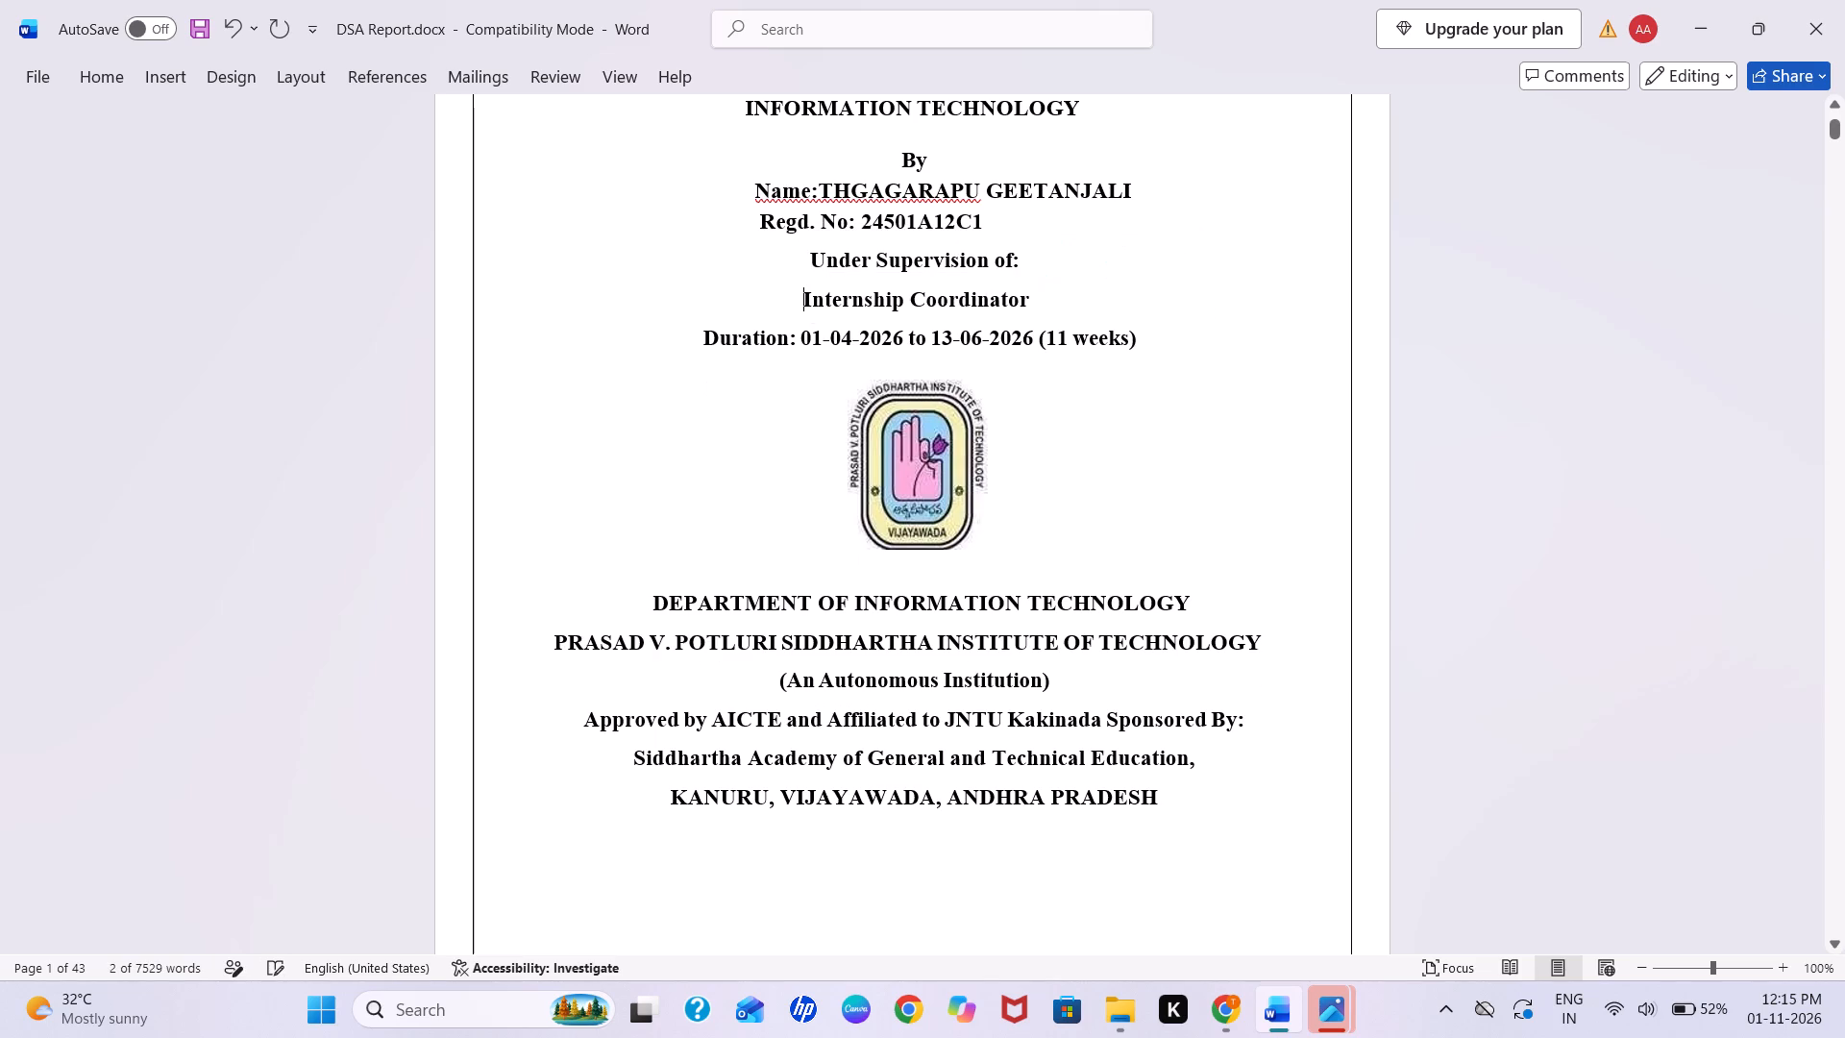
key(Return)
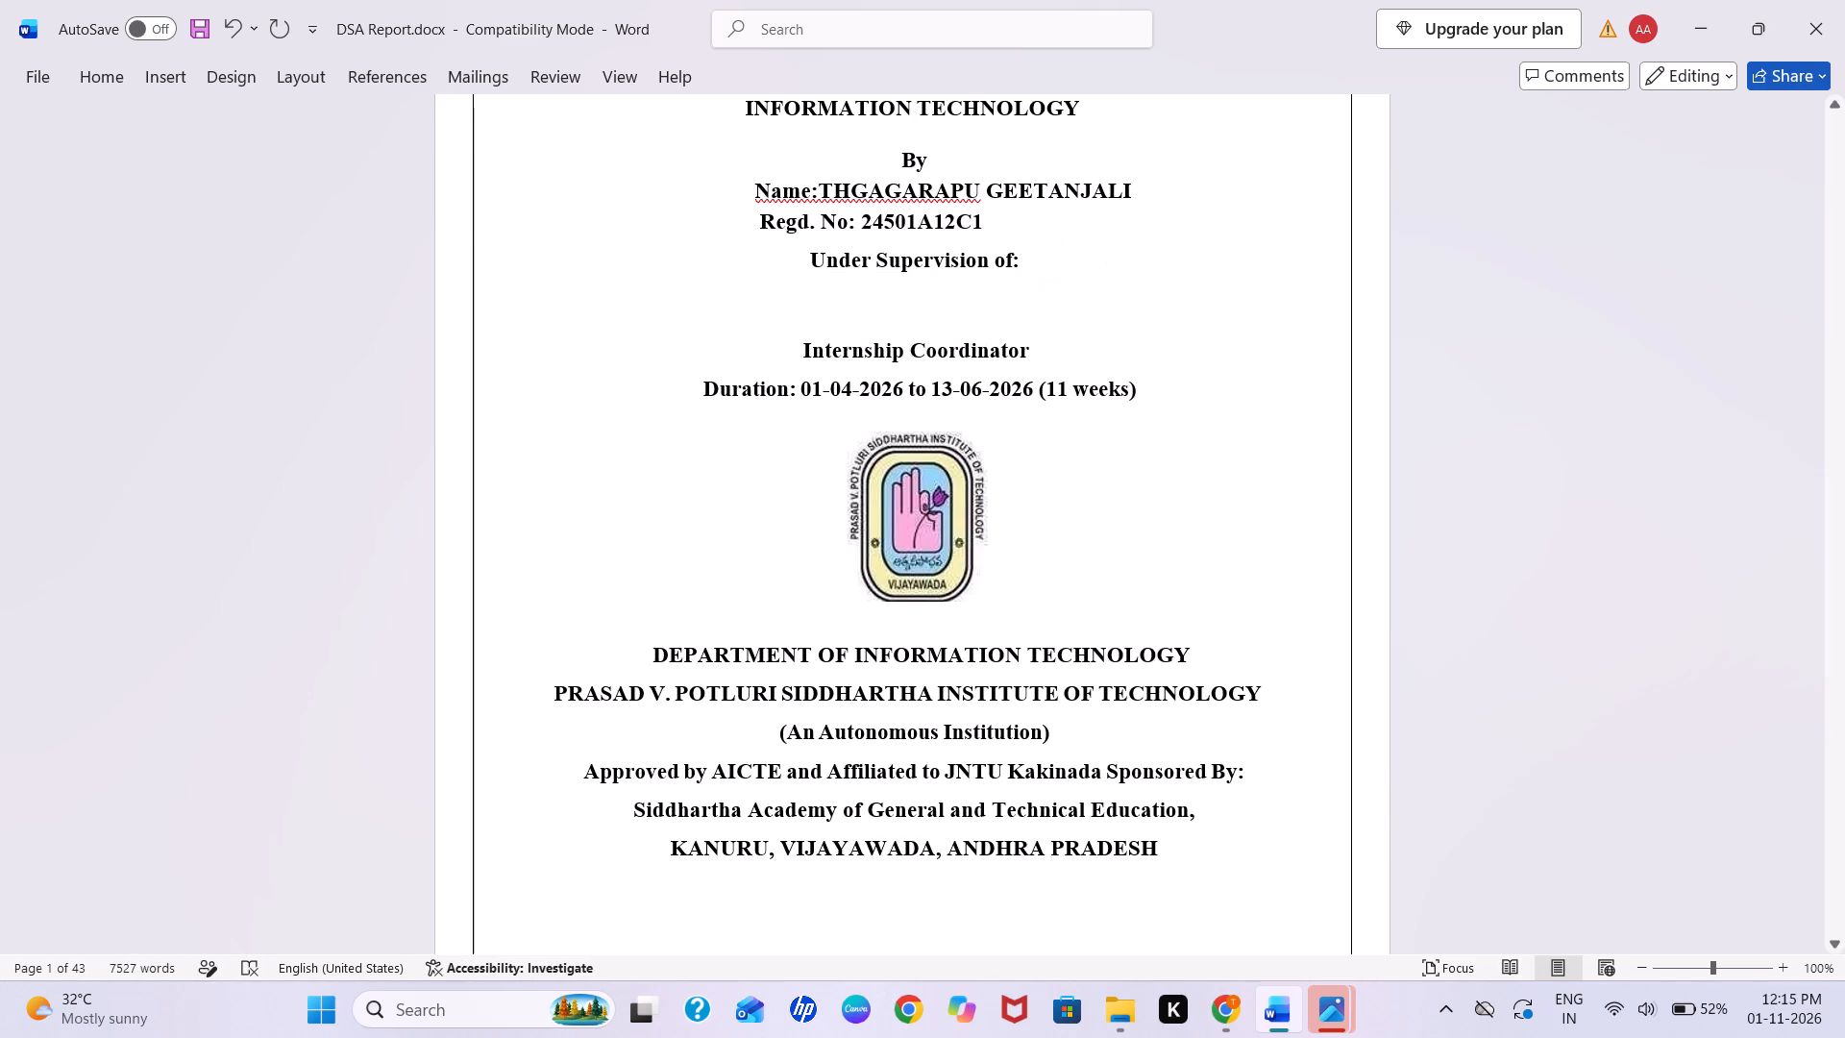
click(817, 295)
key(ctrl+v)
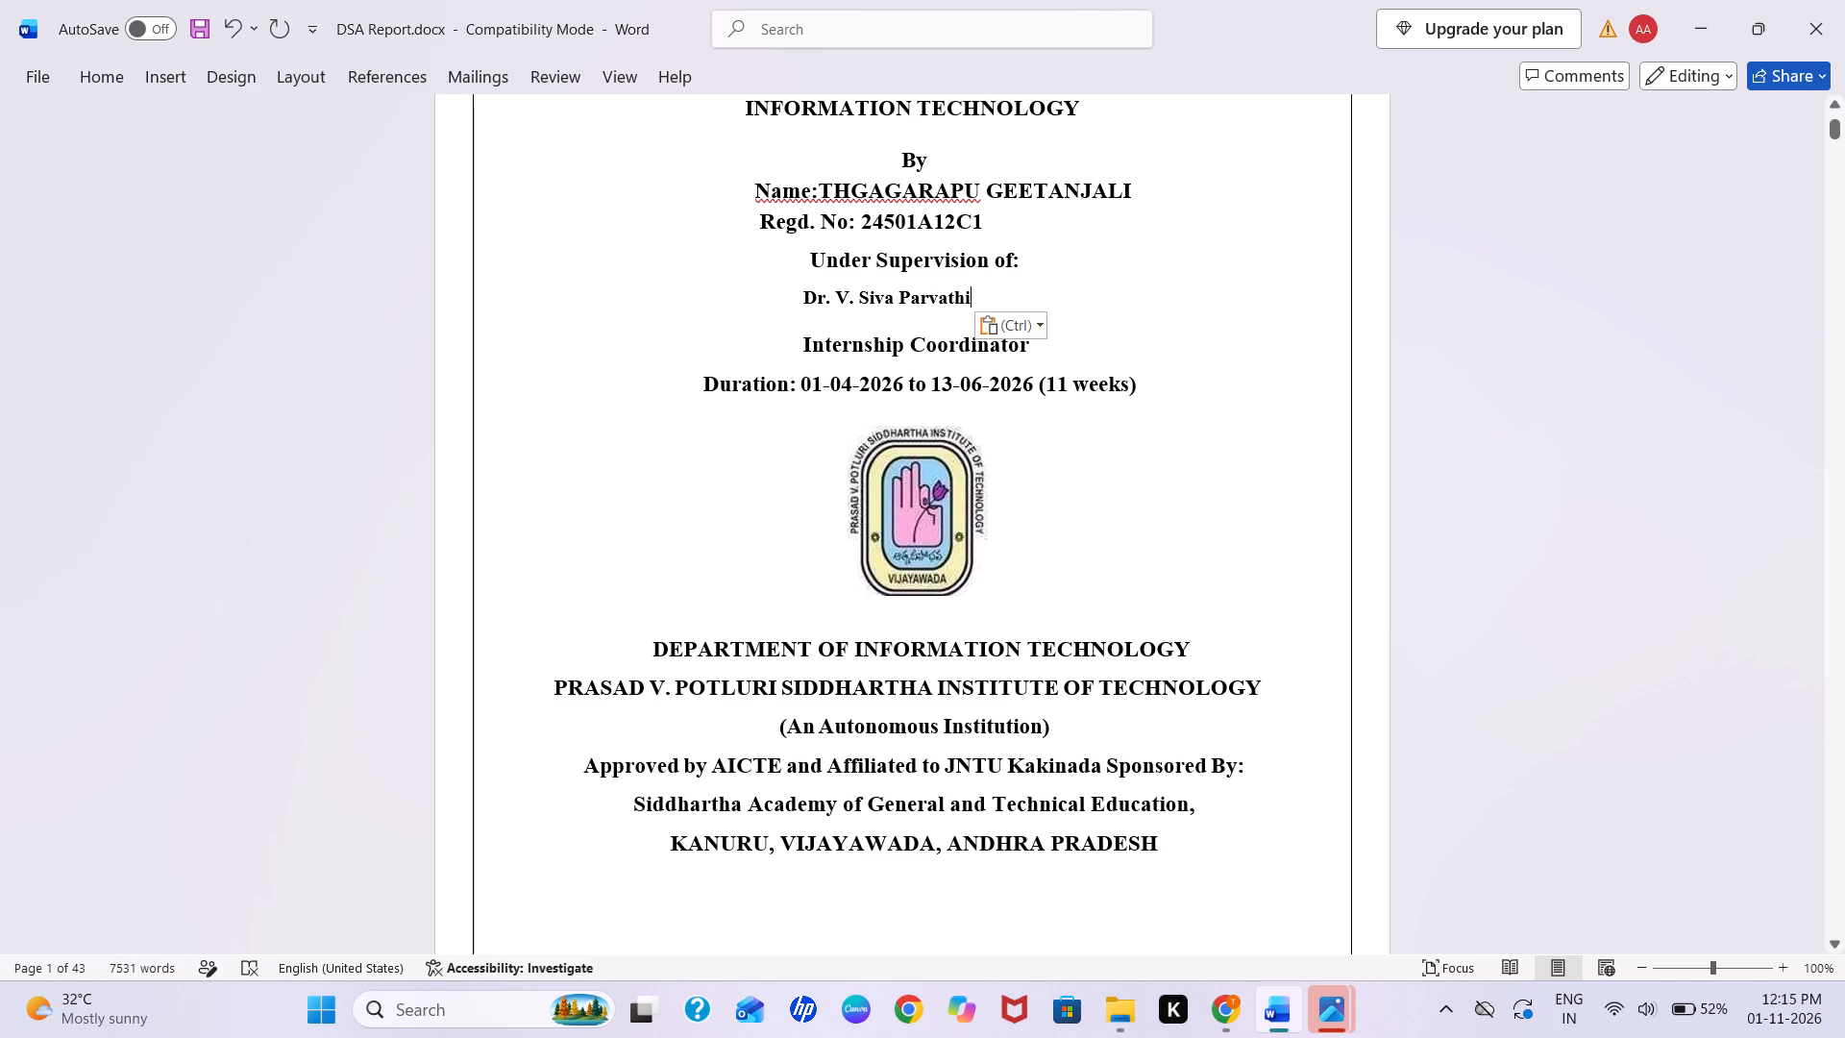
Set the font size of the pasted supervisor's name on the cover page to 14.
drag(791, 292, 985, 297)
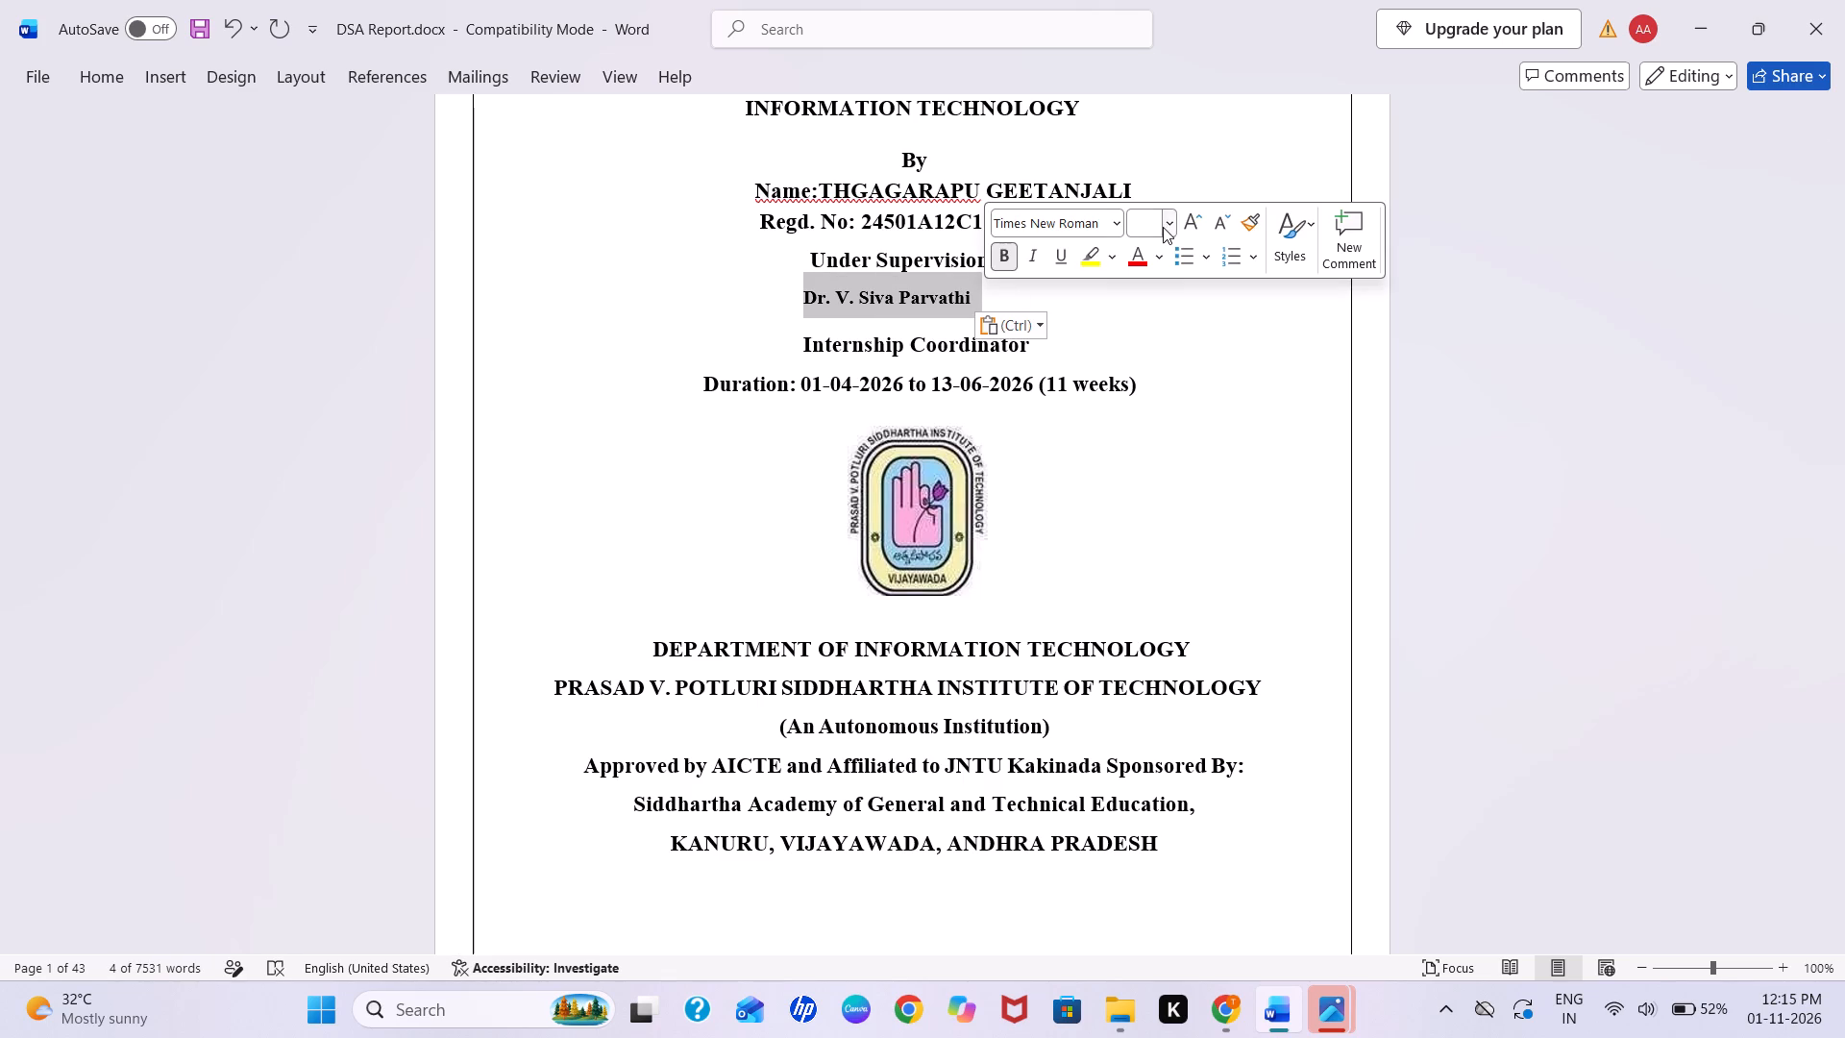
click(1166, 227)
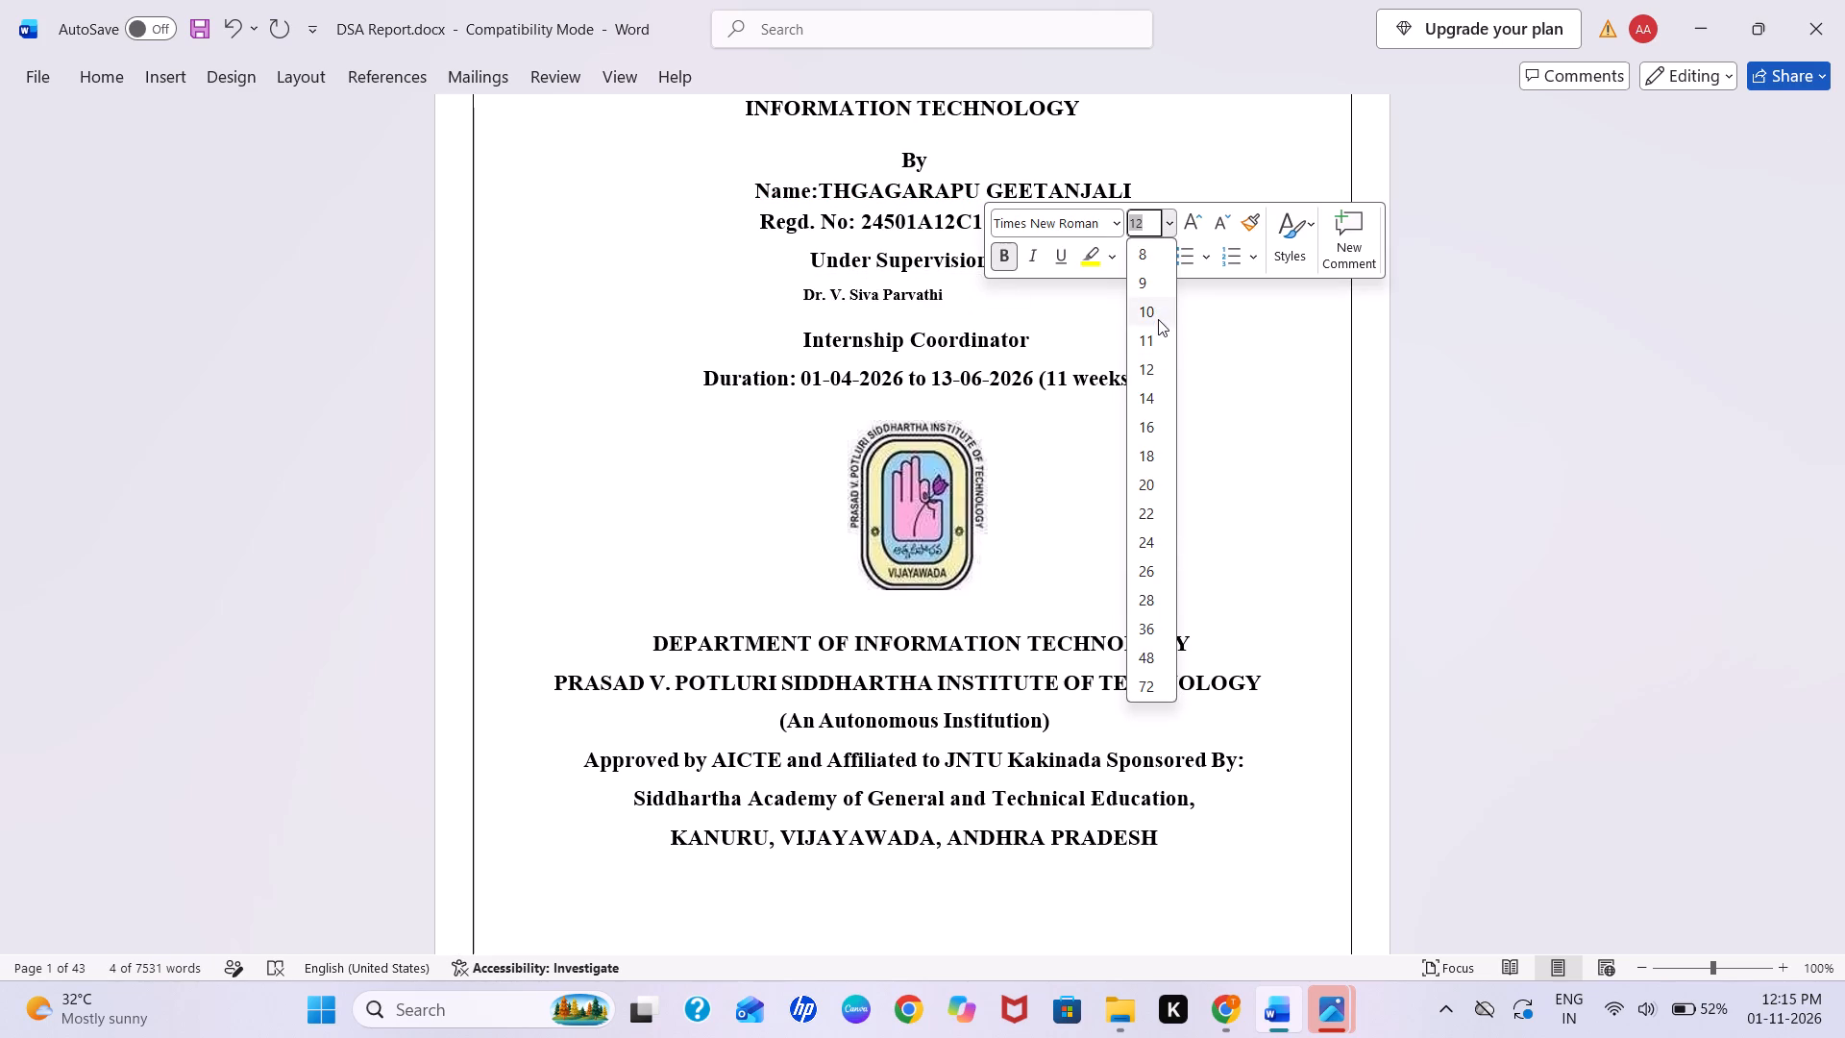
click(1147, 393)
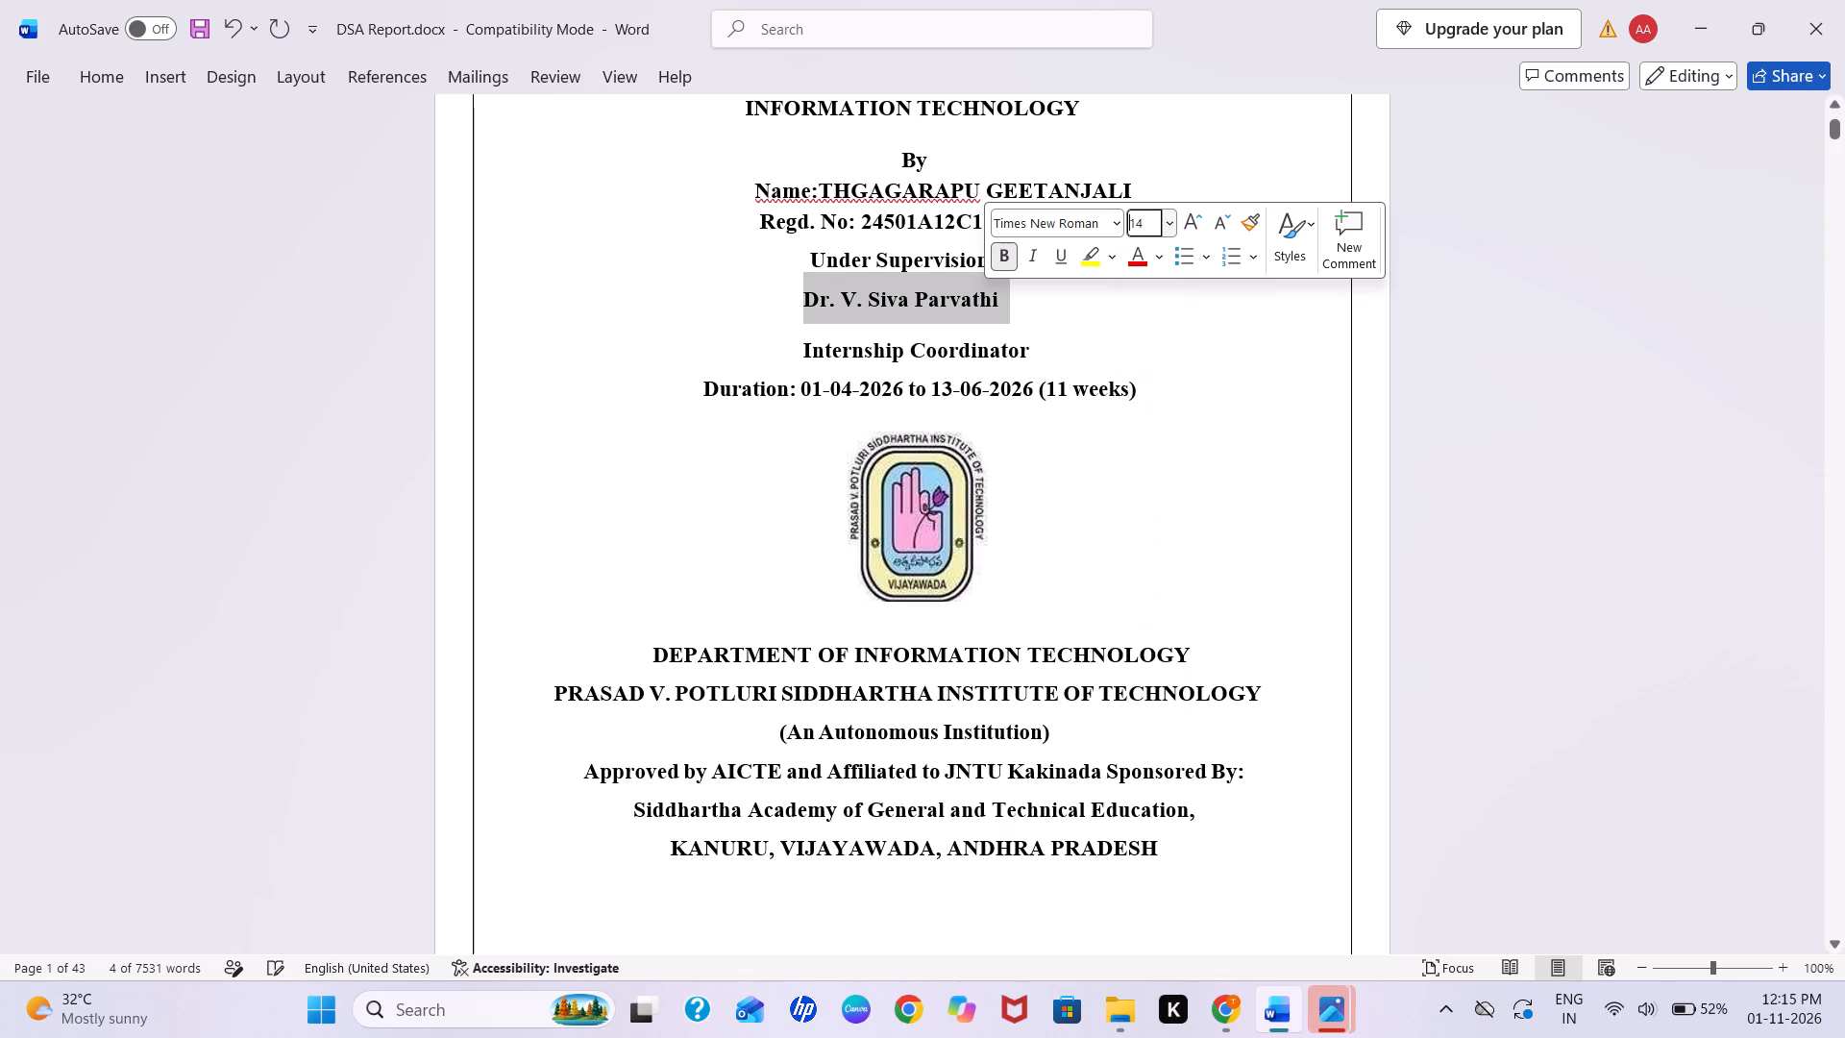
click(1113, 342)
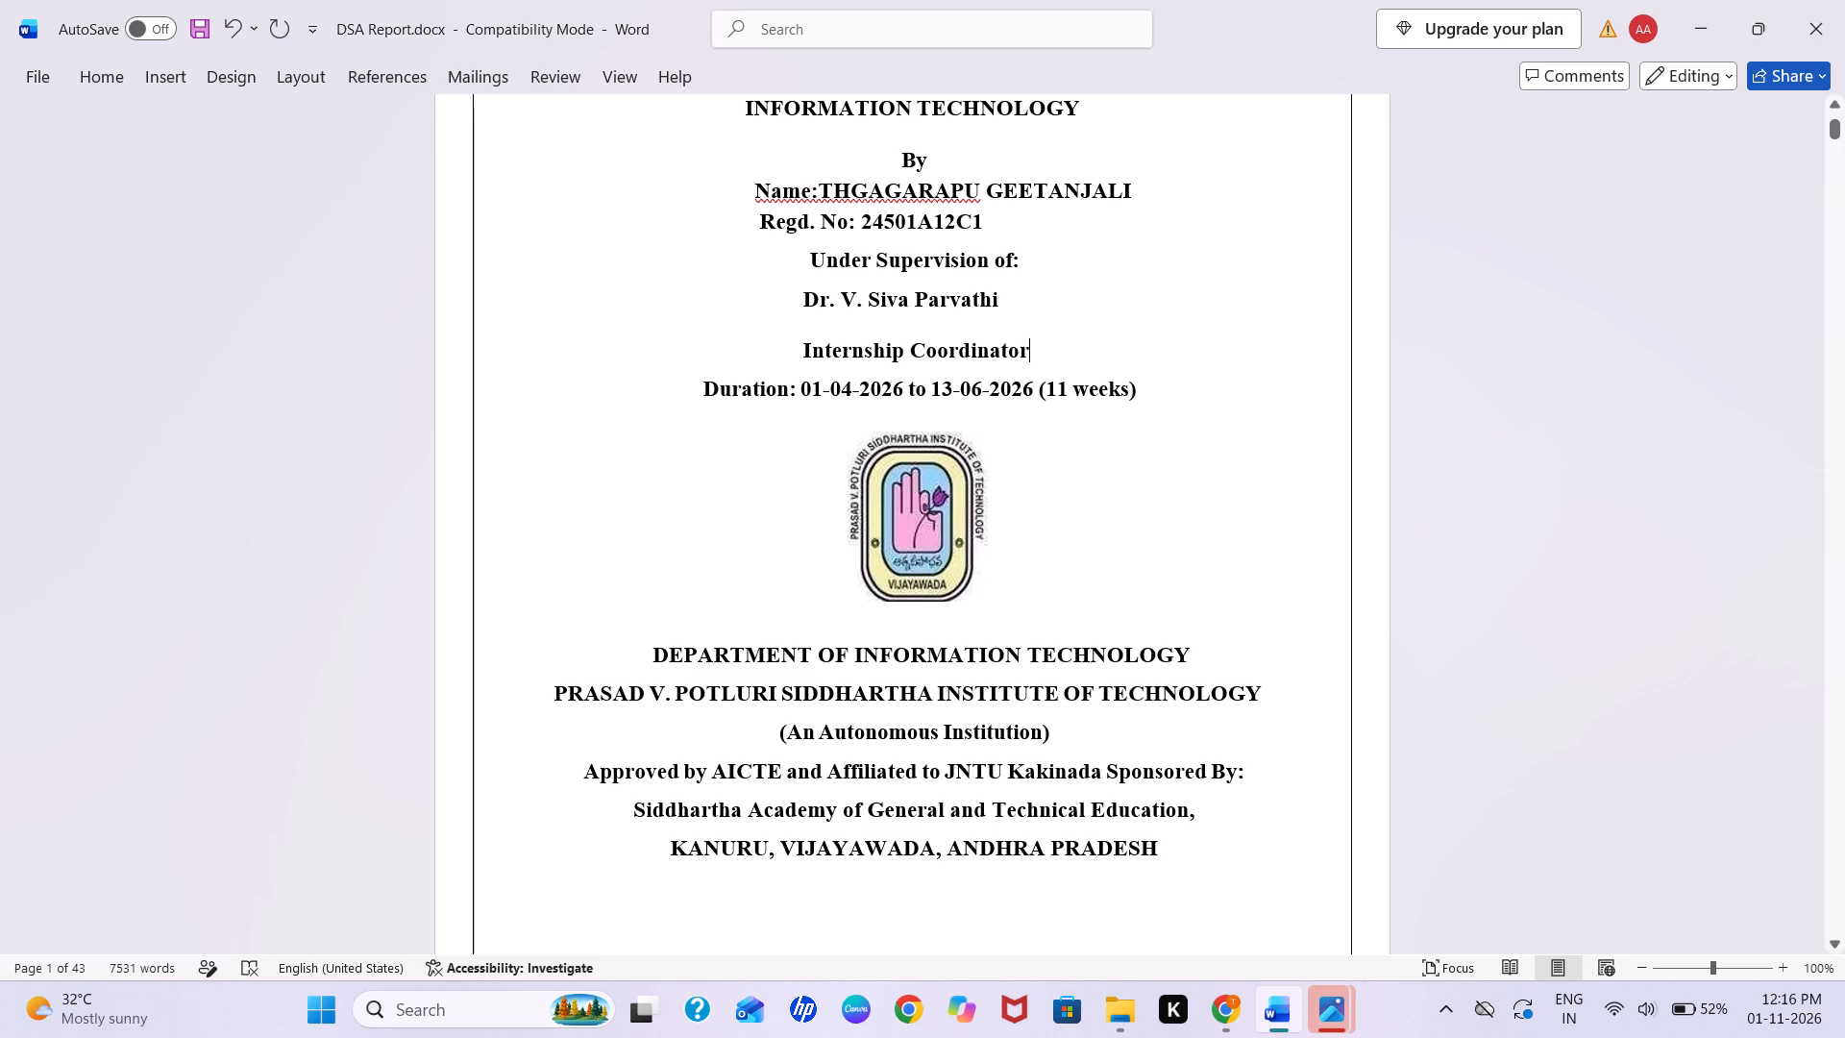
Insert a space before "Regd. No:" and another between "Name:" and the student's name on the cover page.
click(751, 220)
key(space)
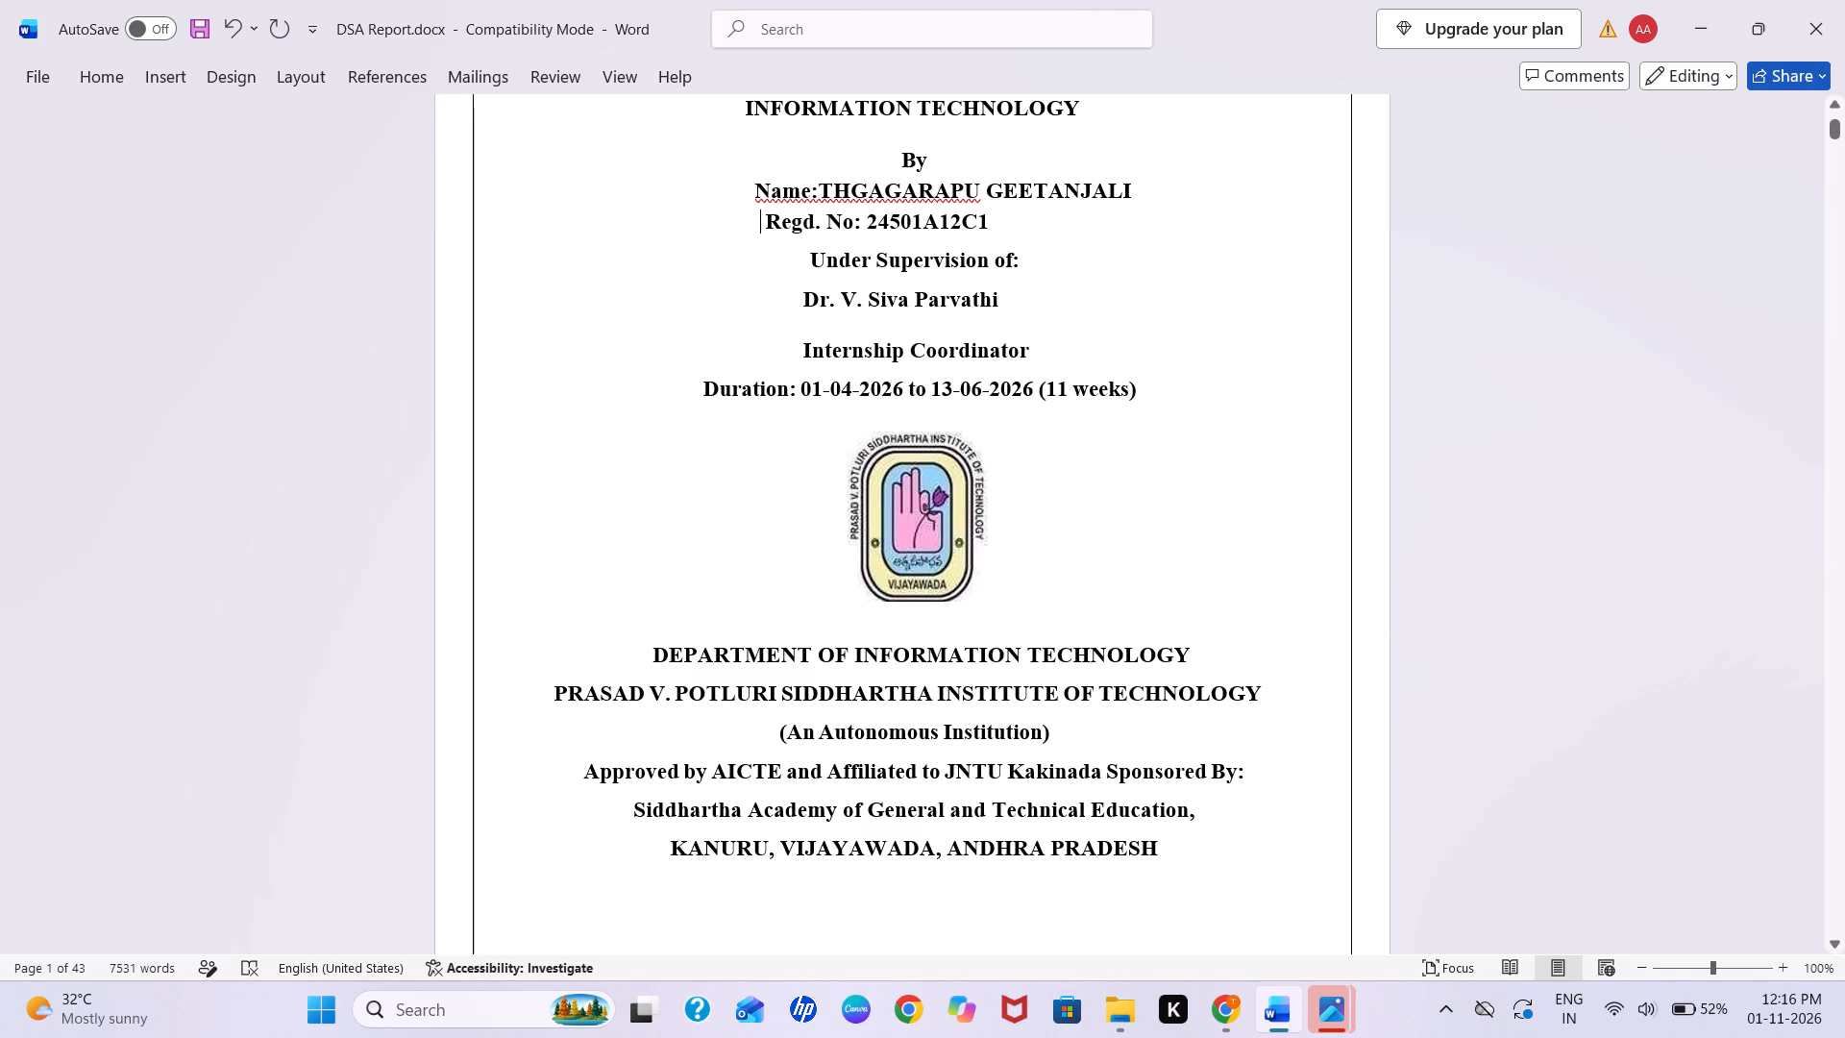
click(821, 192)
key(space)
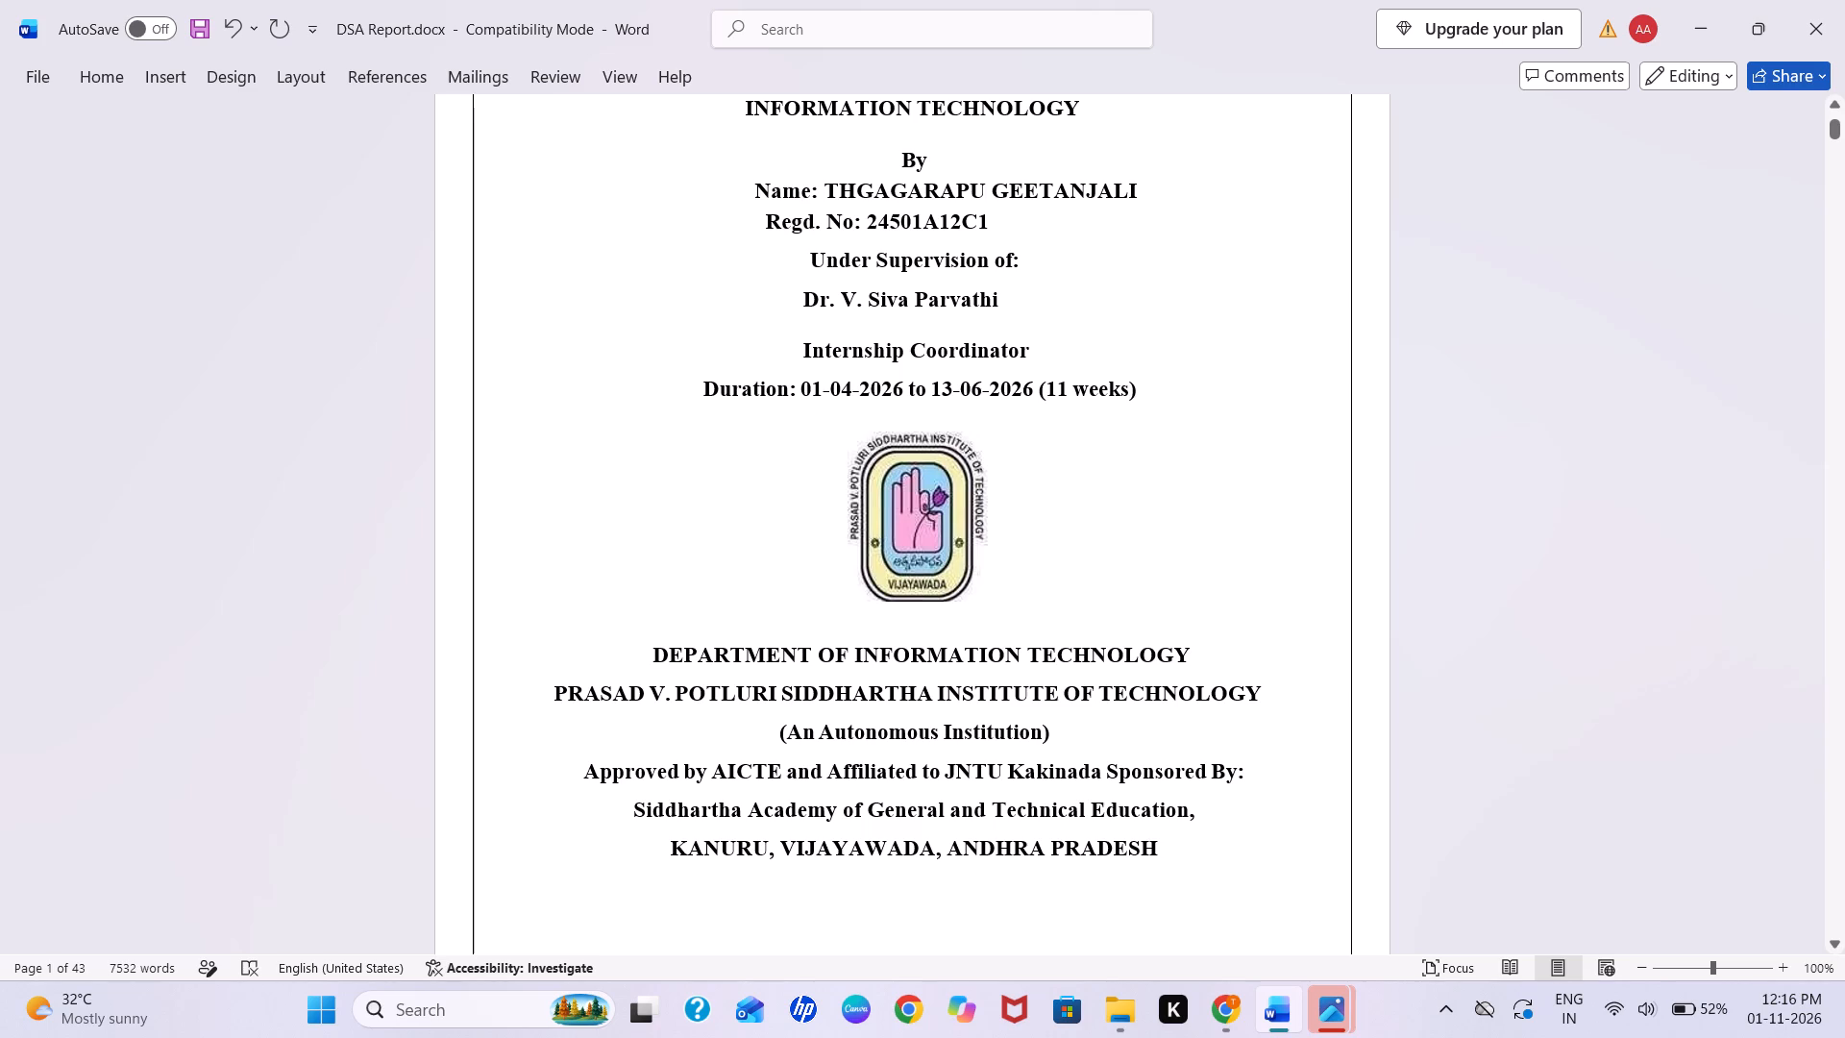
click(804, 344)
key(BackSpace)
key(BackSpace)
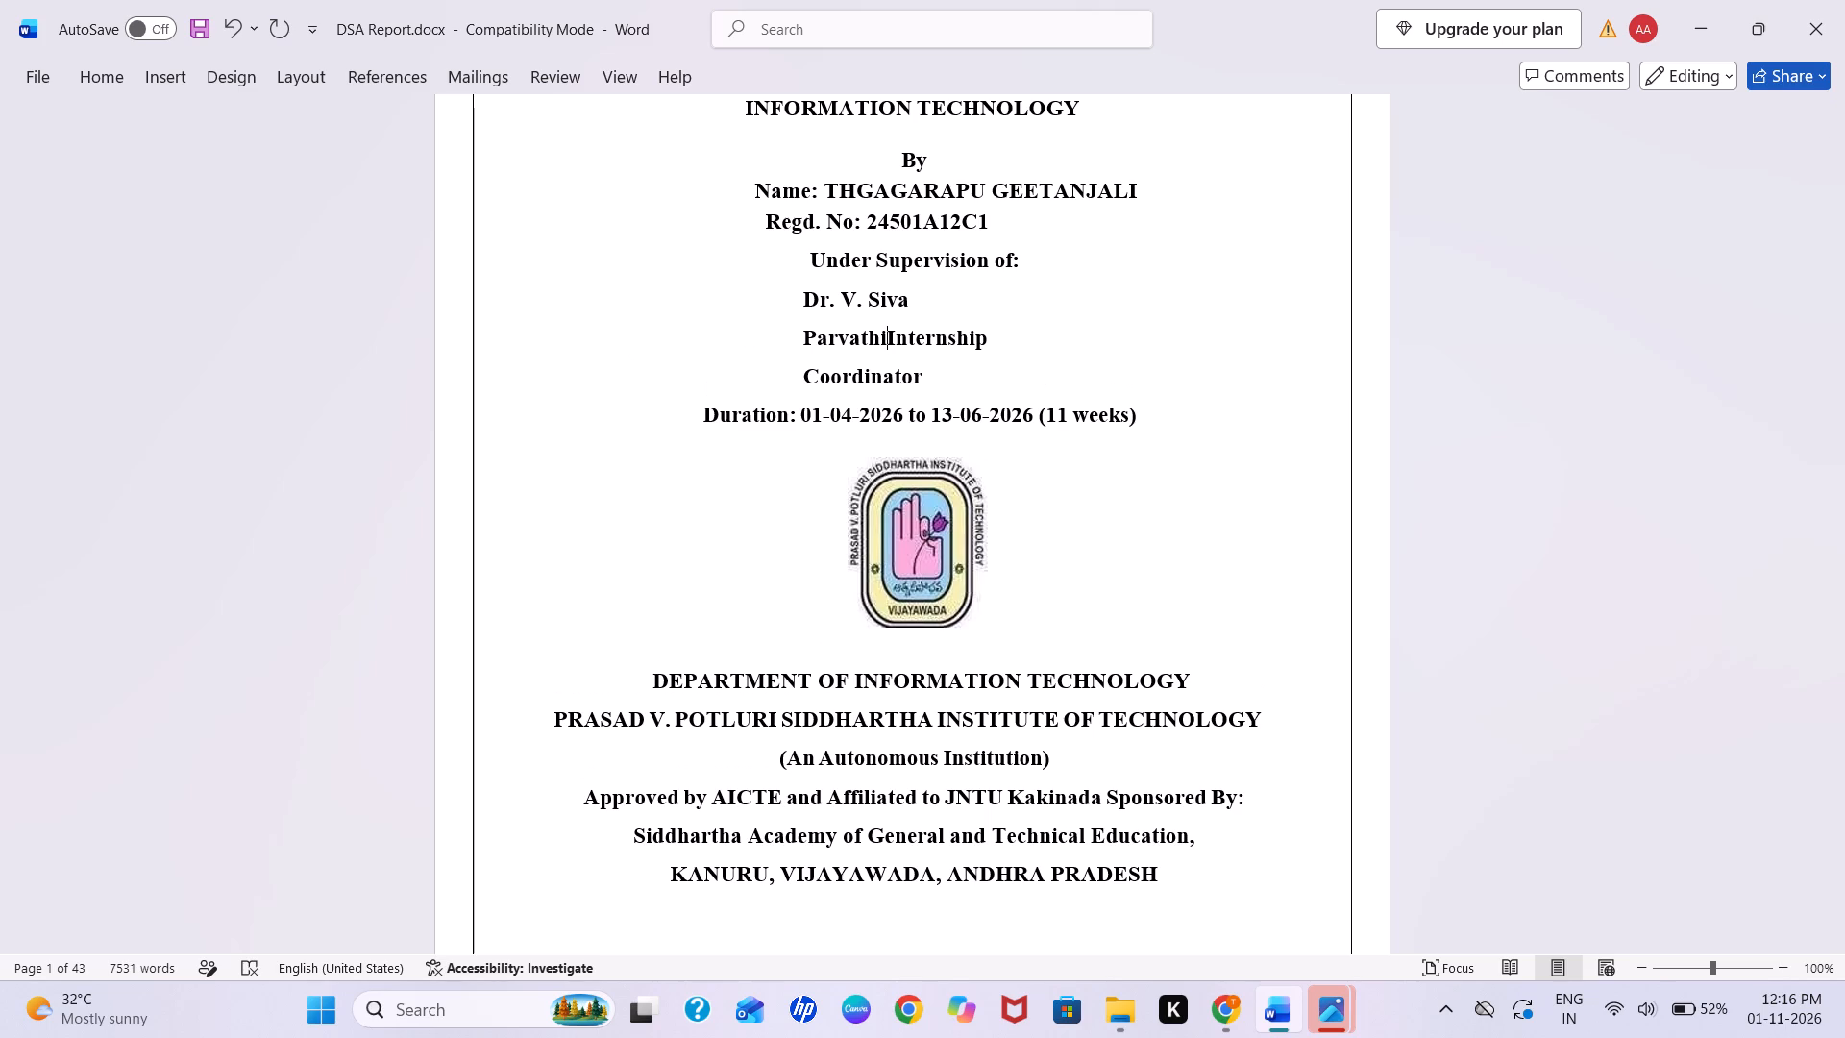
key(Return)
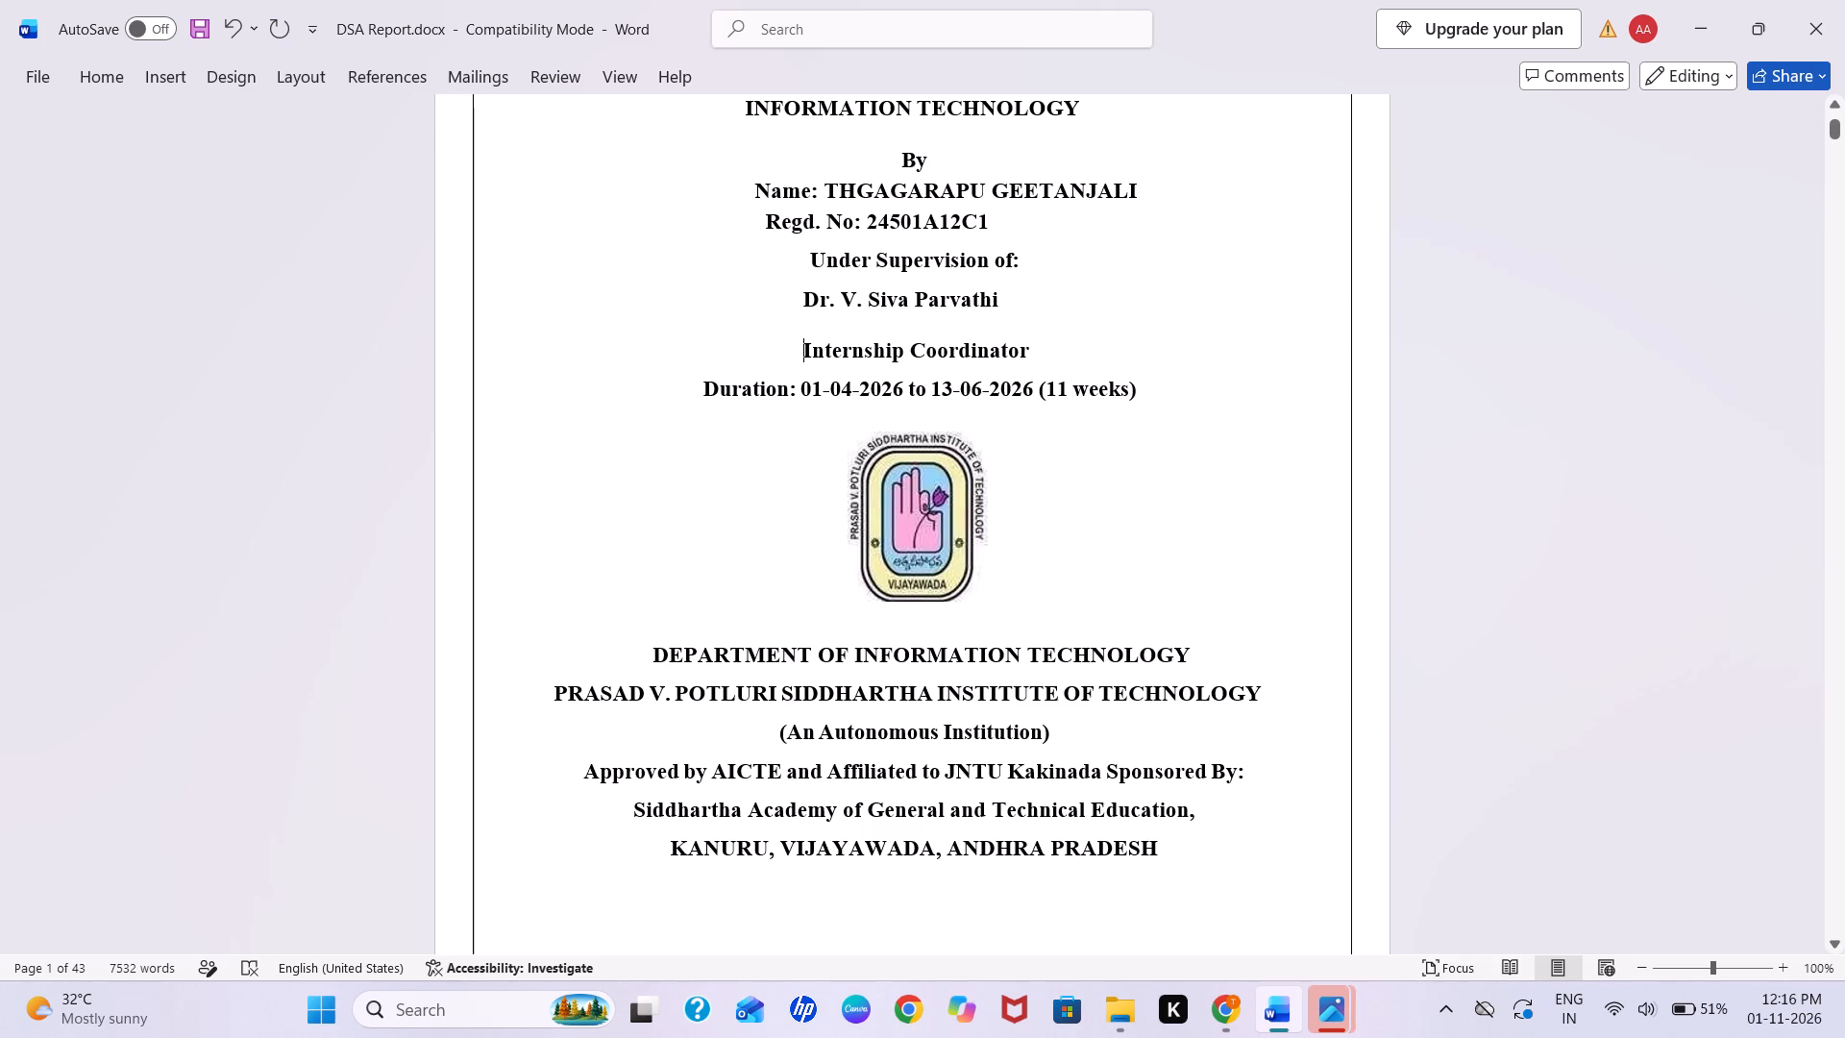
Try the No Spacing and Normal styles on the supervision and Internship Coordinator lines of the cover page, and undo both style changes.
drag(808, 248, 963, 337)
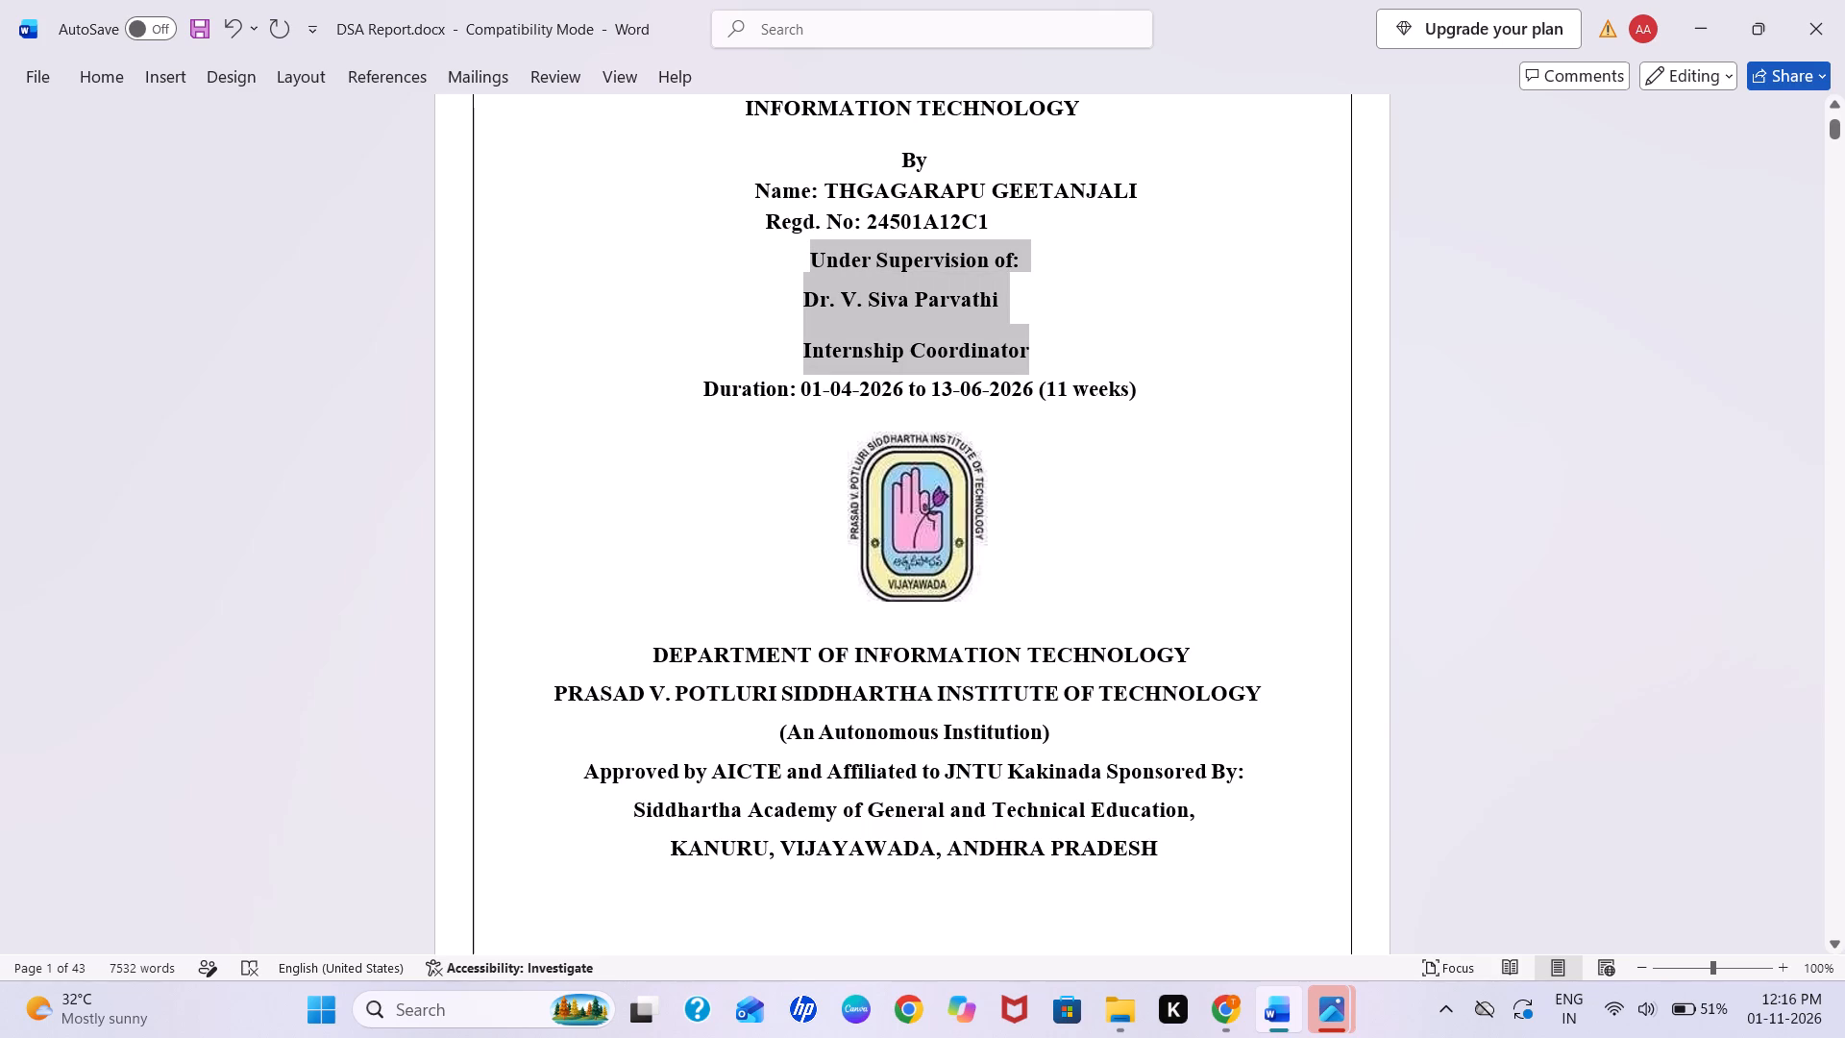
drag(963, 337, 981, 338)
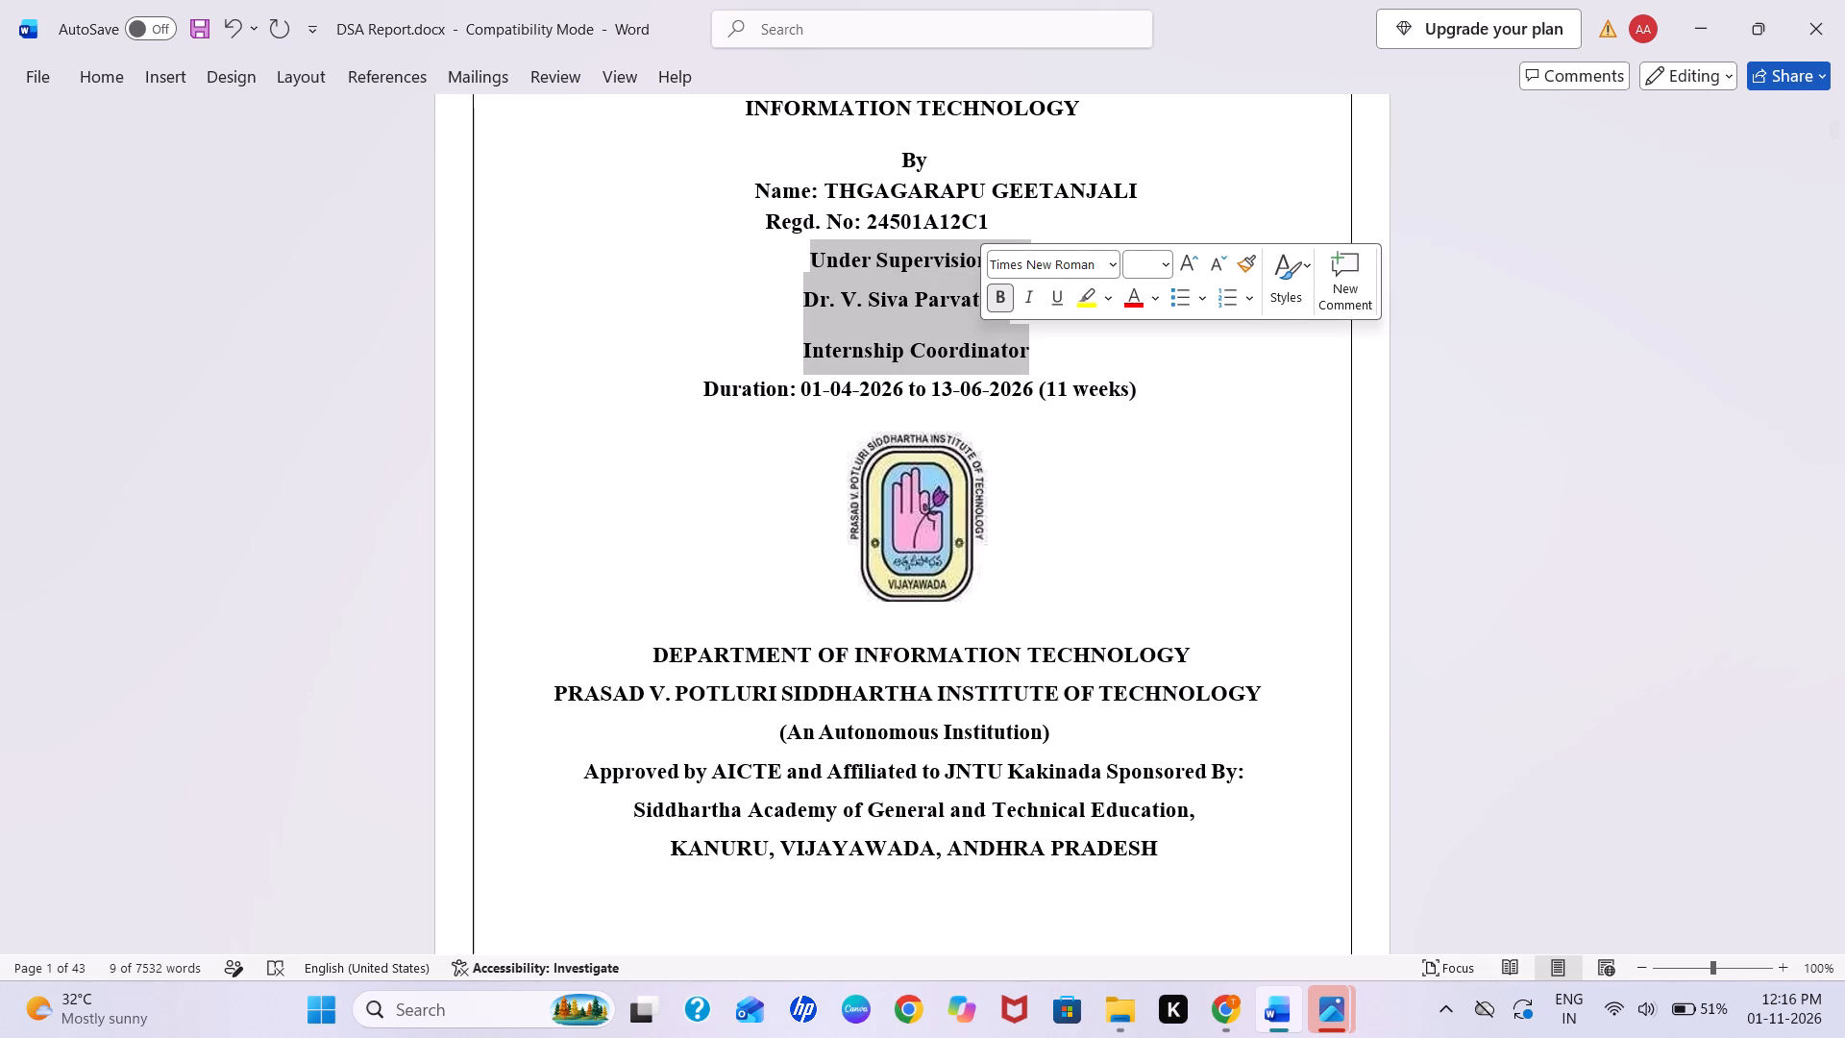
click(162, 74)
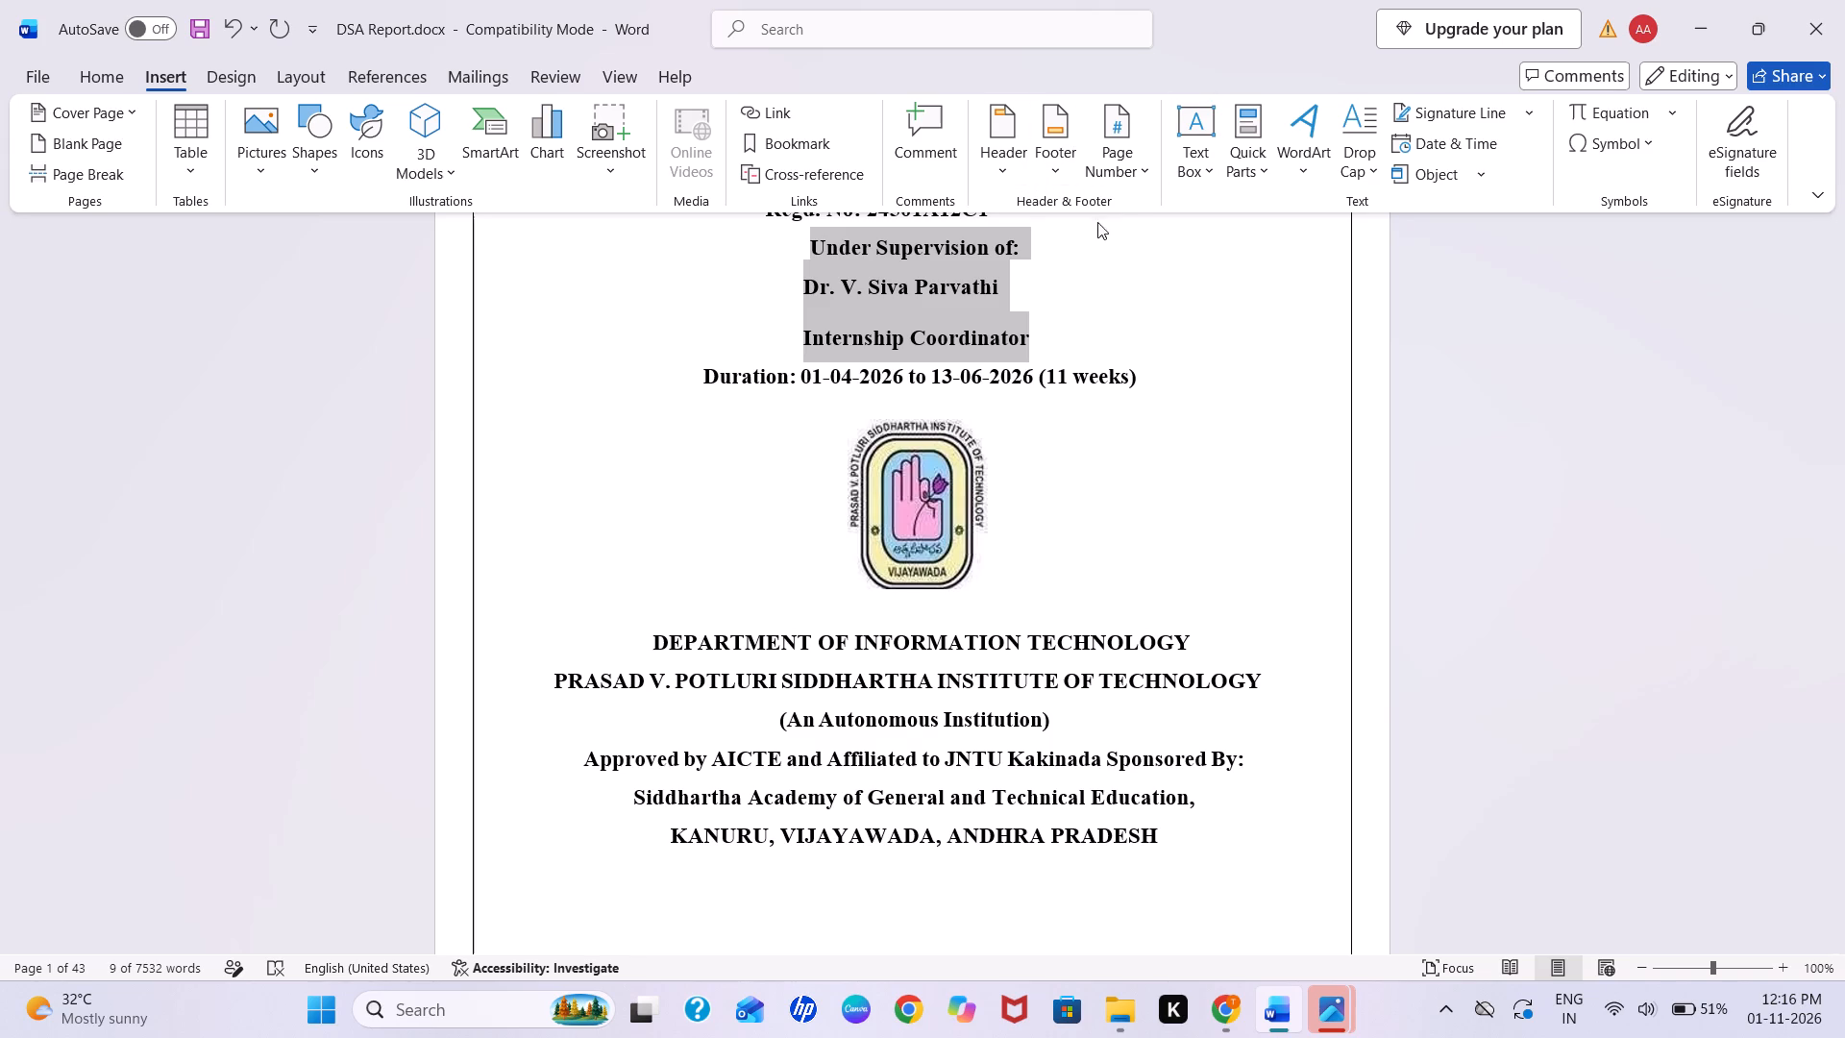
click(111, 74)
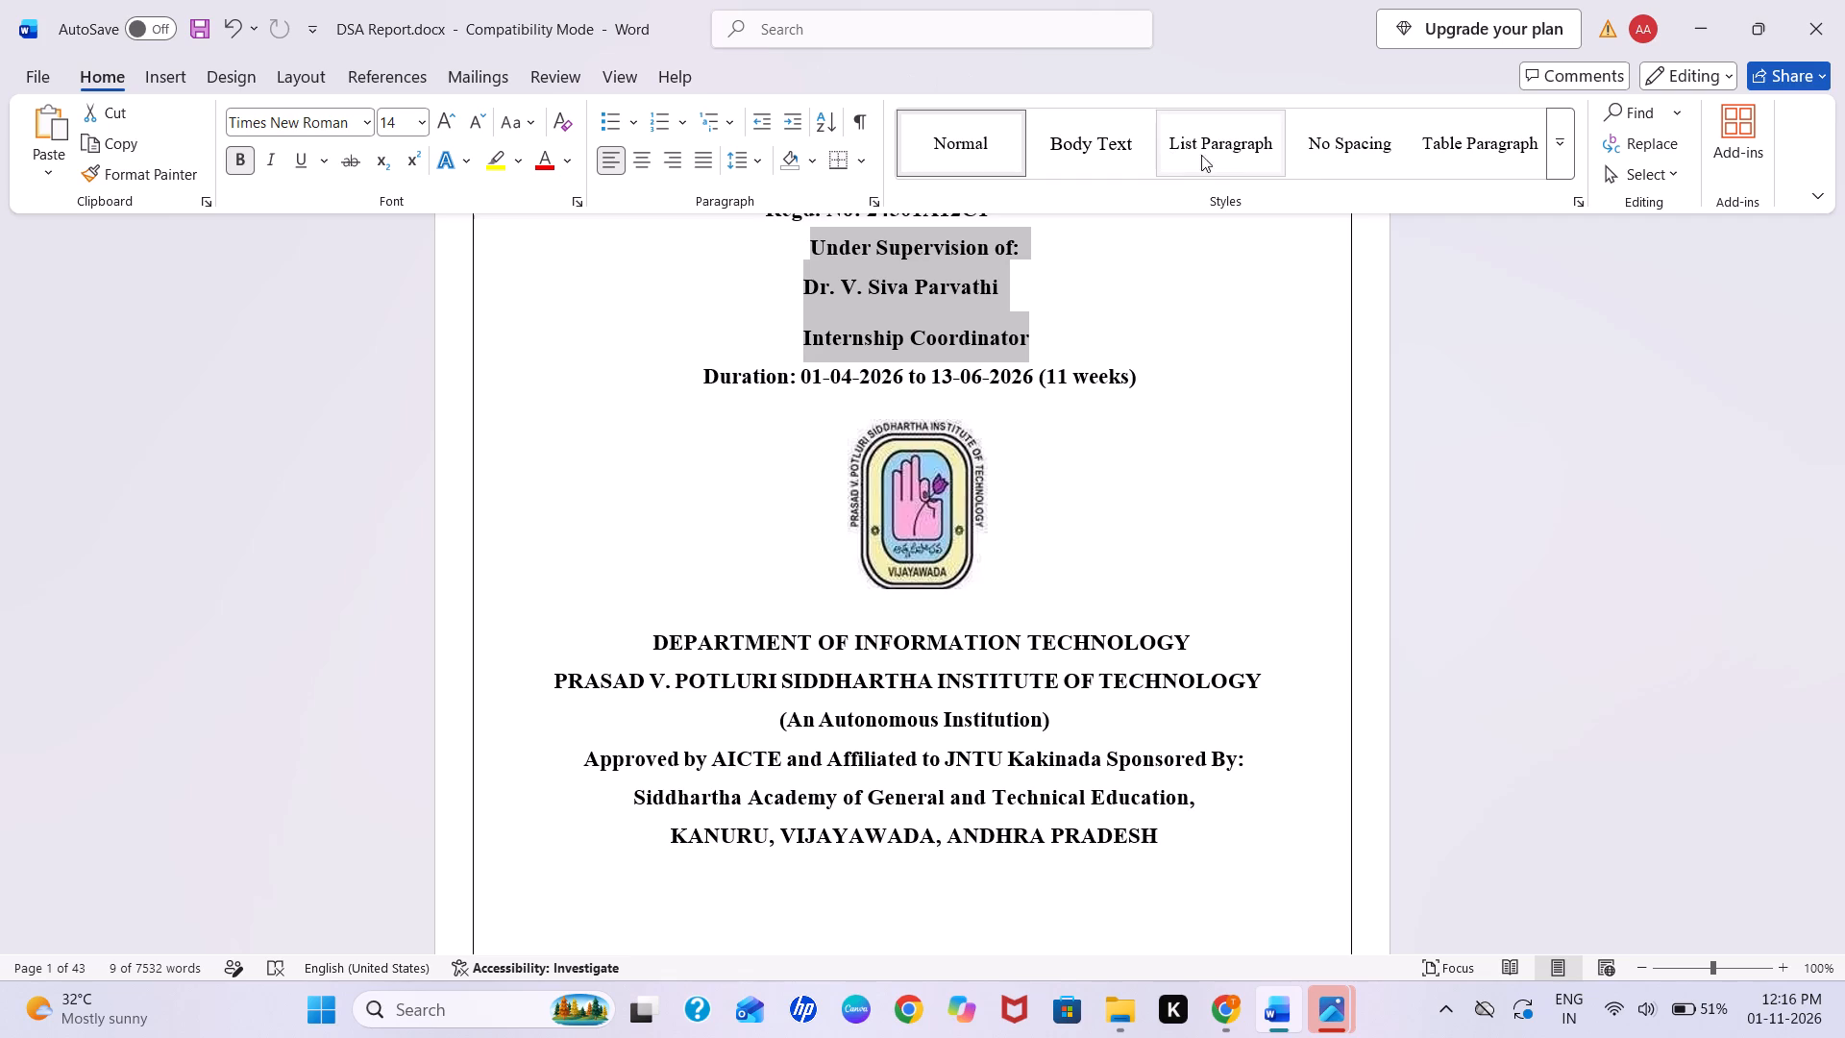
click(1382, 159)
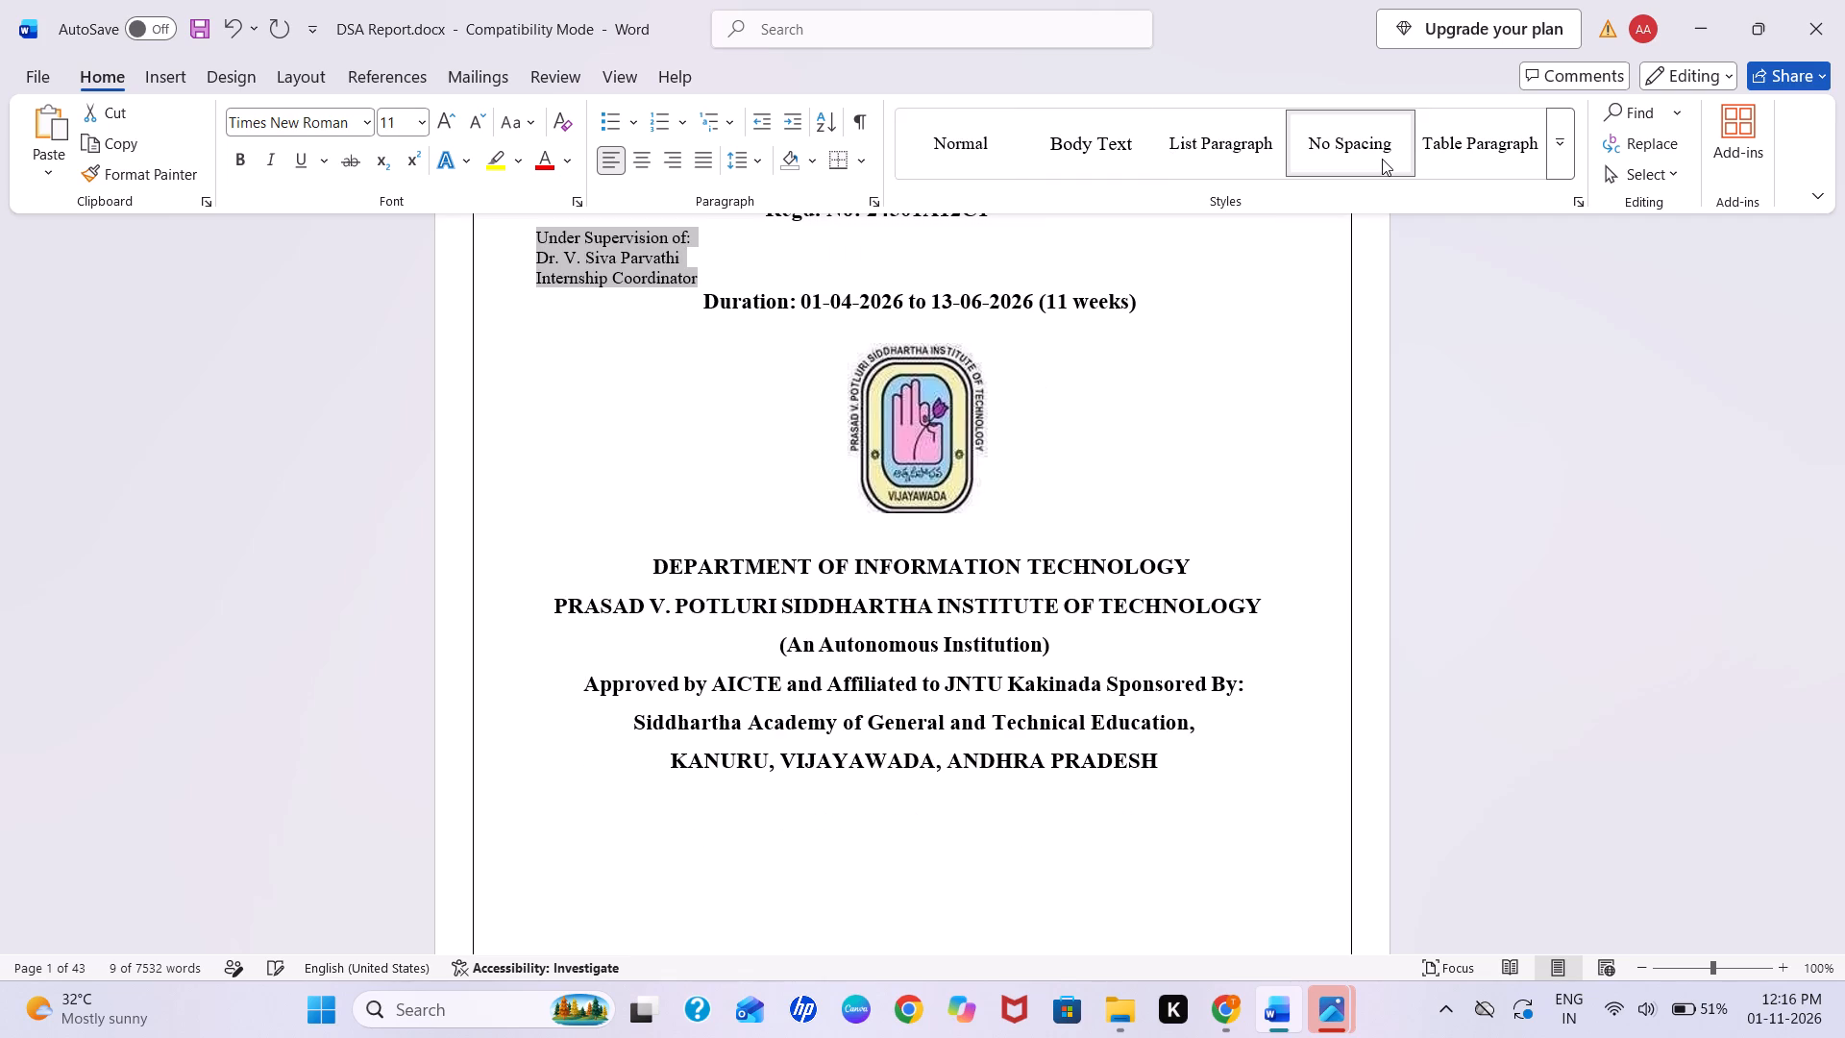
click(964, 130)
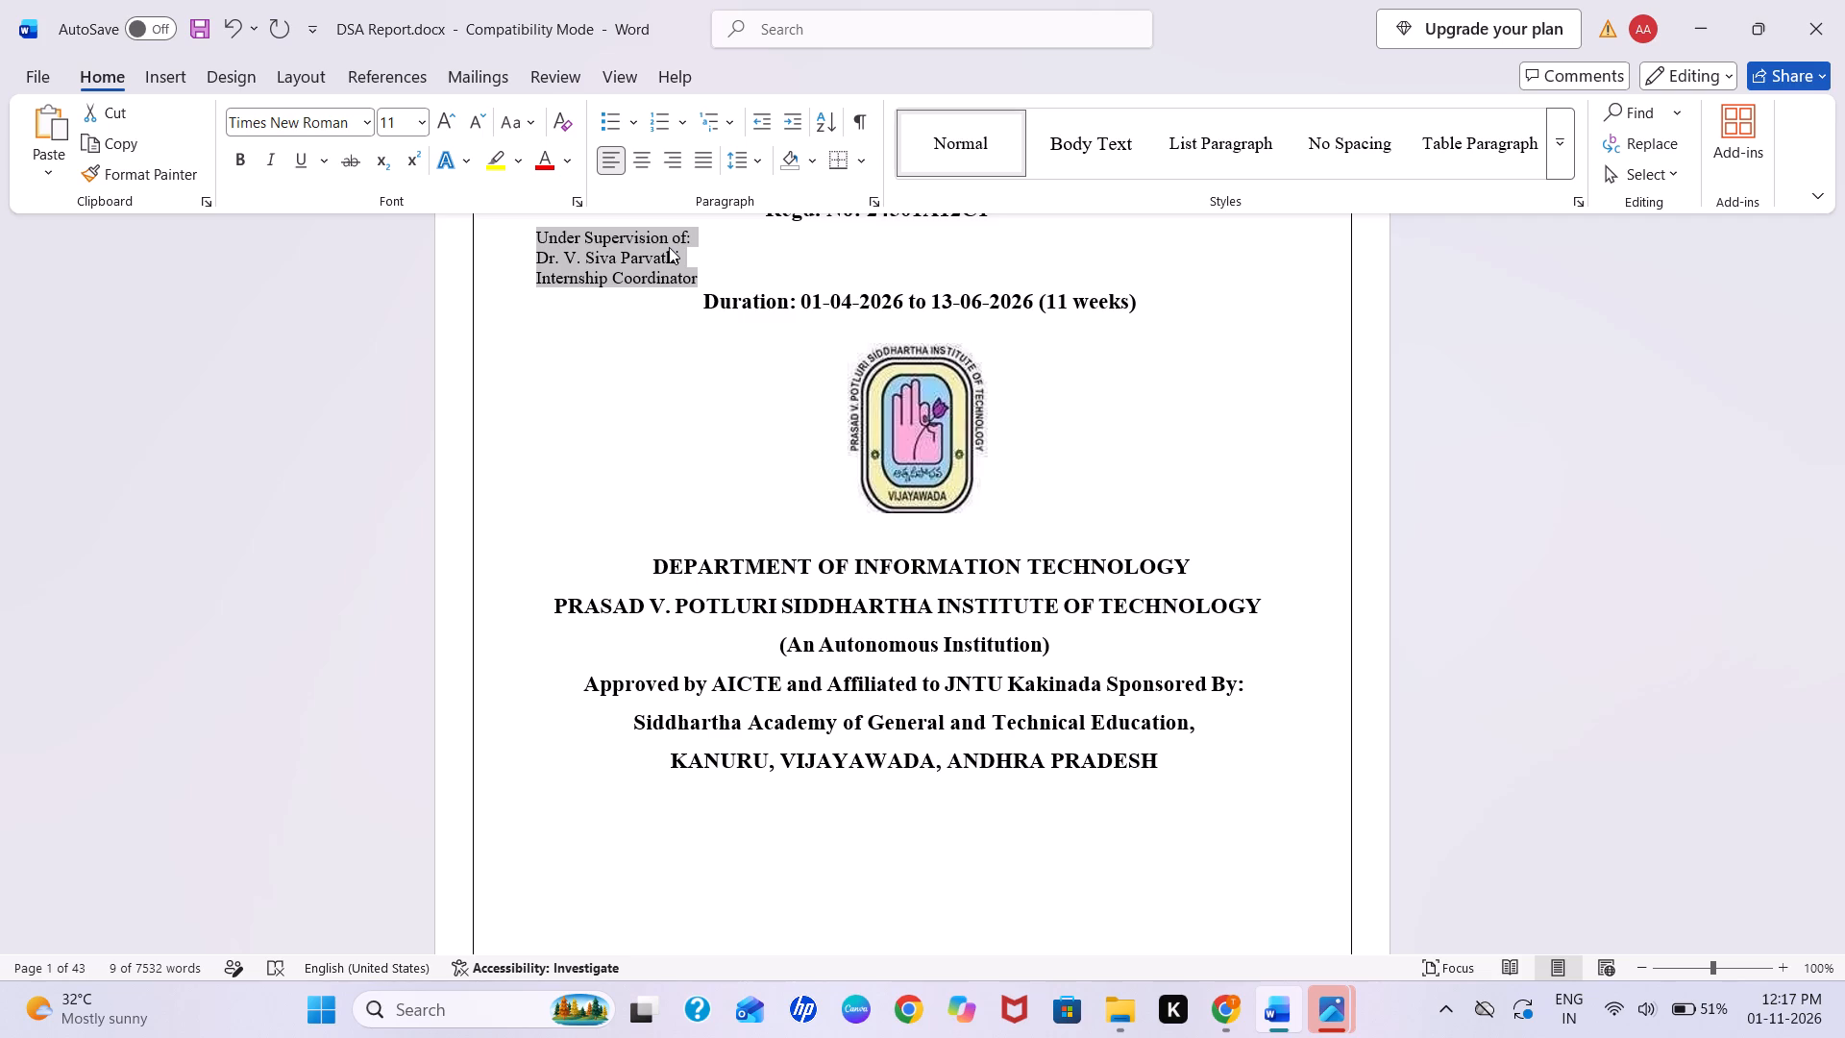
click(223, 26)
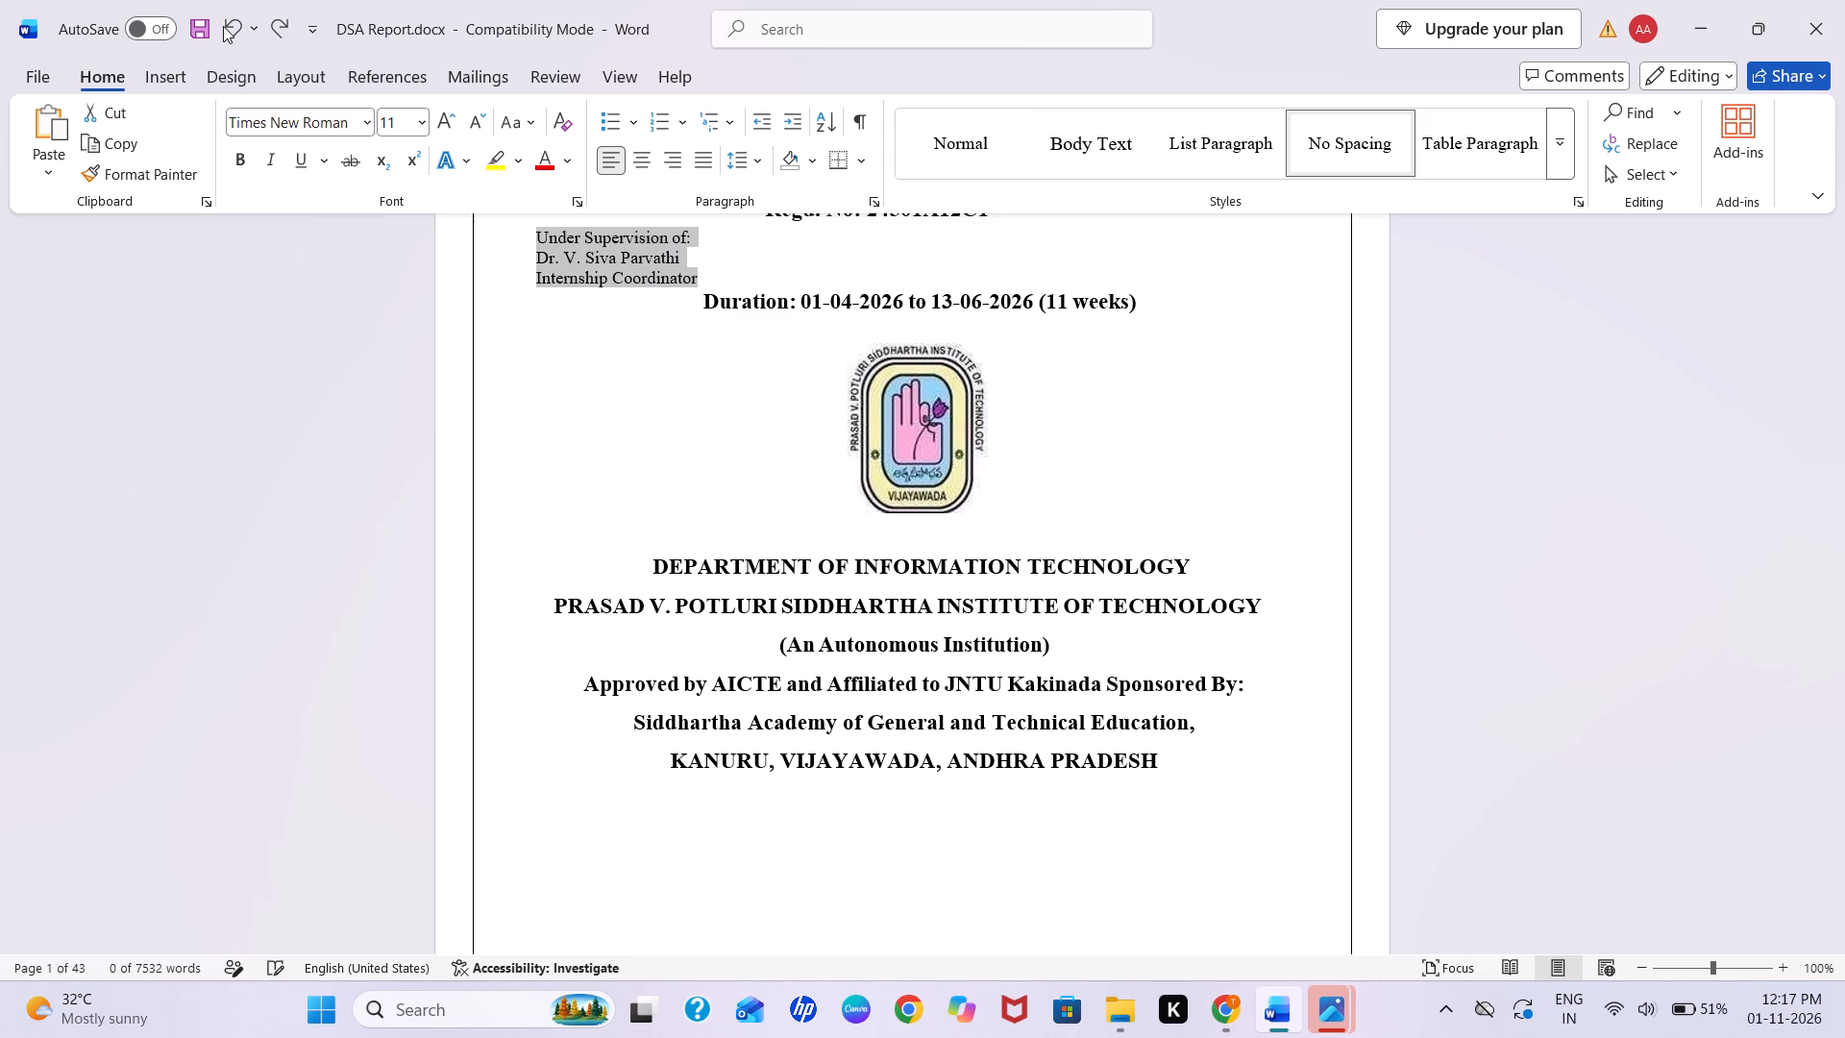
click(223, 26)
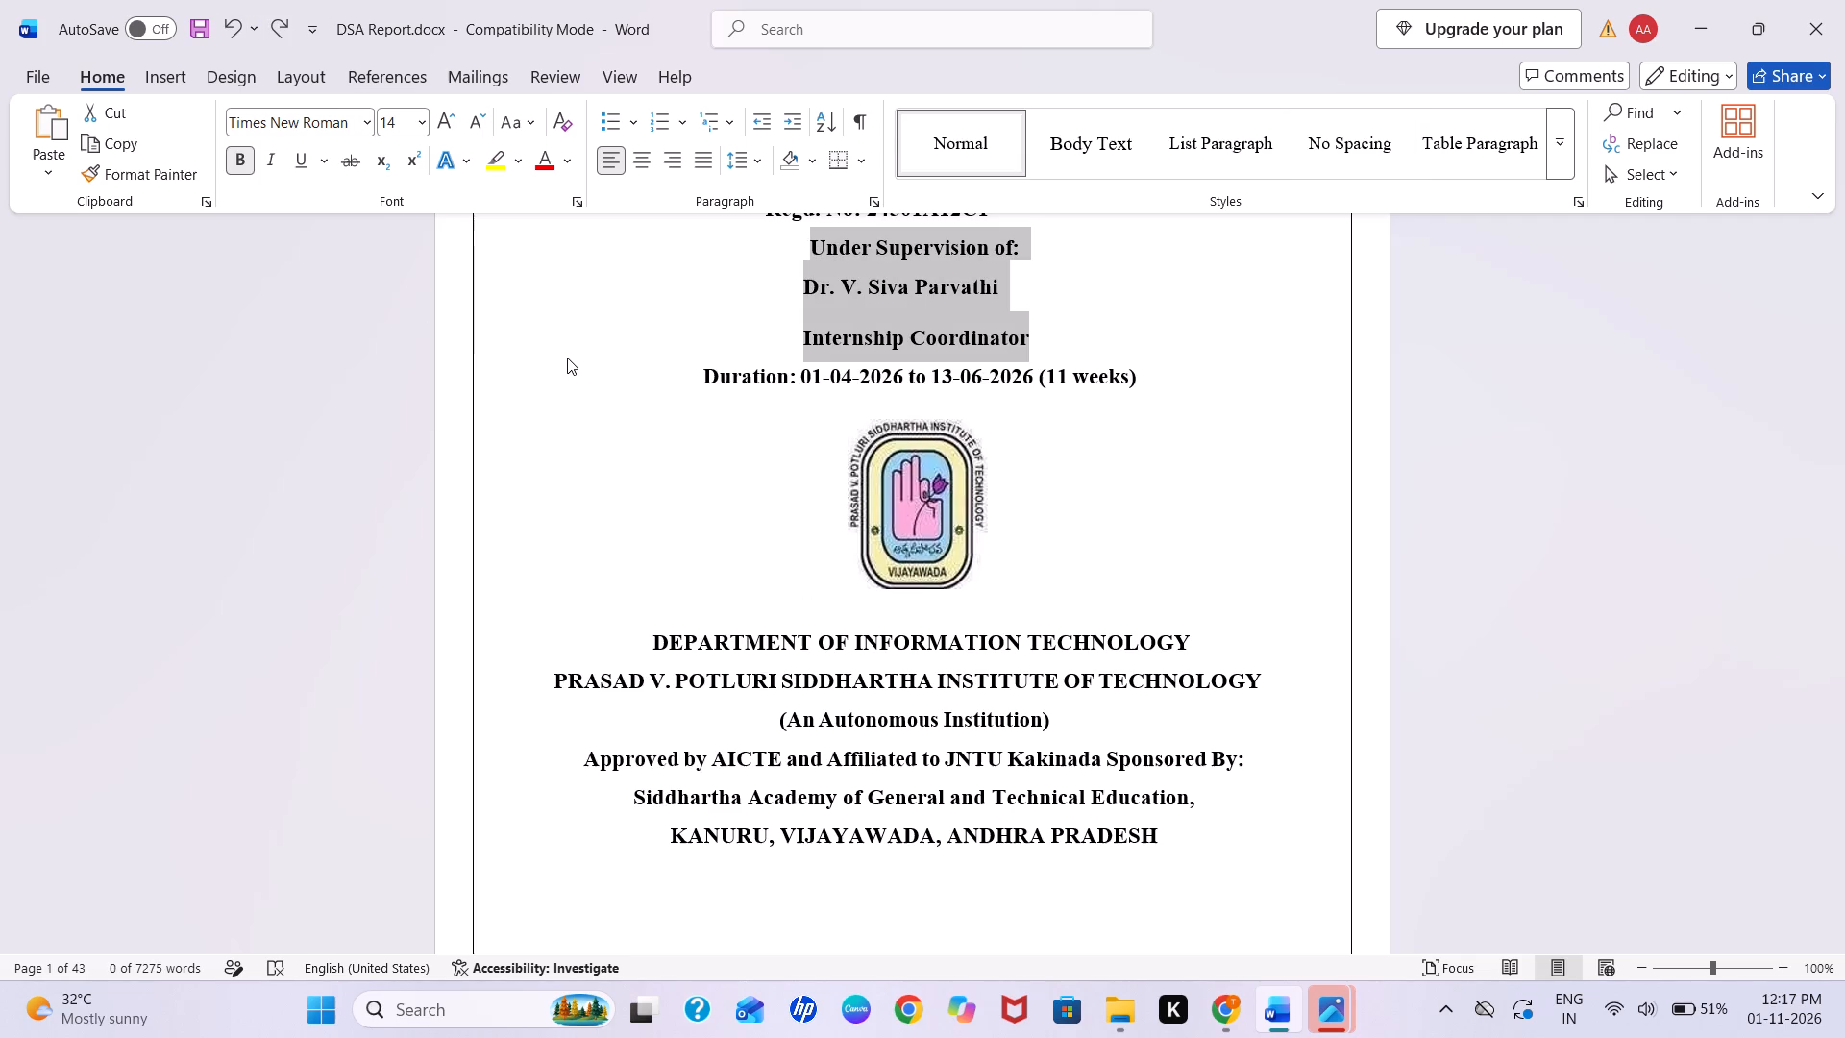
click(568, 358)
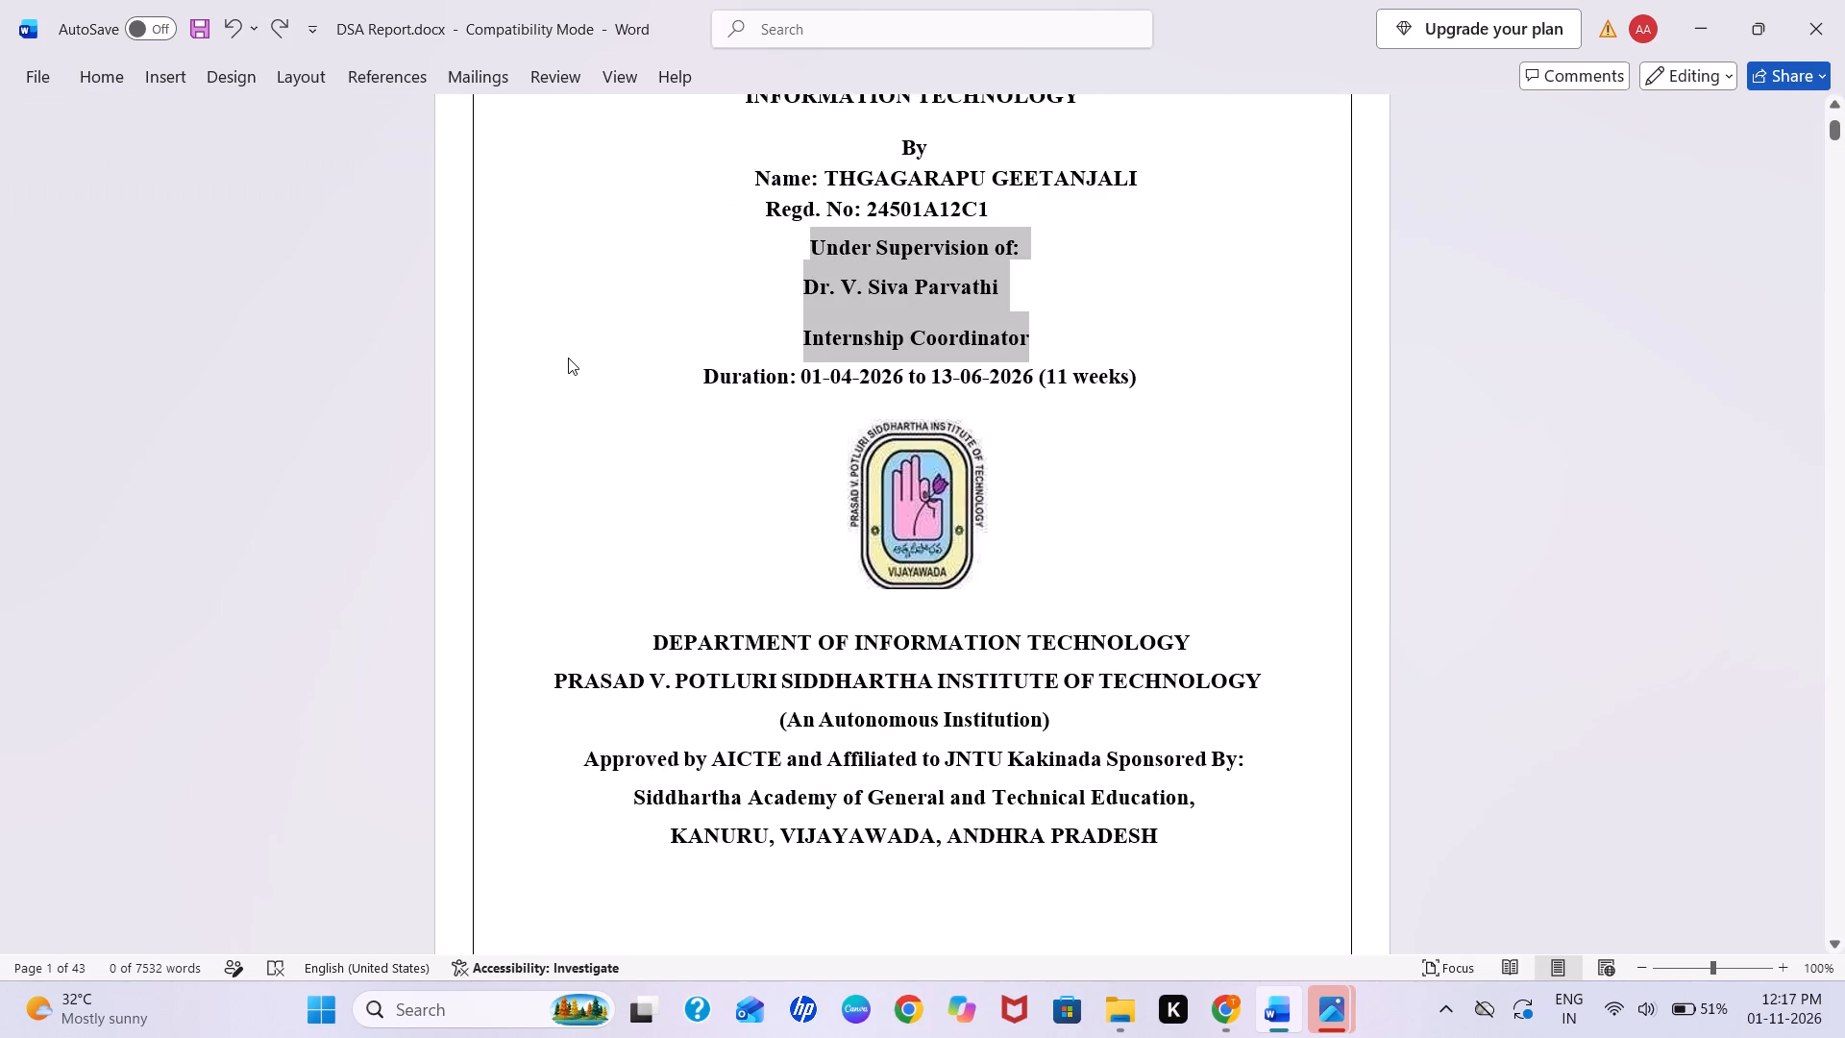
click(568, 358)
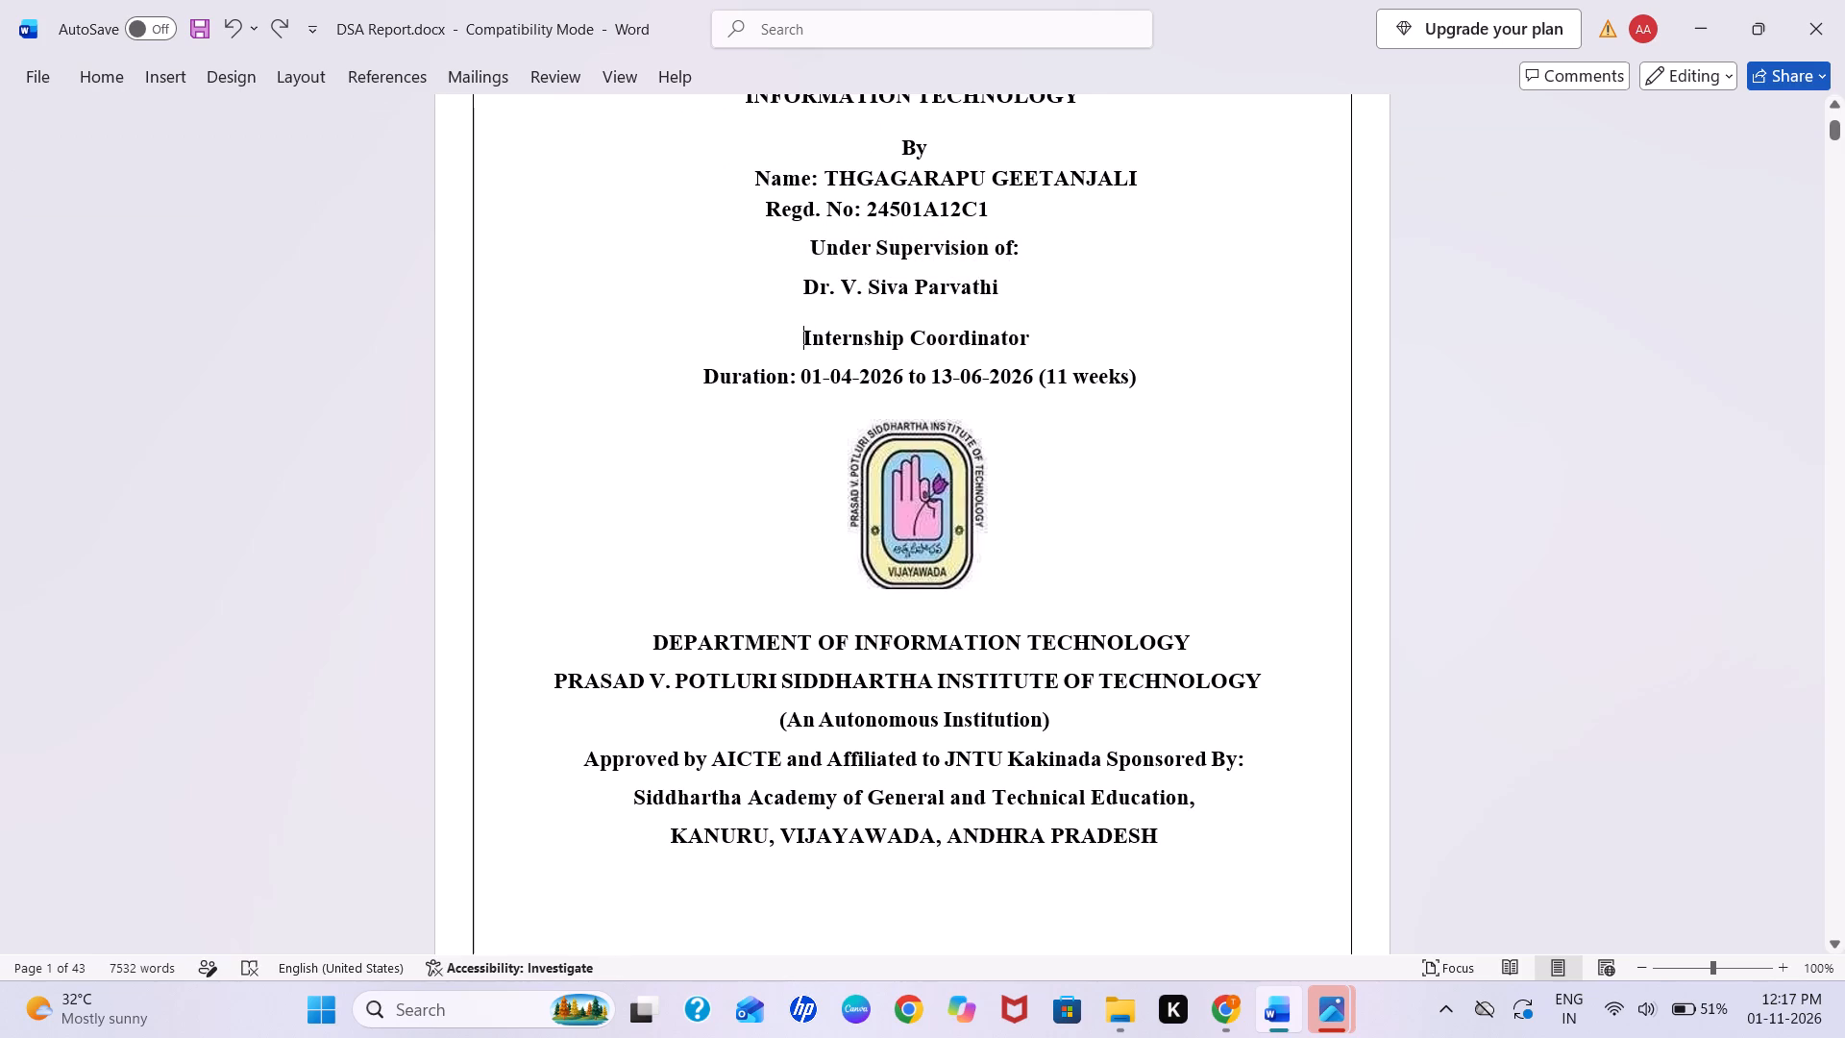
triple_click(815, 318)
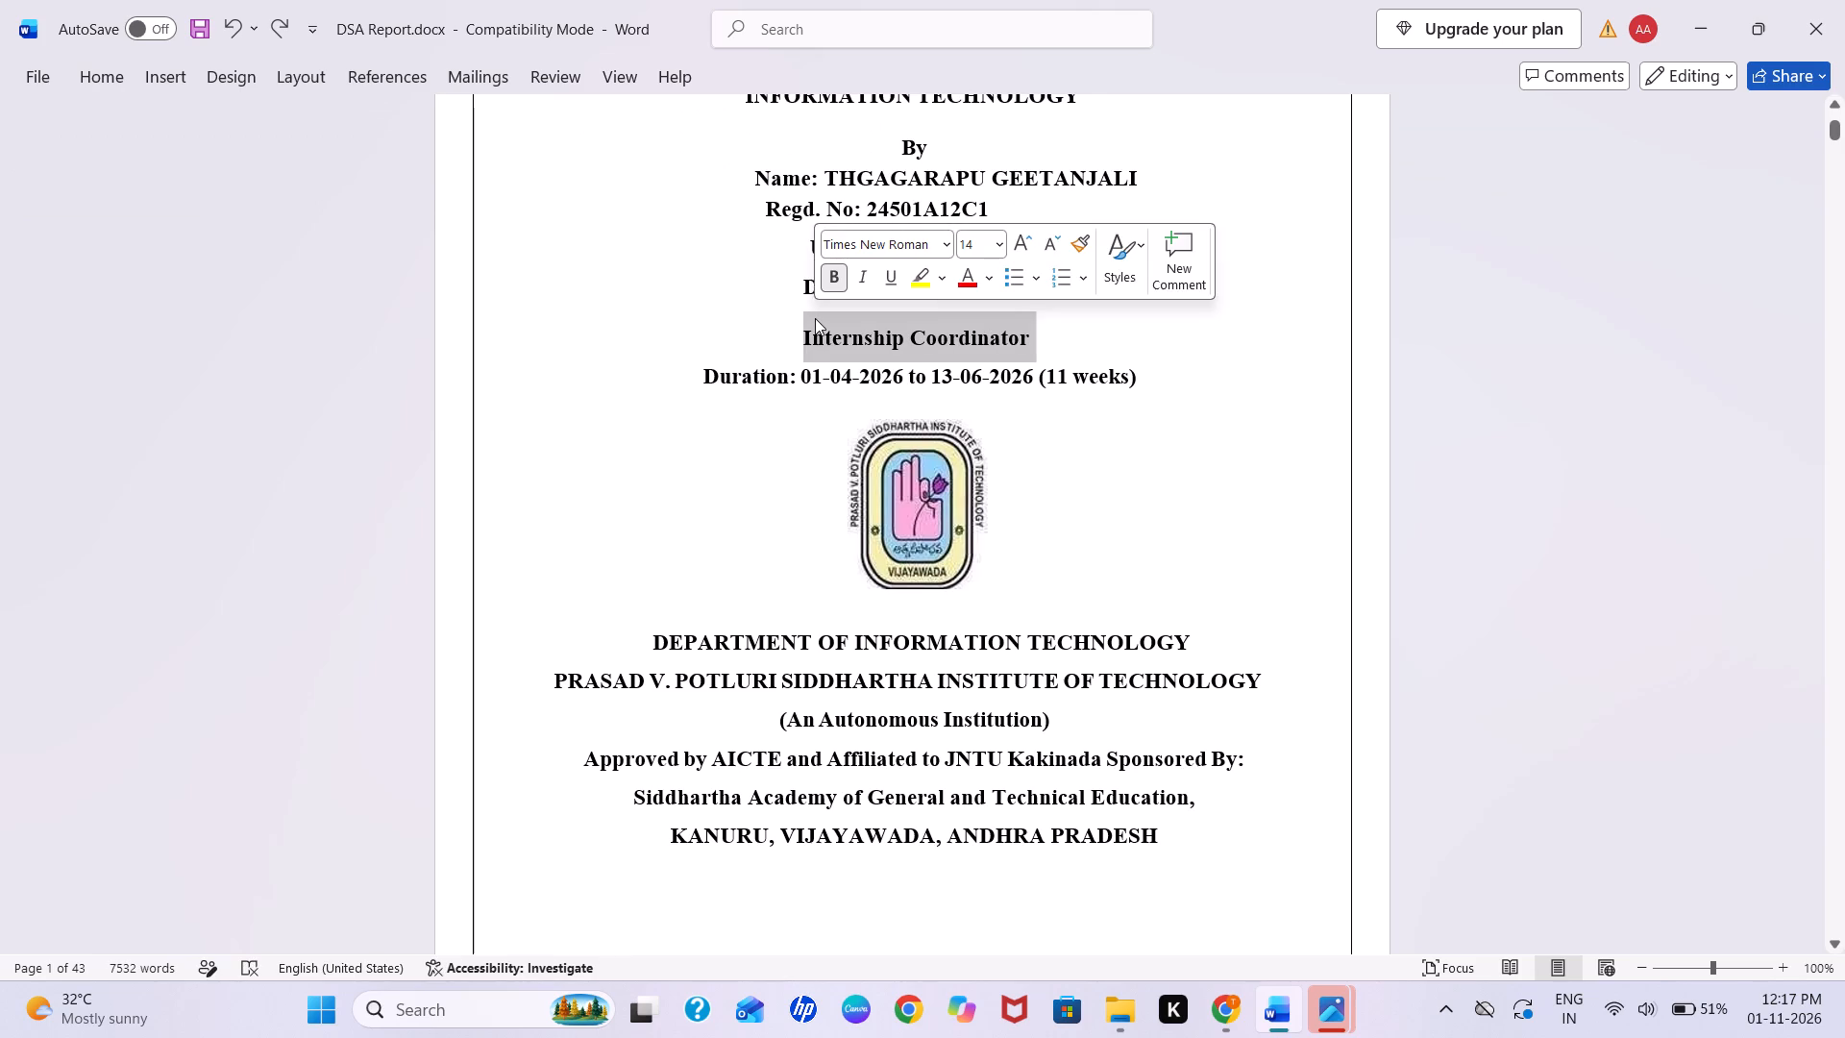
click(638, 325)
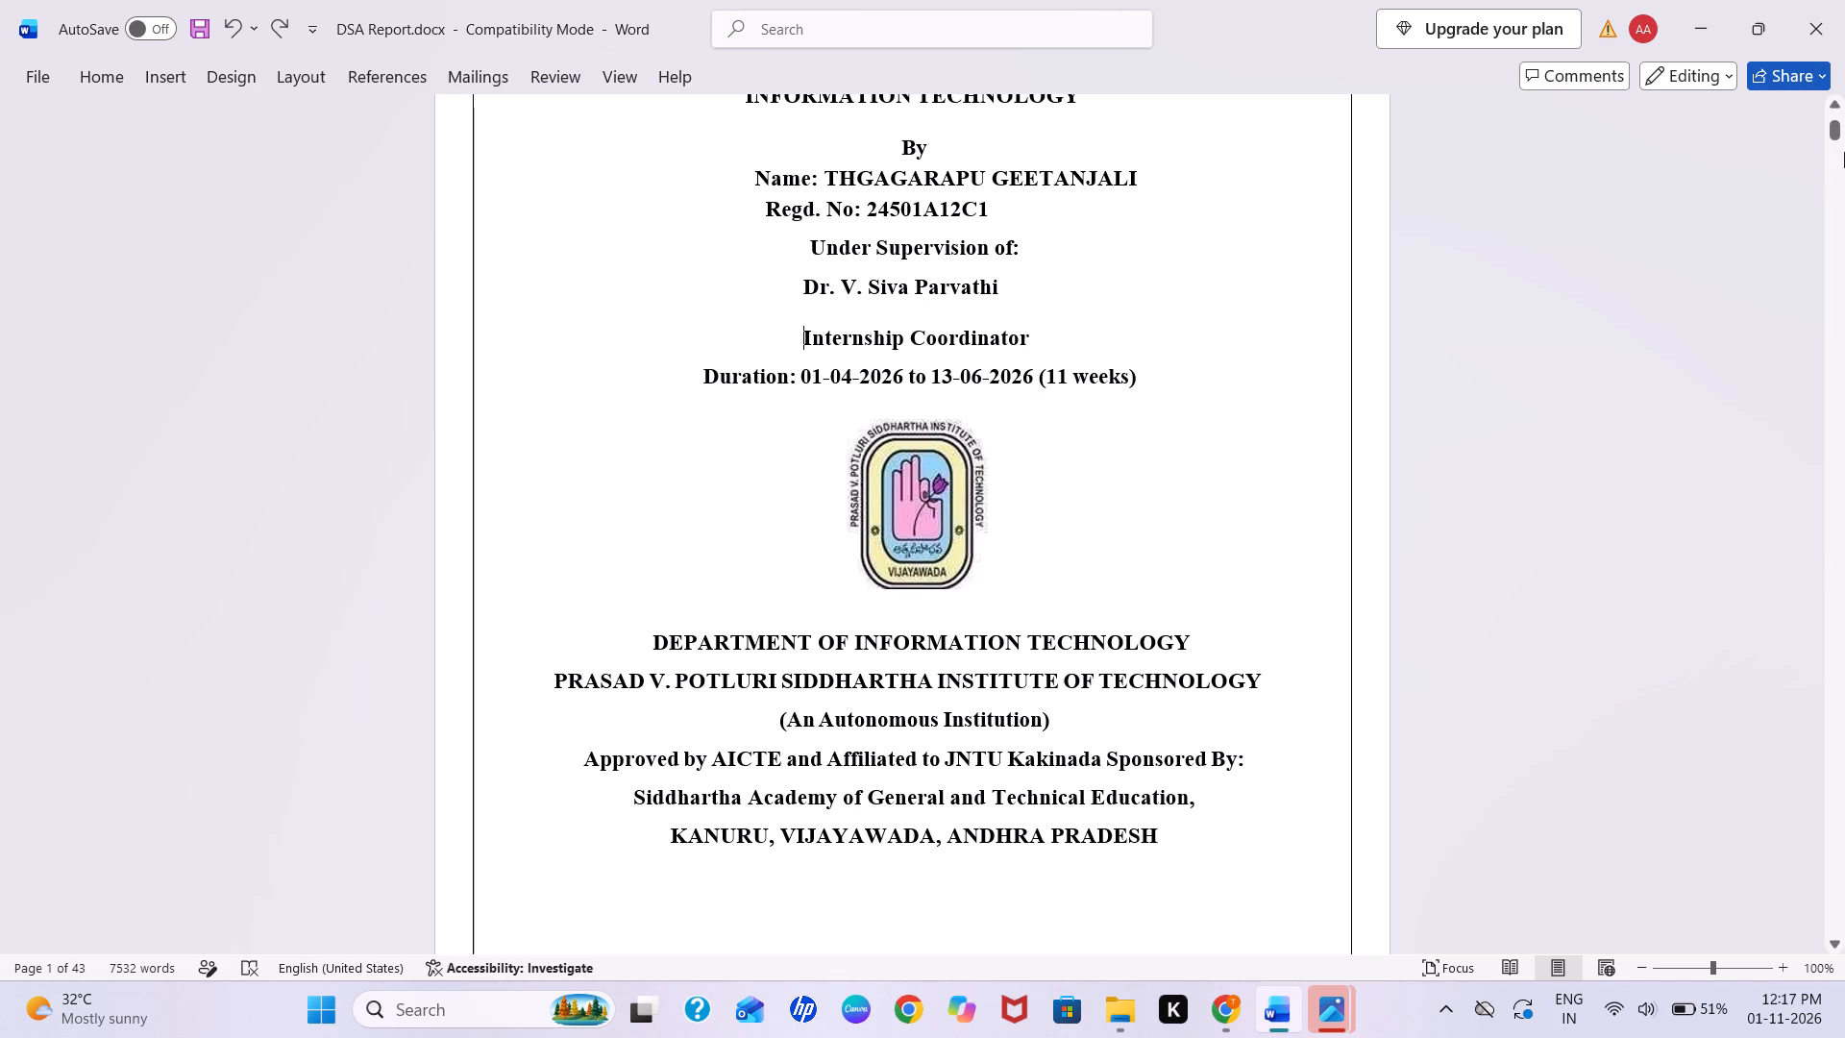
Correct the student's surname after "Name:" on the cover page by deleting the surplus "GA" and inserting "A" after "TH".
click(1834, 100)
triple_click(1834, 100)
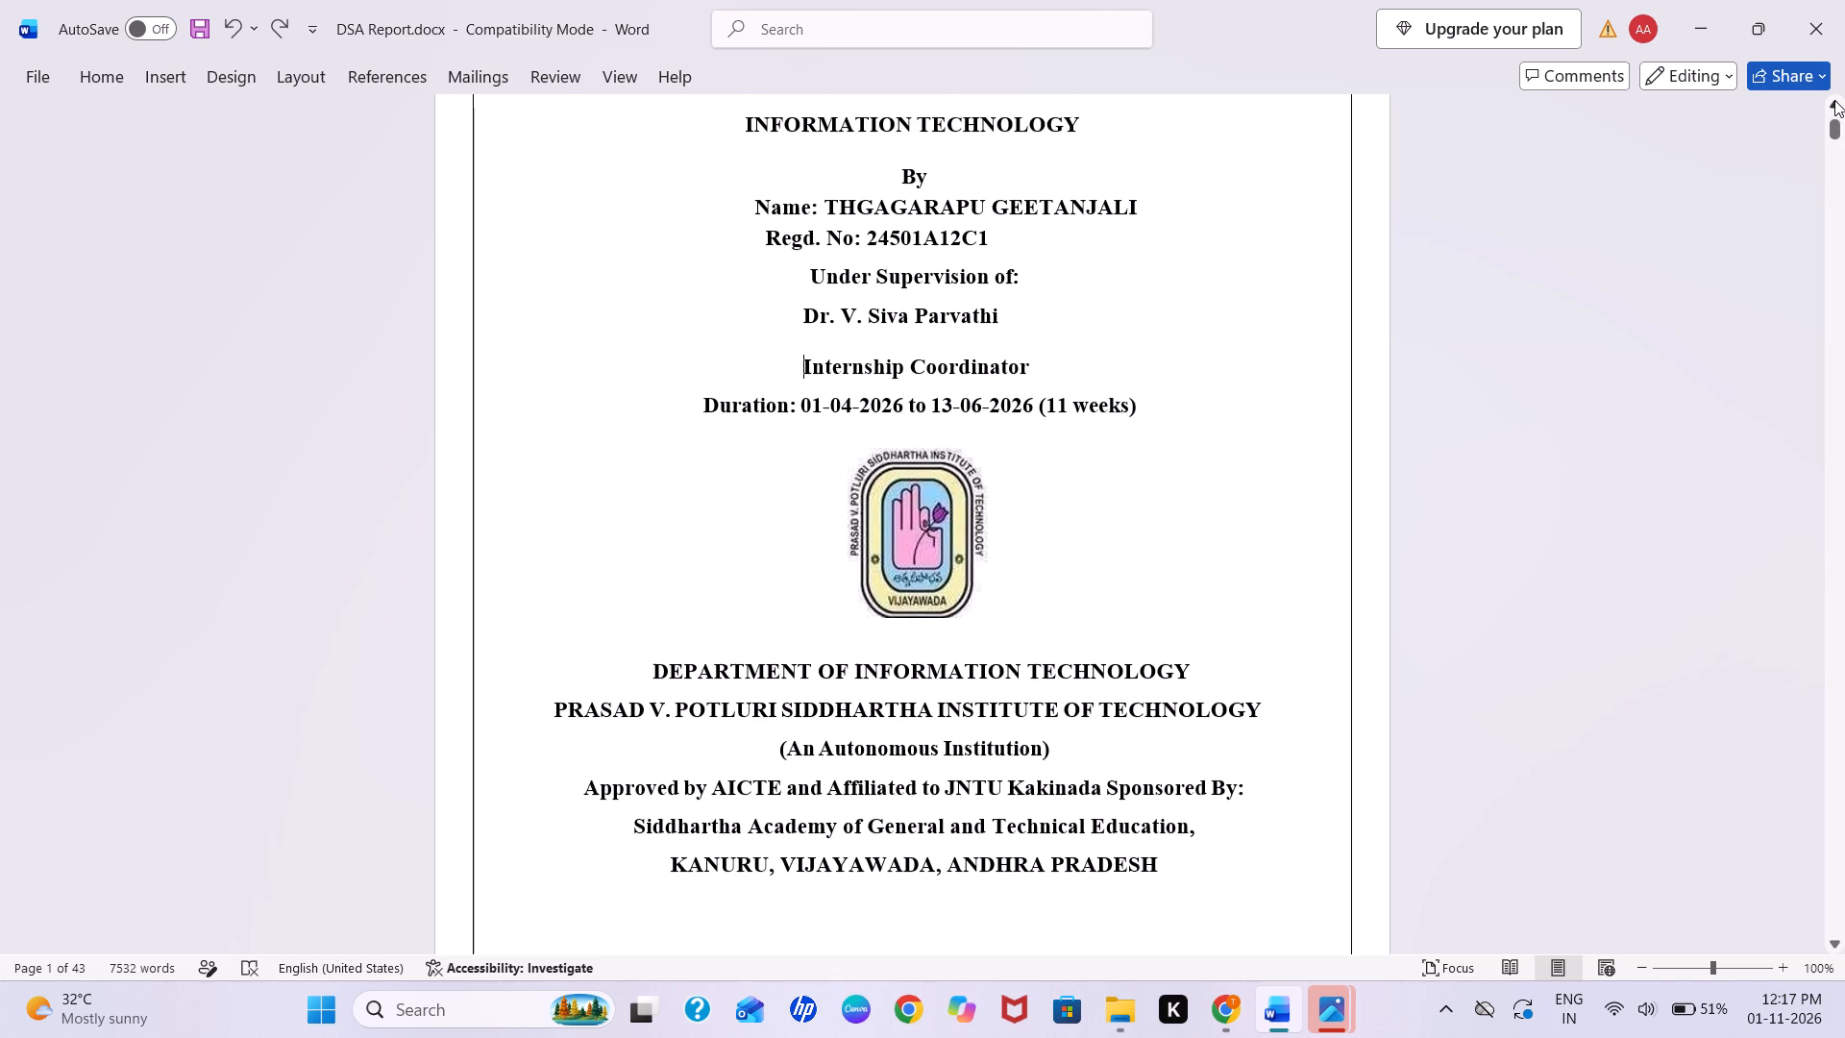
triple_click(1834, 100)
triple_click(1834, 100)
triple_click(1834, 100)
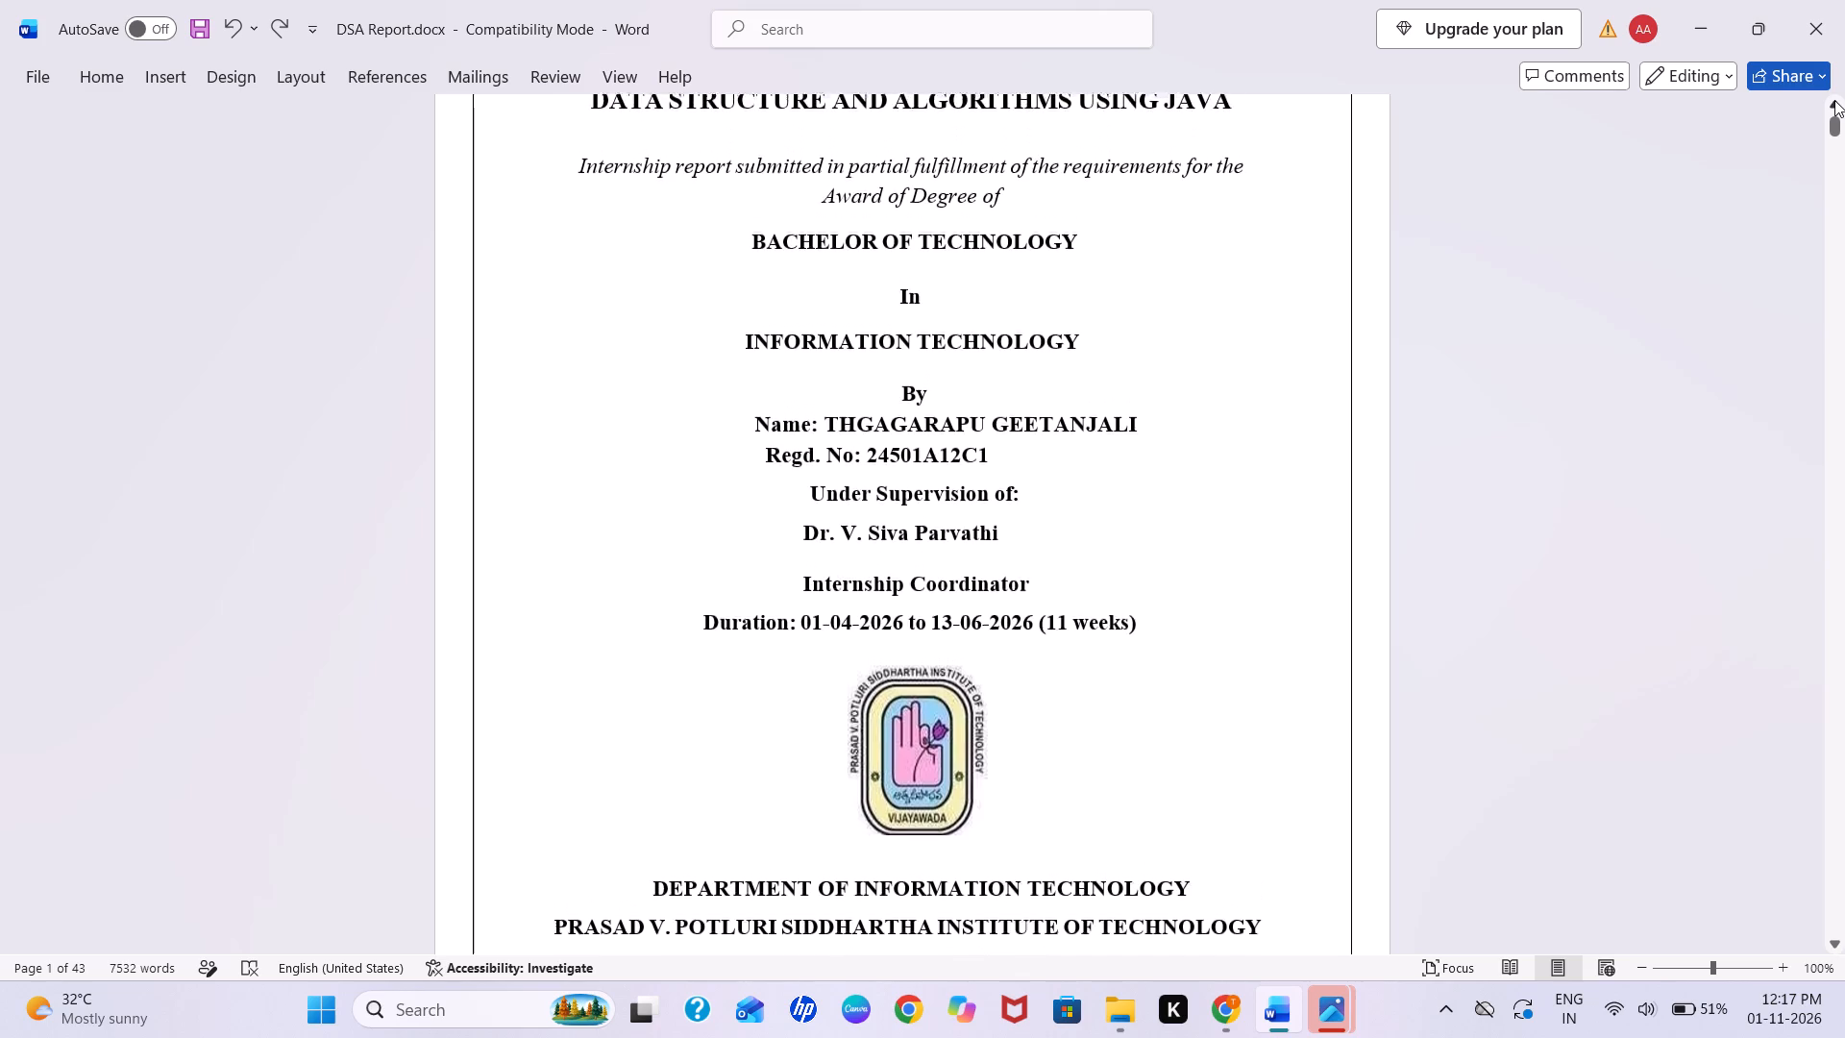
triple_click(1834, 100)
click(1834, 100)
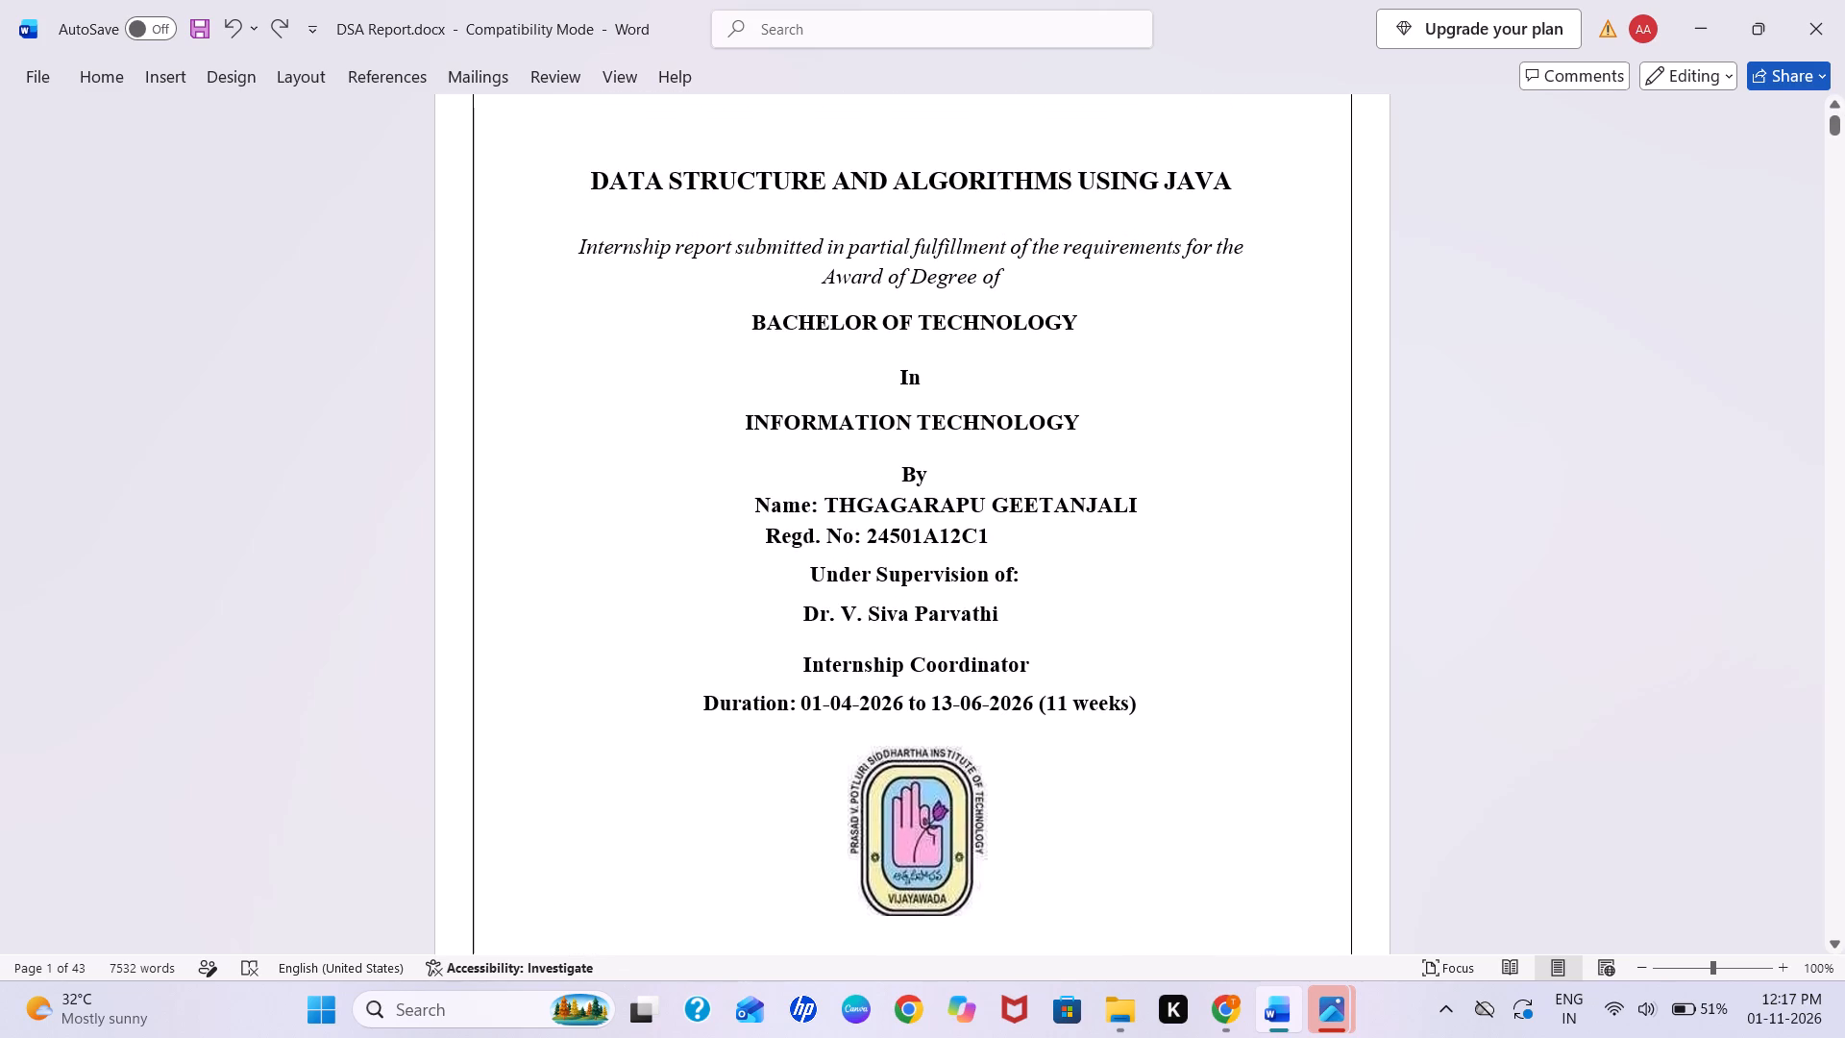
click(921, 500)
key(BackSpace)
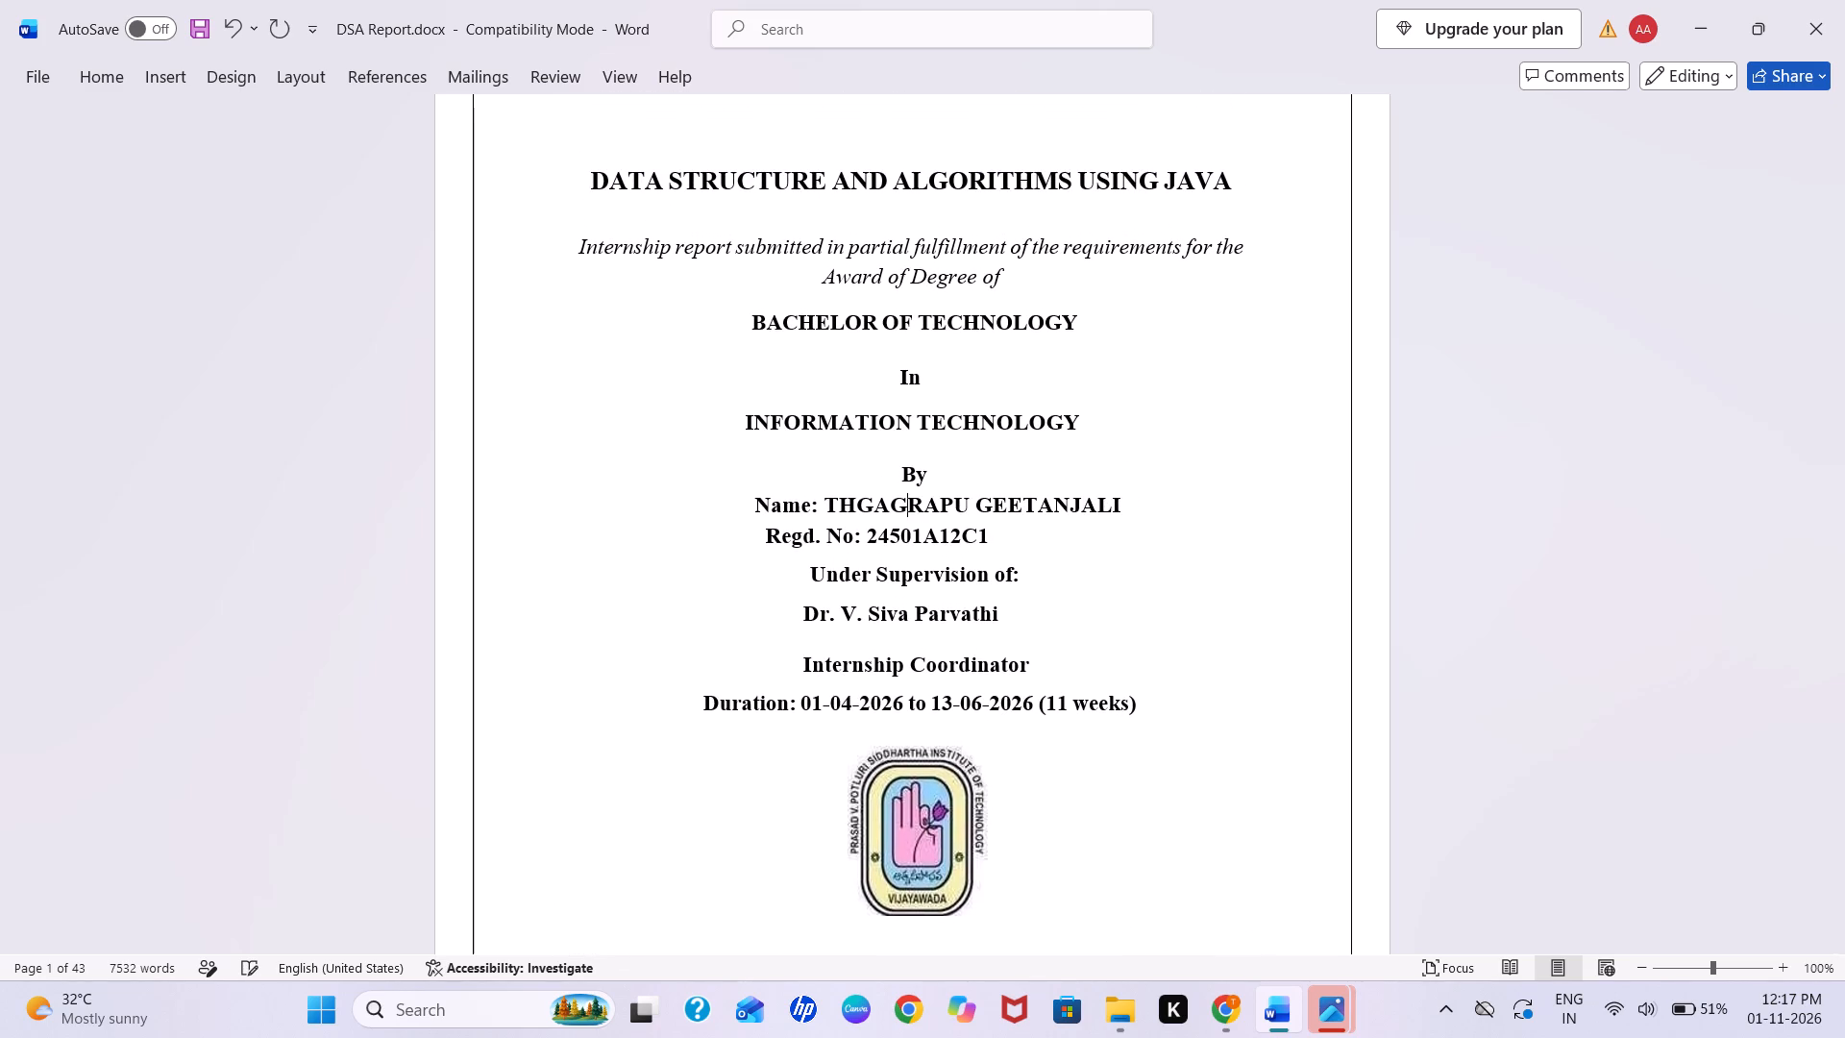
key(BackSpace)
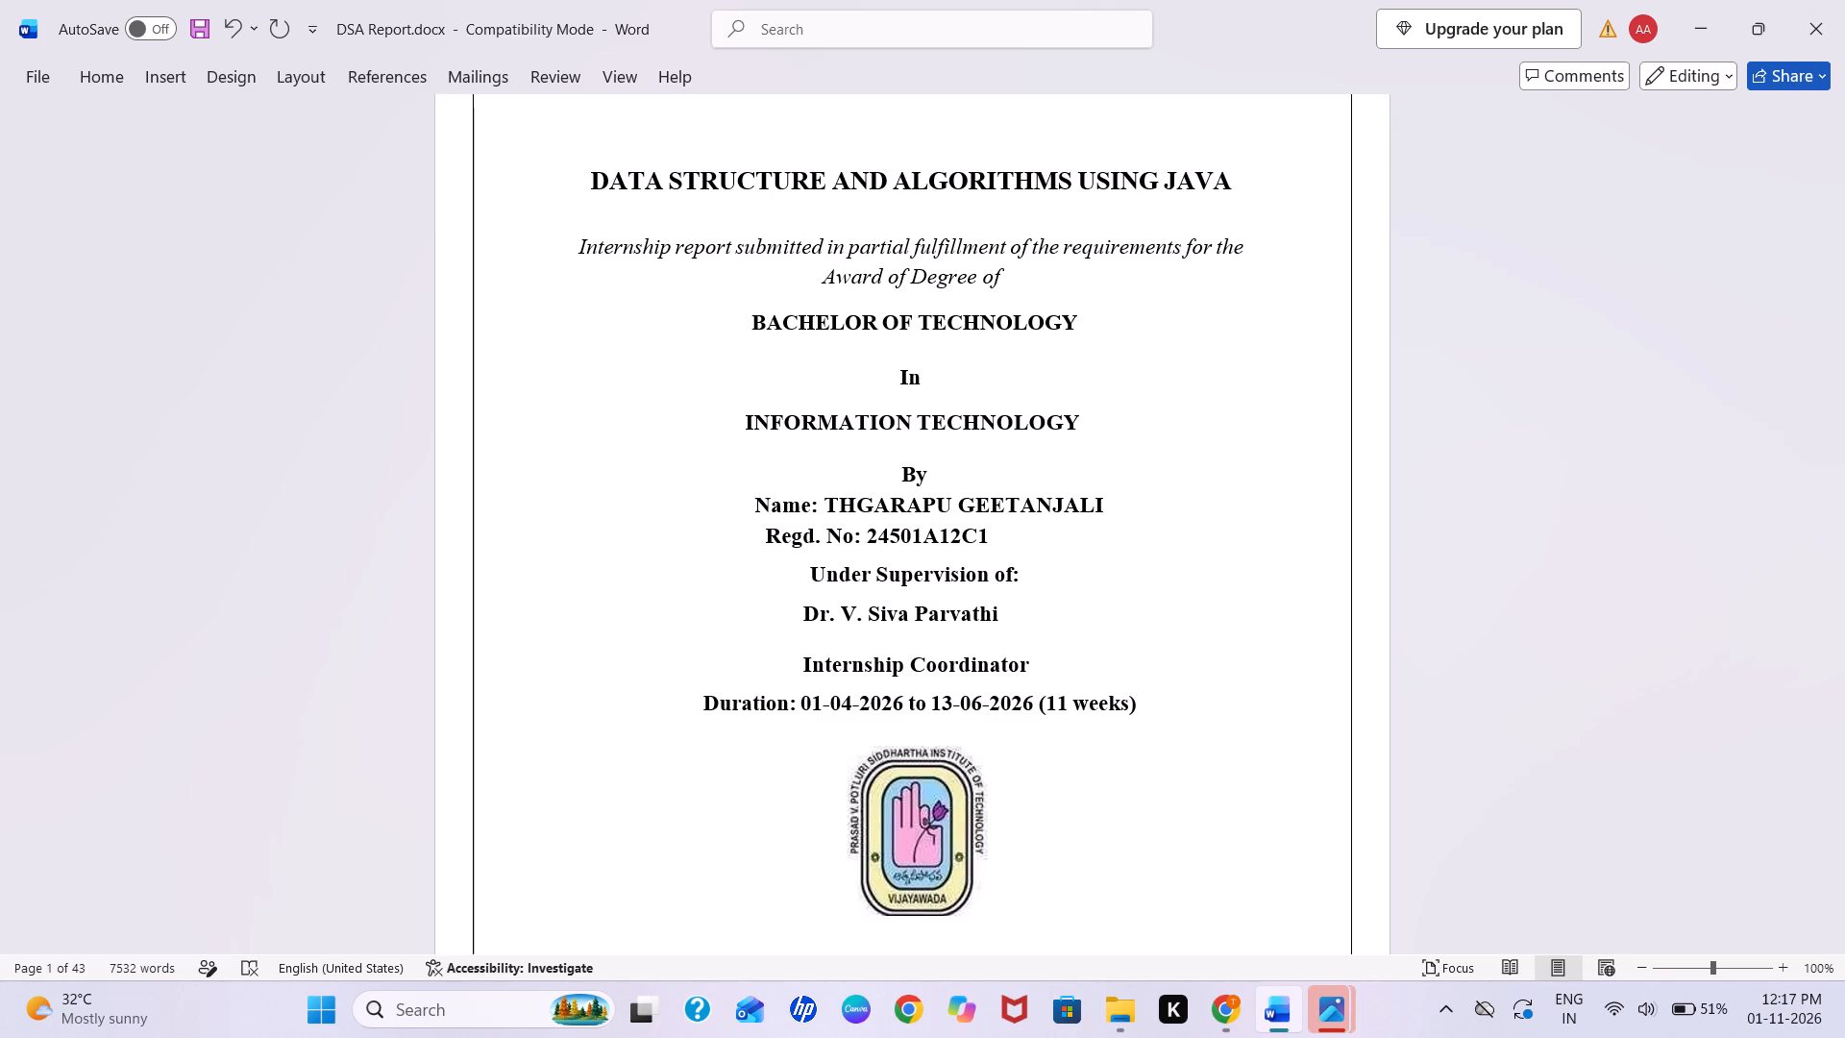
click(850, 507)
key(a)
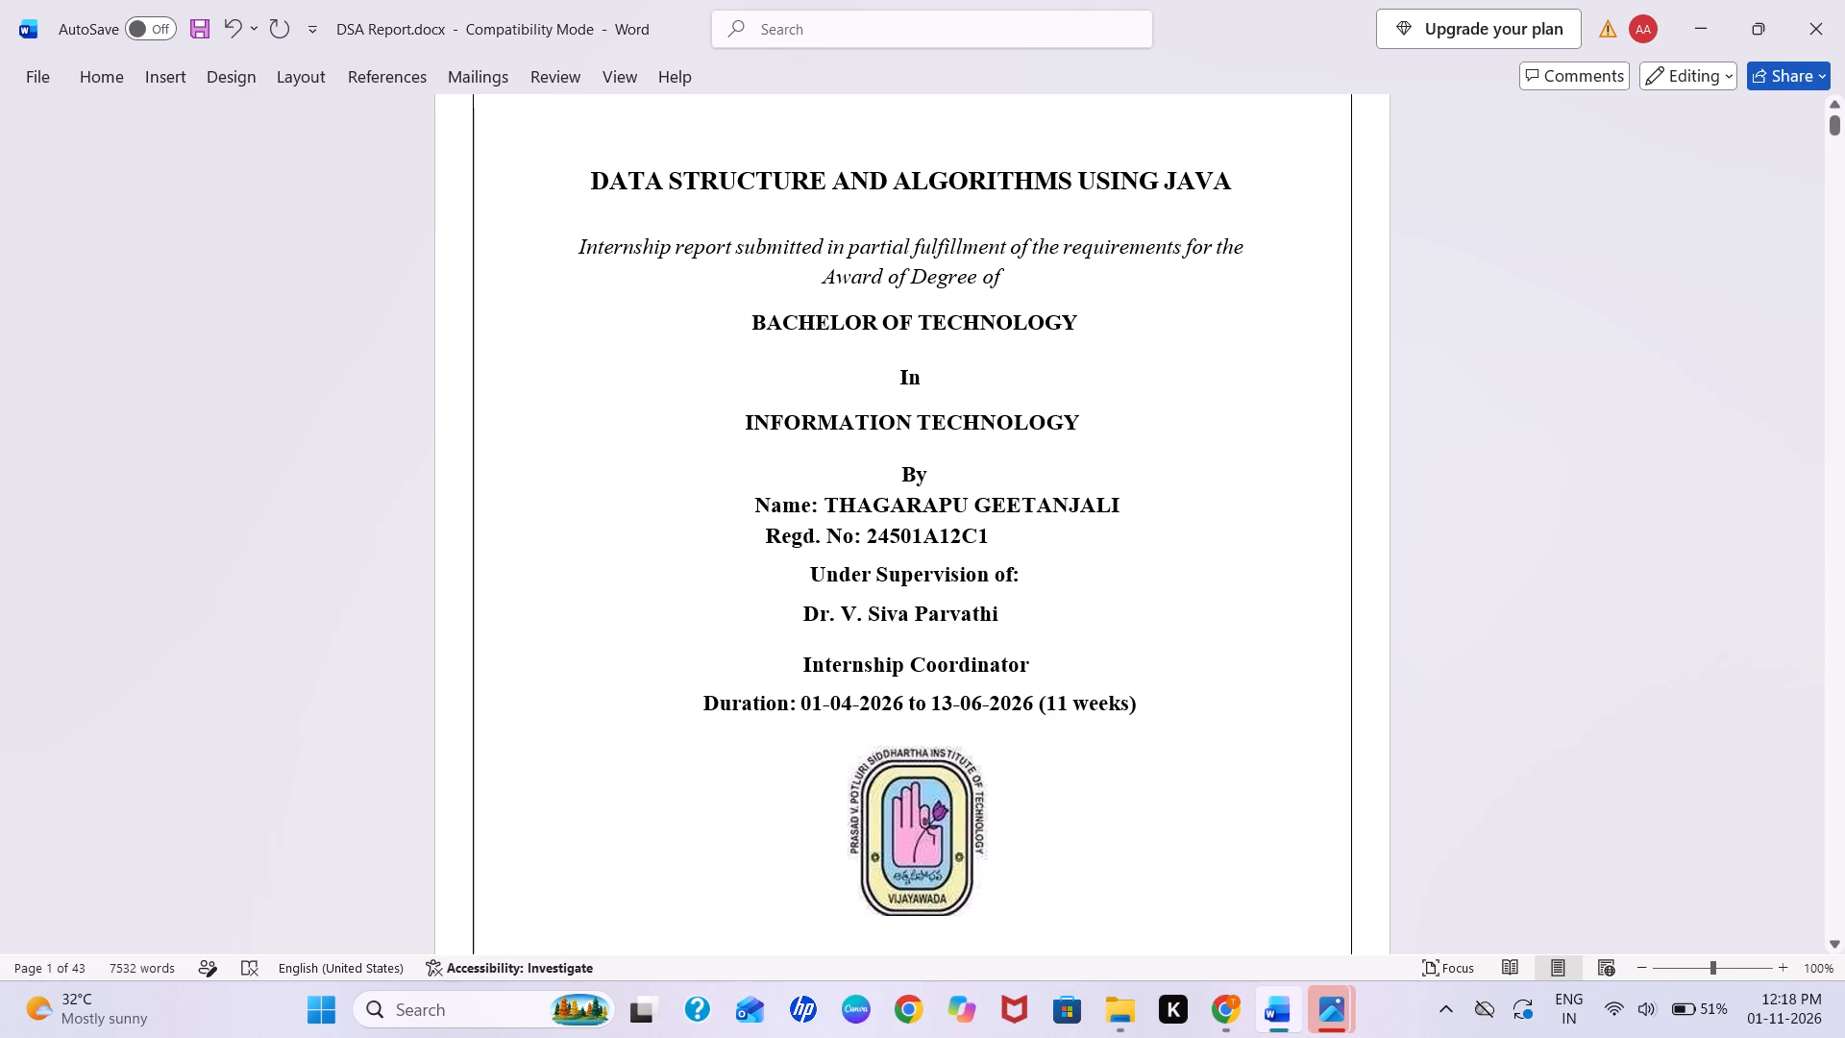
Review the rest of the cover page and the department certificate page, down to the coordinator and Head of the Department signature lines.
click(1292, 579)
key(Down)
key(Down)
key(Down)
key(Down)
key(Down)
key(Down)
key(Down)
key(Down)
key(Down)
key(Down)
key(Down)
key(Down)
key(Down)
key(Down)
key(Down)
key(Down)
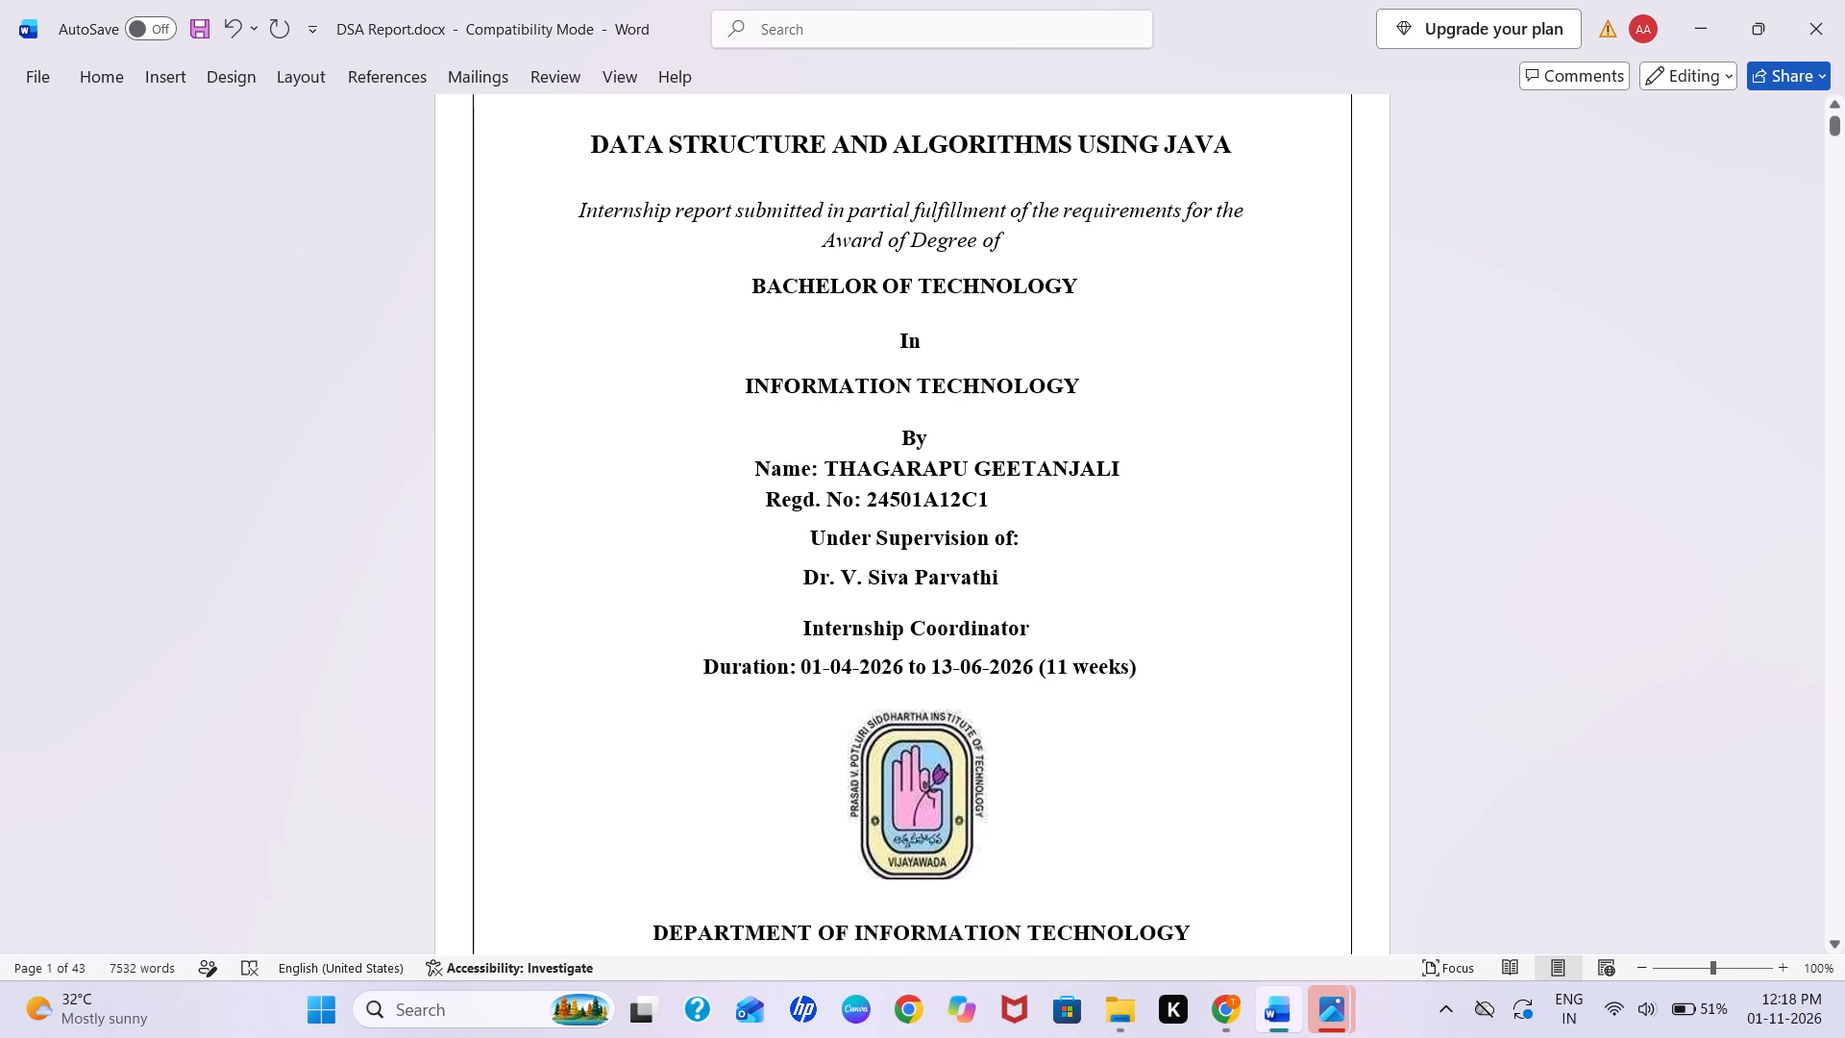
key(Down)
key(Down)
key(Down)
key(Down)
key(Down)
key(Down)
key(Down)
key(Down)
key(Down)
key(Down)
key(Down)
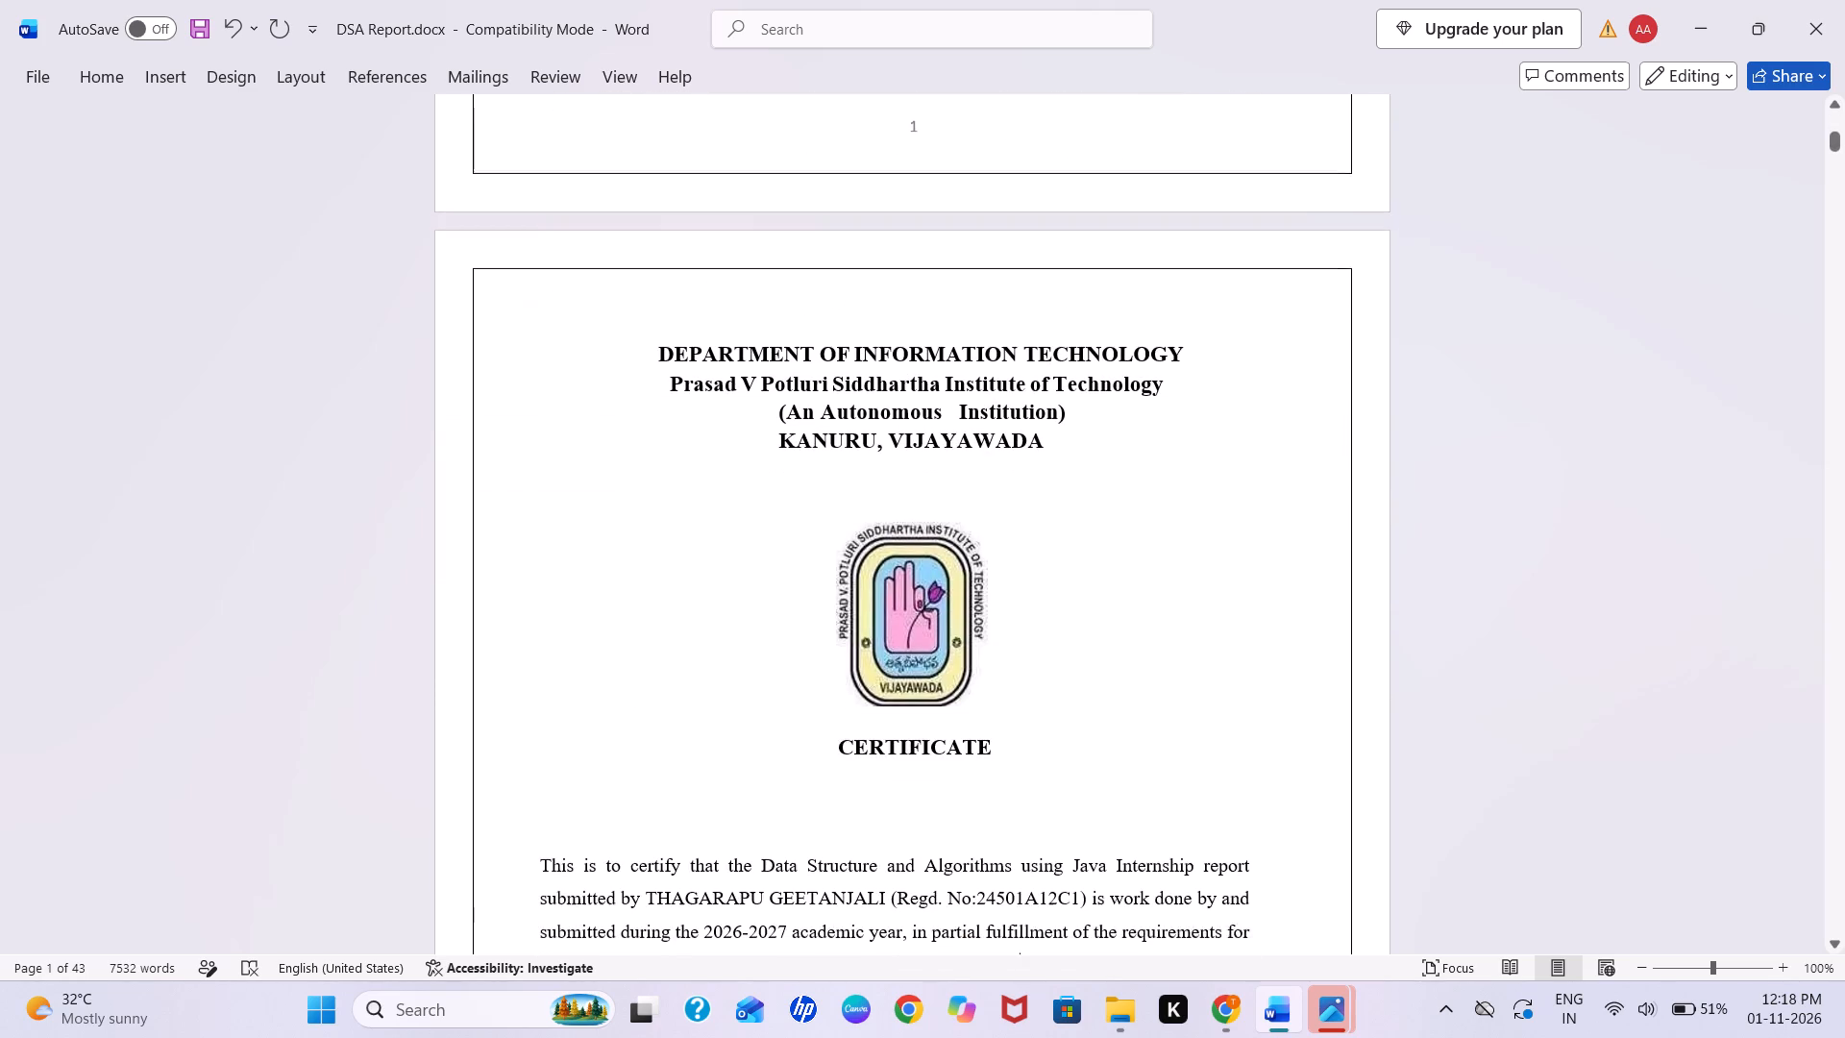
key(Down)
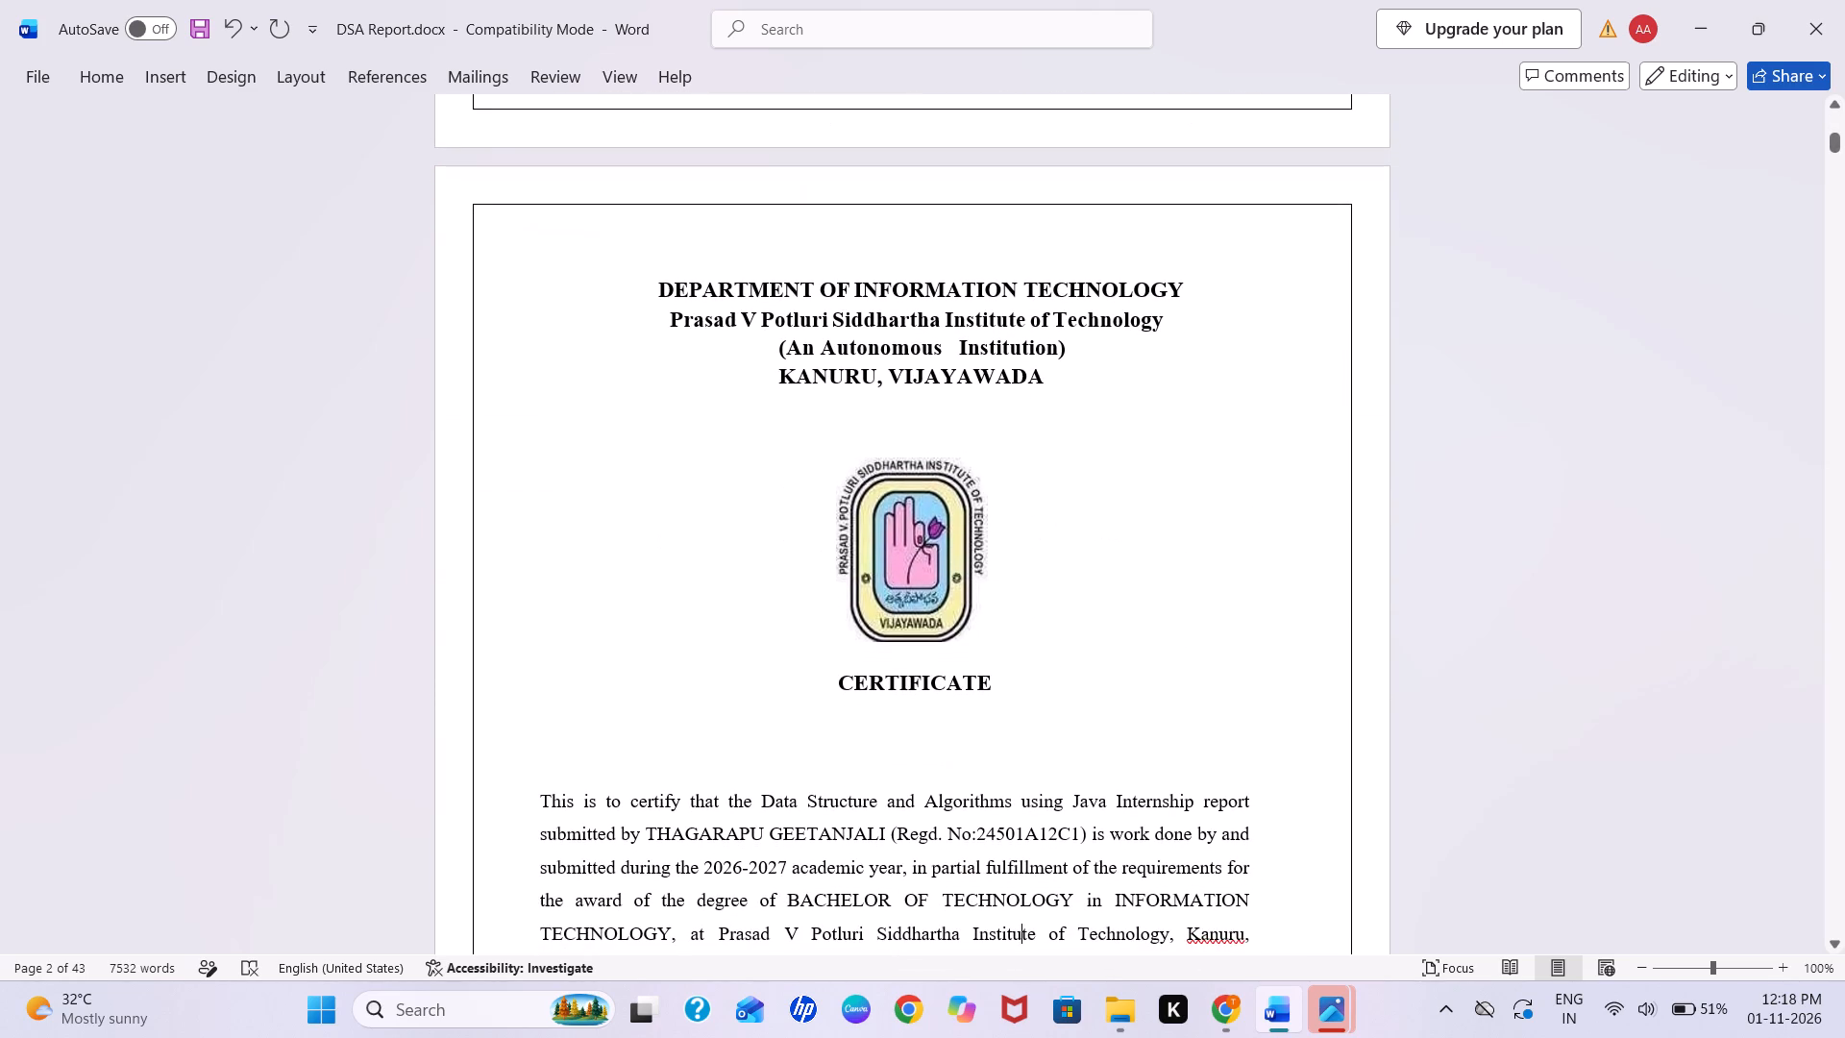
key(Down)
key(Down)
key(Down)
key(Down)
key(Down)
key(Down)
key(Down)
key(Down)
key(Down)
key(Down)
key(Down)
key(Down)
key(Down)
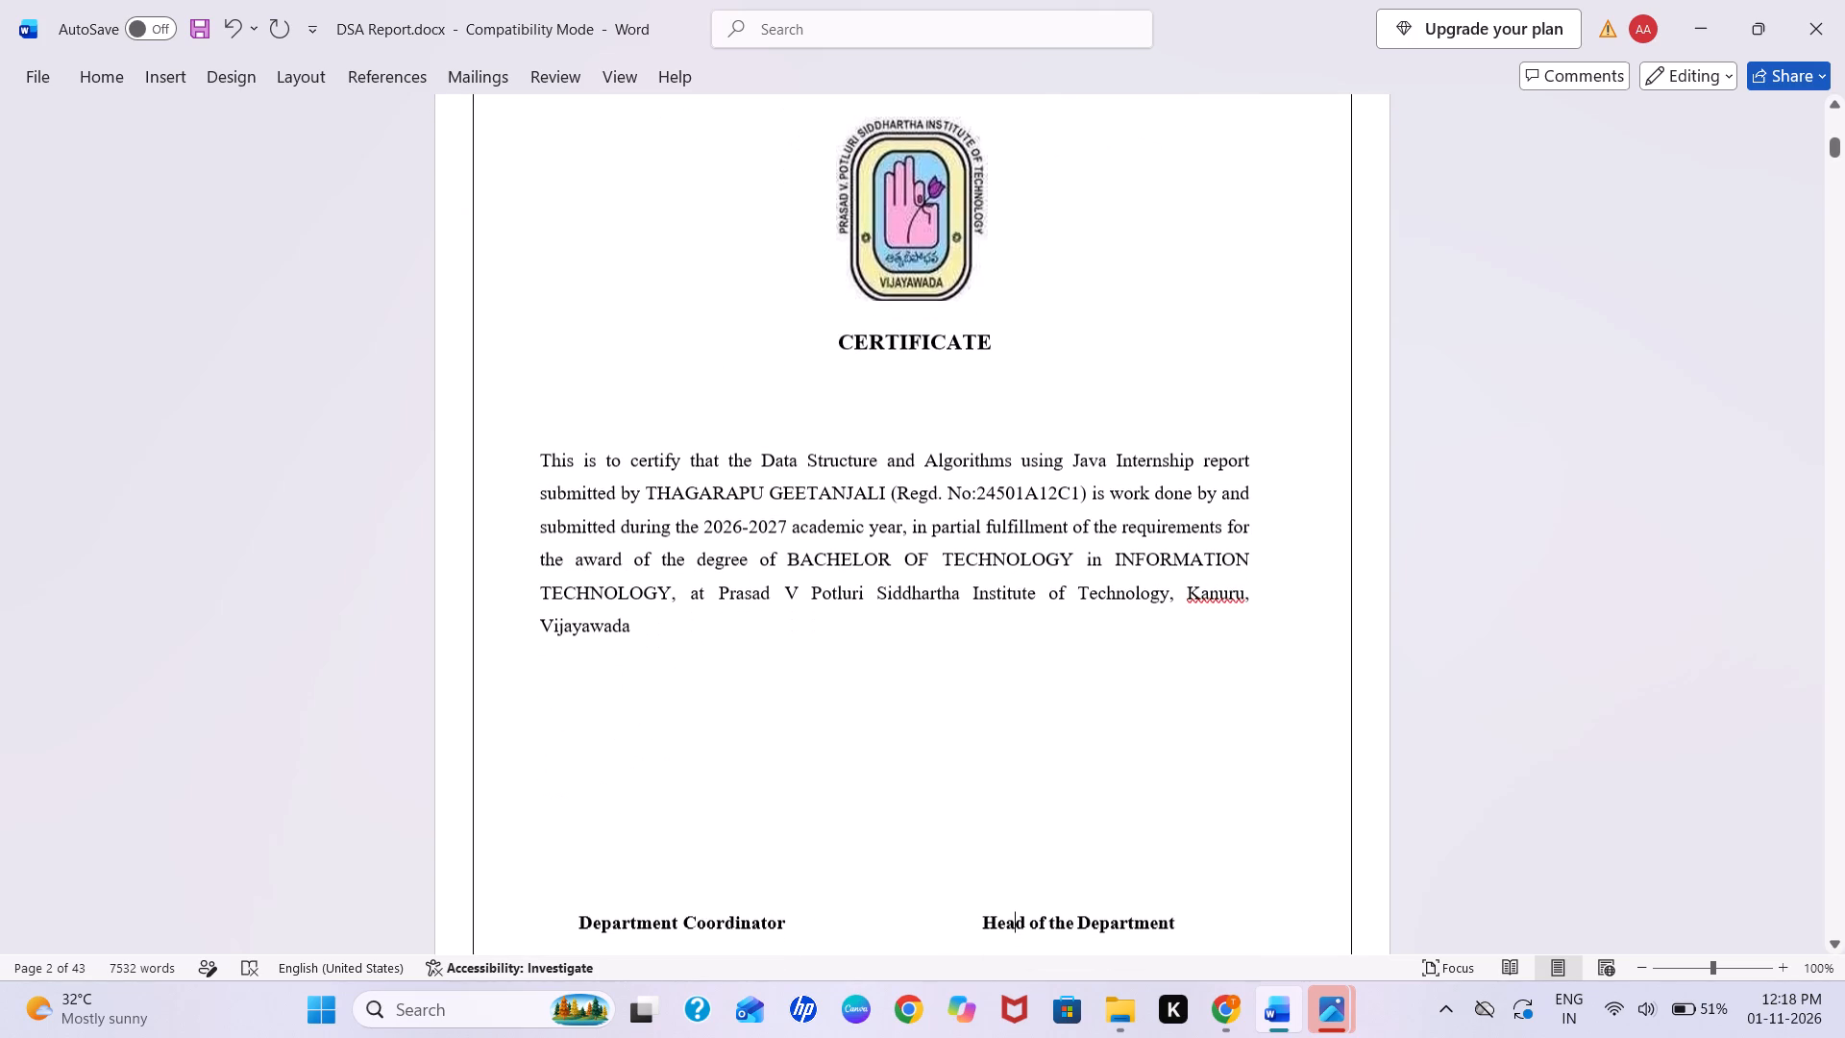
key(Down)
key(Down)
key(Down)
key(Down)
key(Down)
key(Down)
key(Down)
key(Down)
key(Down)
key(Down)
key(Down)
key(Down)
key(Down)
key(Down)
key(Down)
key(Down)
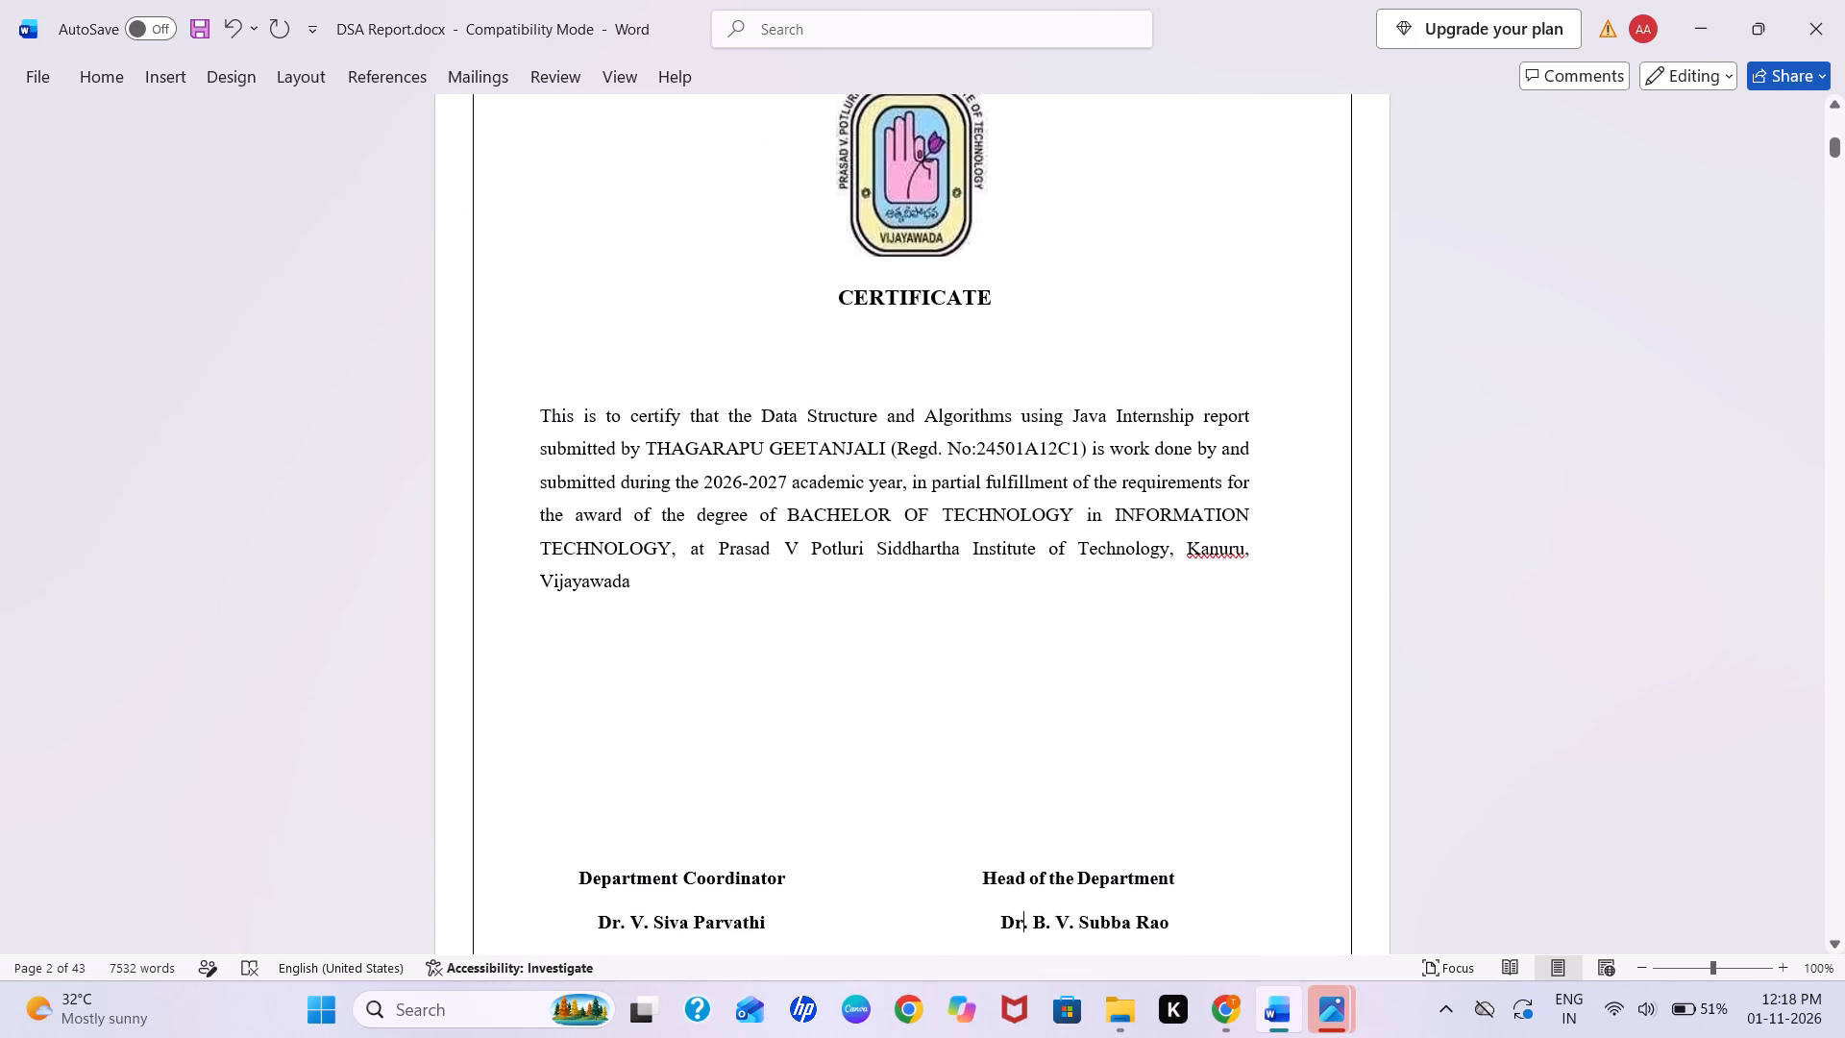
Review the report's following front-matter pages, from the internship certificate page through the Acknowledgement to the table of contents.
key(Down)
key(Down)
key(Down)
key(Down)
key(Down)
key(Down)
key(Down)
key(Down)
key(Down)
key(Down)
key(Down)
key(Down)
key(Down)
key(Down)
key(Down)
key(Down)
key(Down)
key(Down)
key(Down)
key(Down)
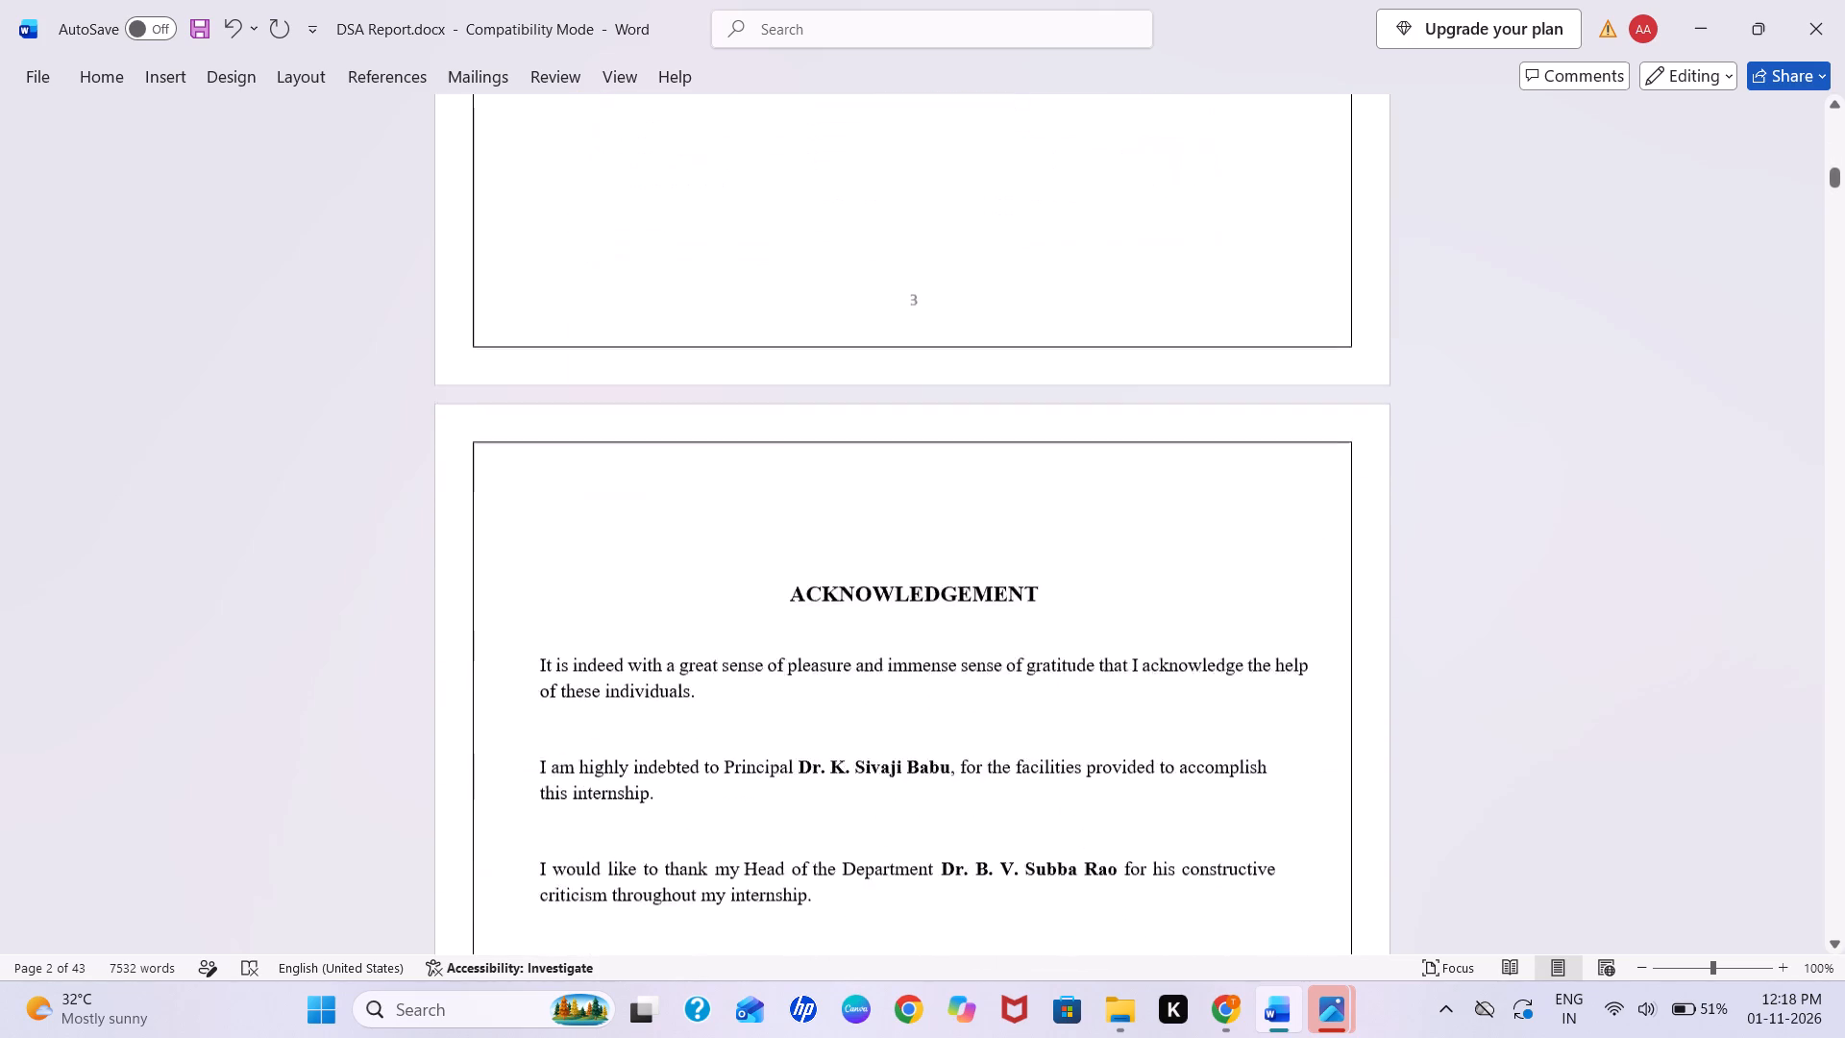
key(Down)
key(Down)
key(Down)
key(Down)
key(Down)
key(Down)
key(Down)
key(Down)
key(Down)
key(Down)
key(Down)
key(Down)
key(Down)
key(Down)
key(Down)
key(Down)
key(Down)
key(Down)
key(Down)
key(Down)
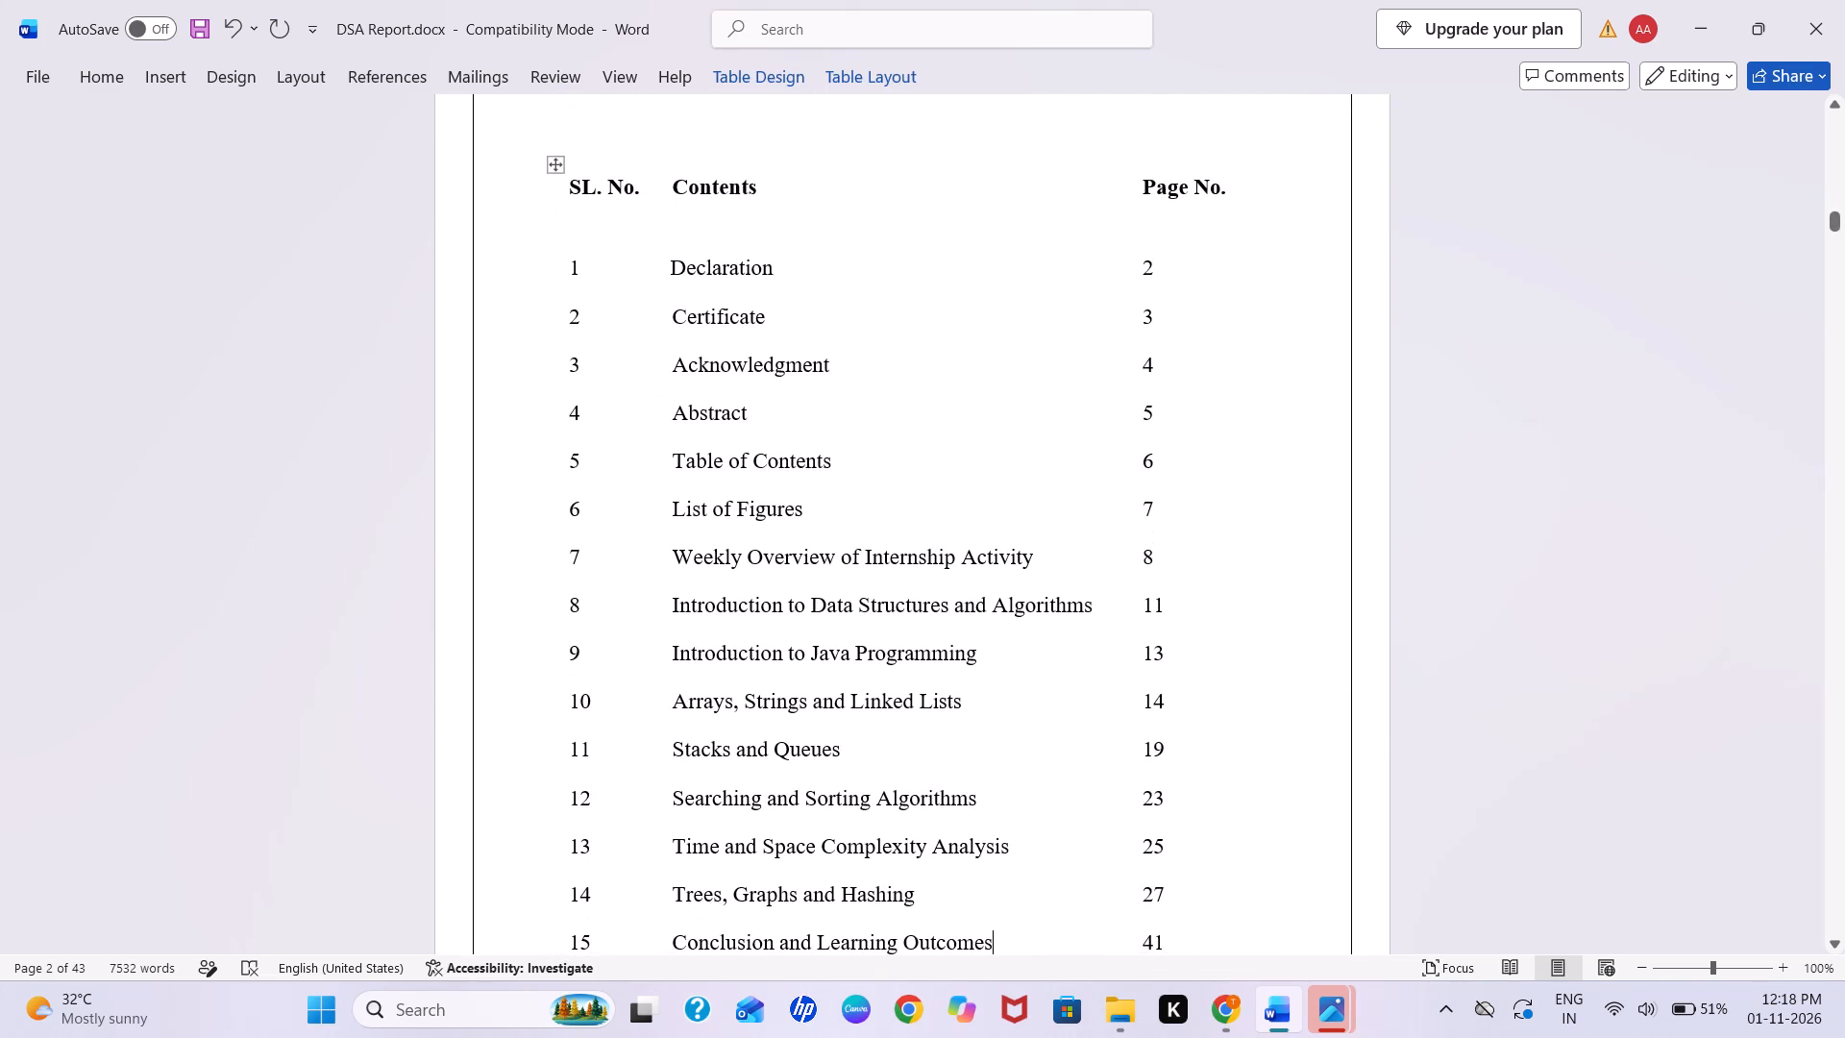
key(Down)
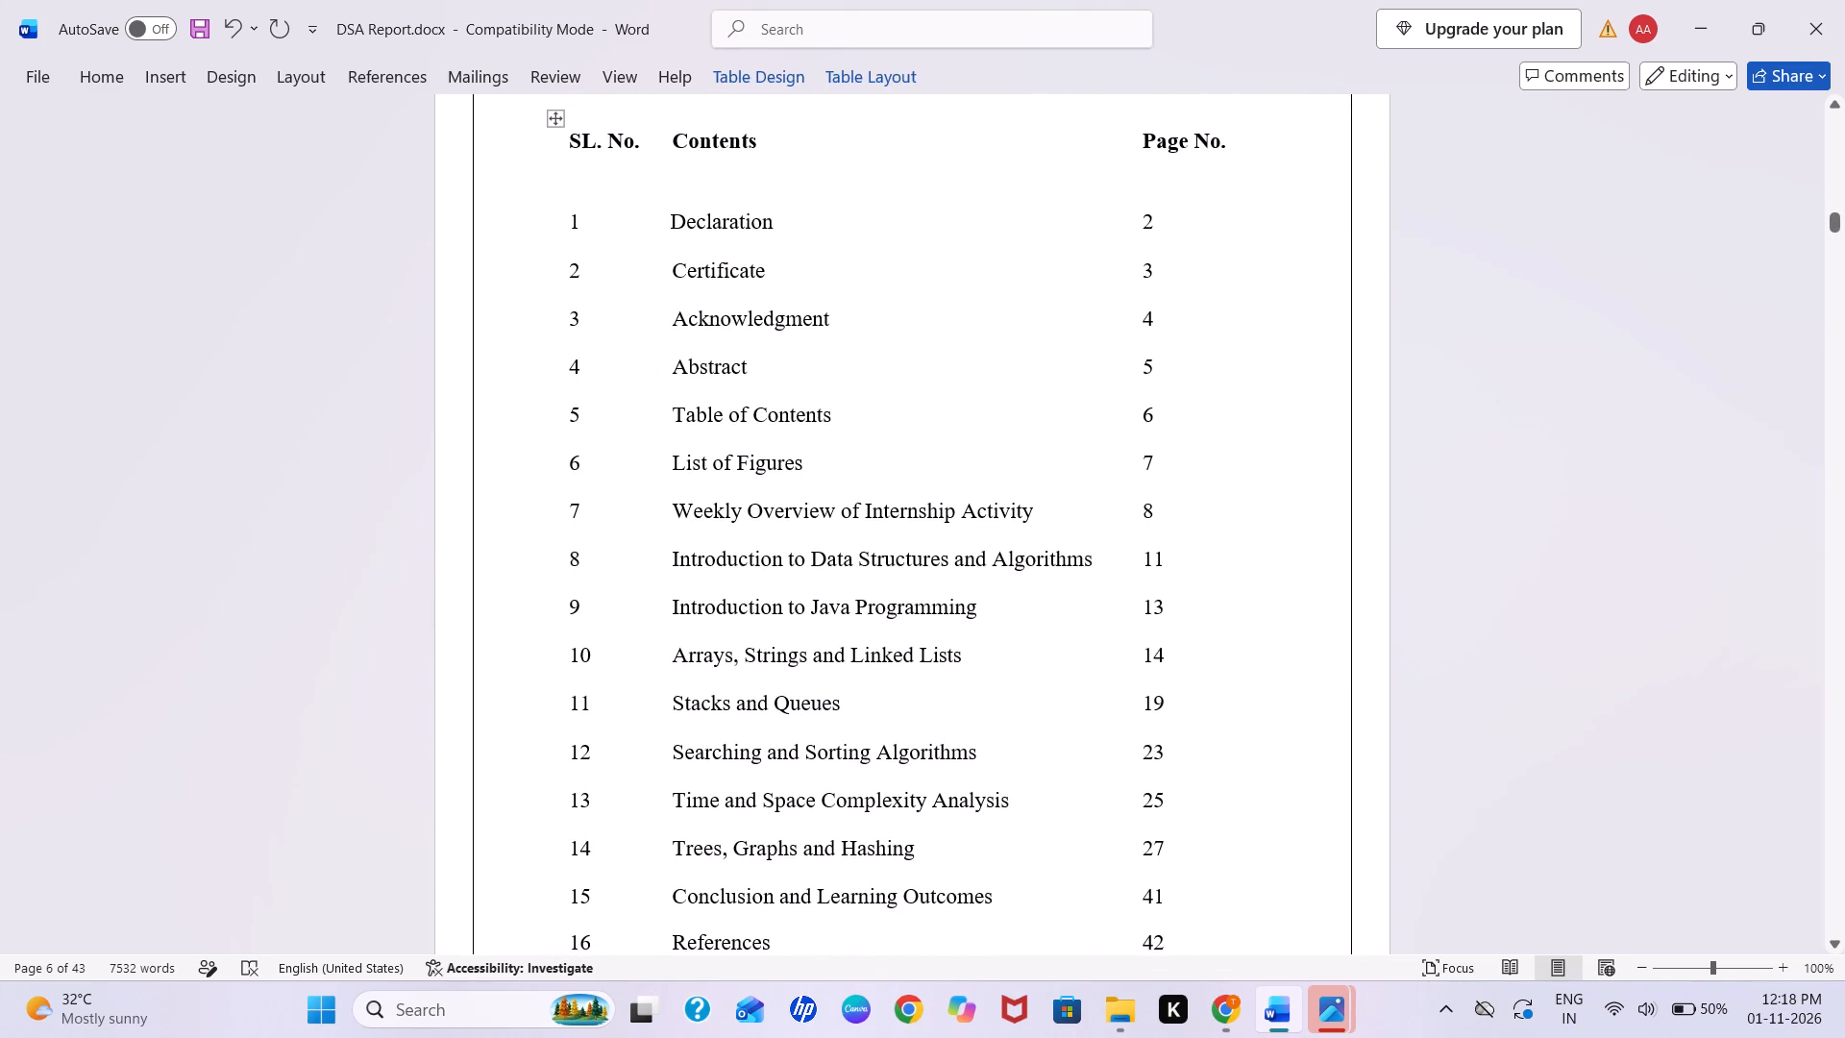
Review the table of contents, the List of Figures page and the start of the weekly overview of internship activity.
key(Down)
key(Down)
key(Down)
key(Down)
key(Down)
key(Down)
key(Down)
key(Down)
key(Down)
key(Down)
key(Down)
key(Down)
key(Down)
key(Down)
key(Down)
key(Down)
key(Down)
key(Down)
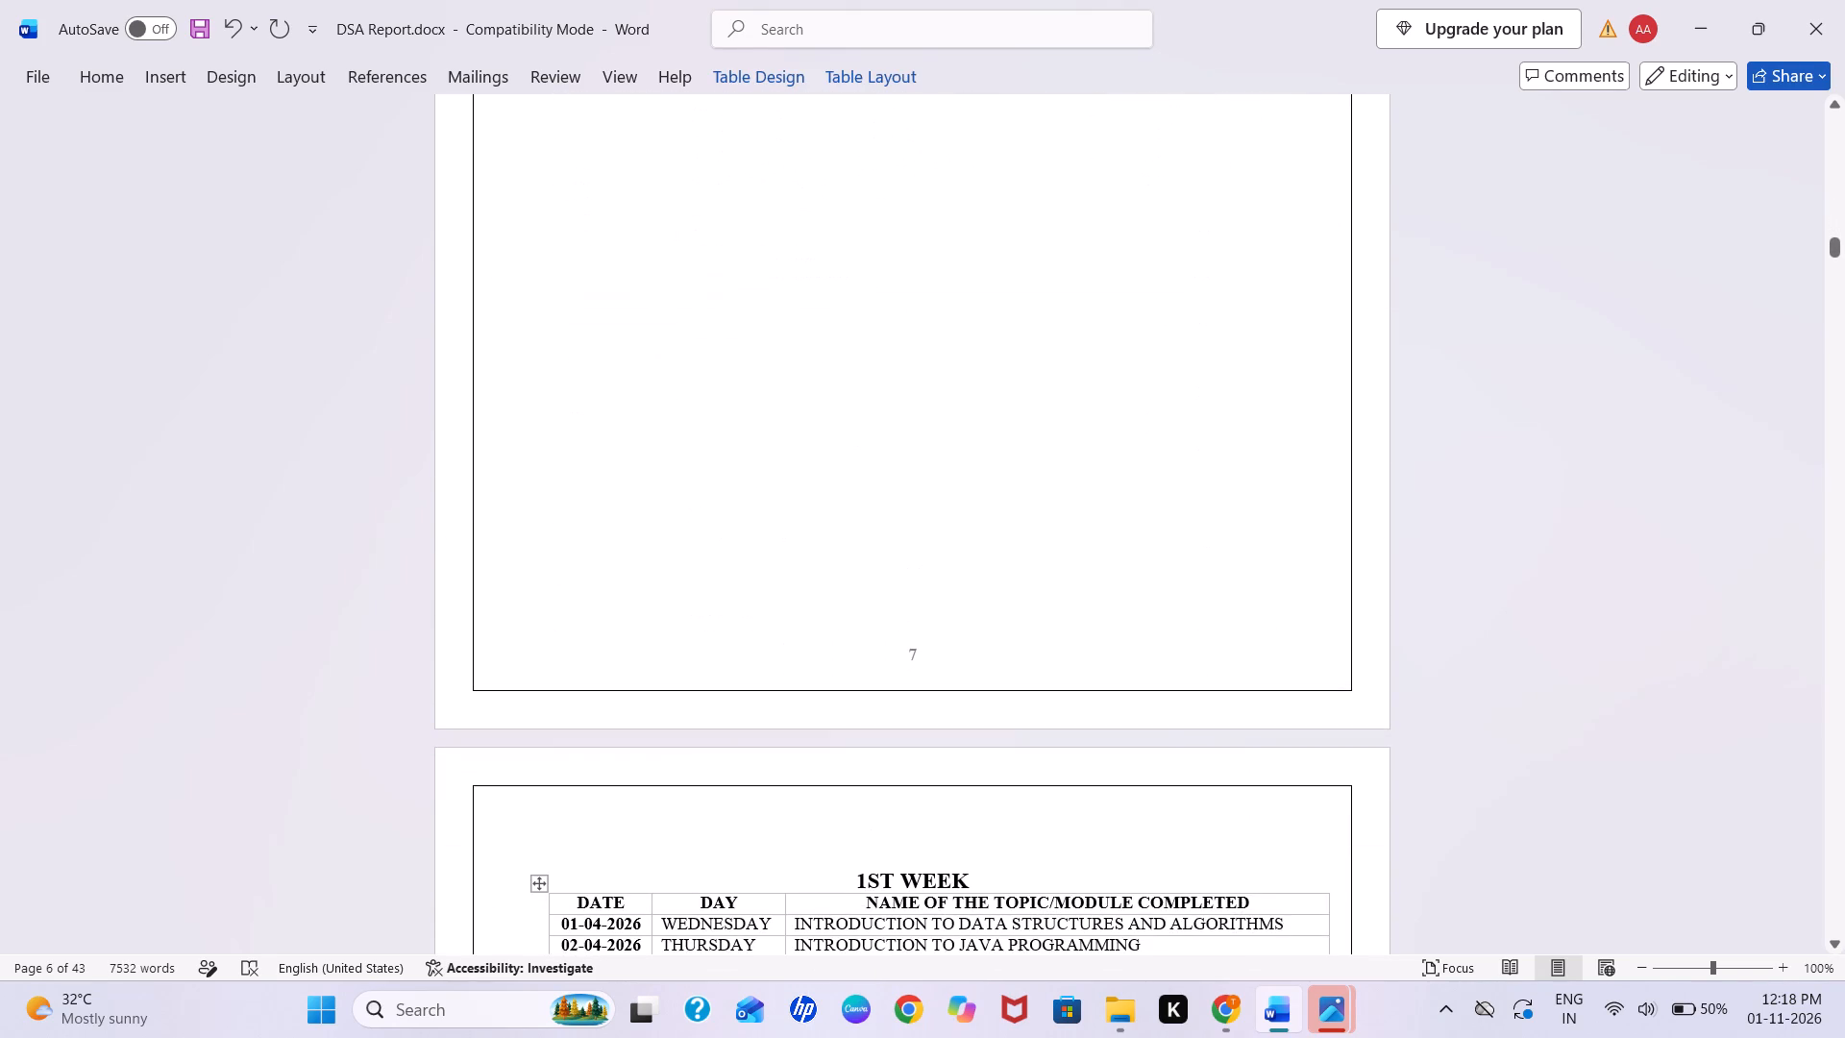
key(Down)
key(Down)
key(Down)
key(Down)
key(Down)
key(Down)
key(Down)
key(Down)
key(Down)
key(Down)
key(Down)
key(Down)
key(Down)
key(Down)
key(Down)
key(Down)
key(Down)
key(Down)
key(Down)
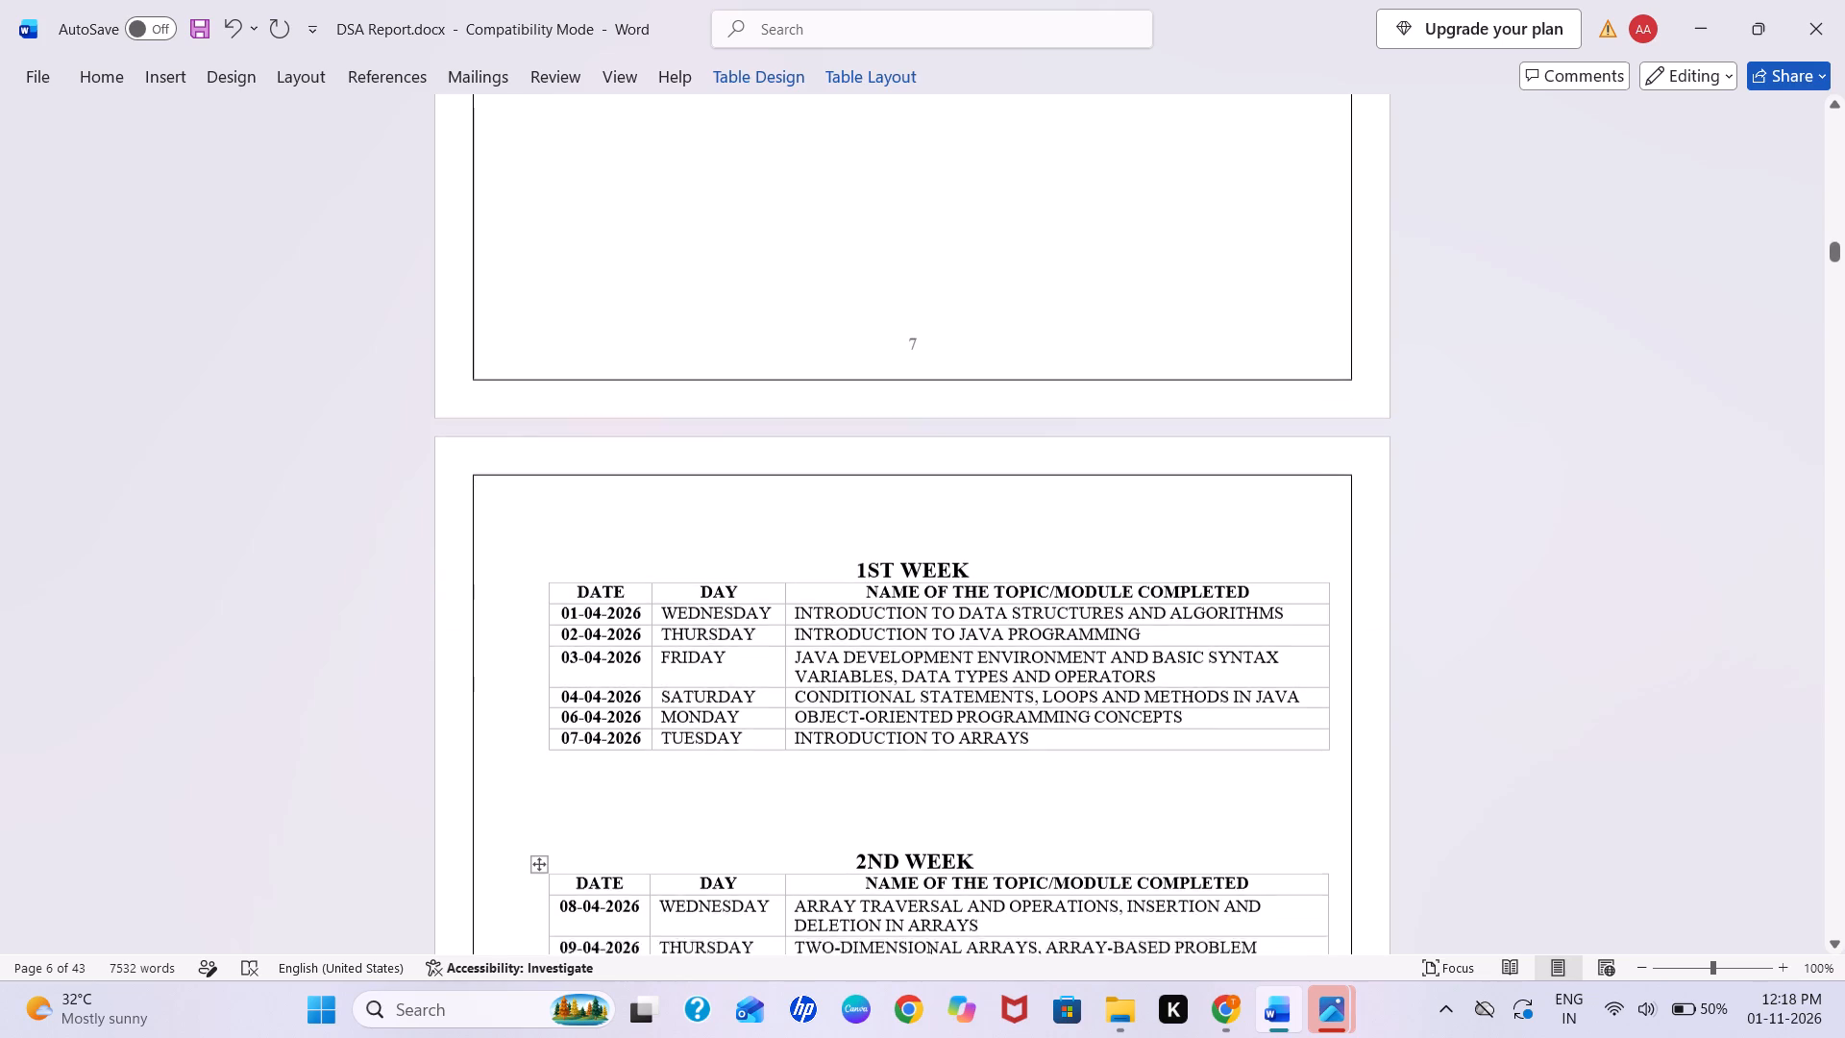
Review the weekly internship activity tables from the 2nd week through the 9th week, checking dates, days and topics.
key(Down)
key(Down)
key(Down)
key(Down)
key(Down)
key(Down)
key(Down)
key(Down)
key(Down)
key(Down)
key(Down)
key(Down)
key(Down)
key(Down)
key(Down)
key(Down)
key(Down)
key(Down)
key(Down)
key(Down)
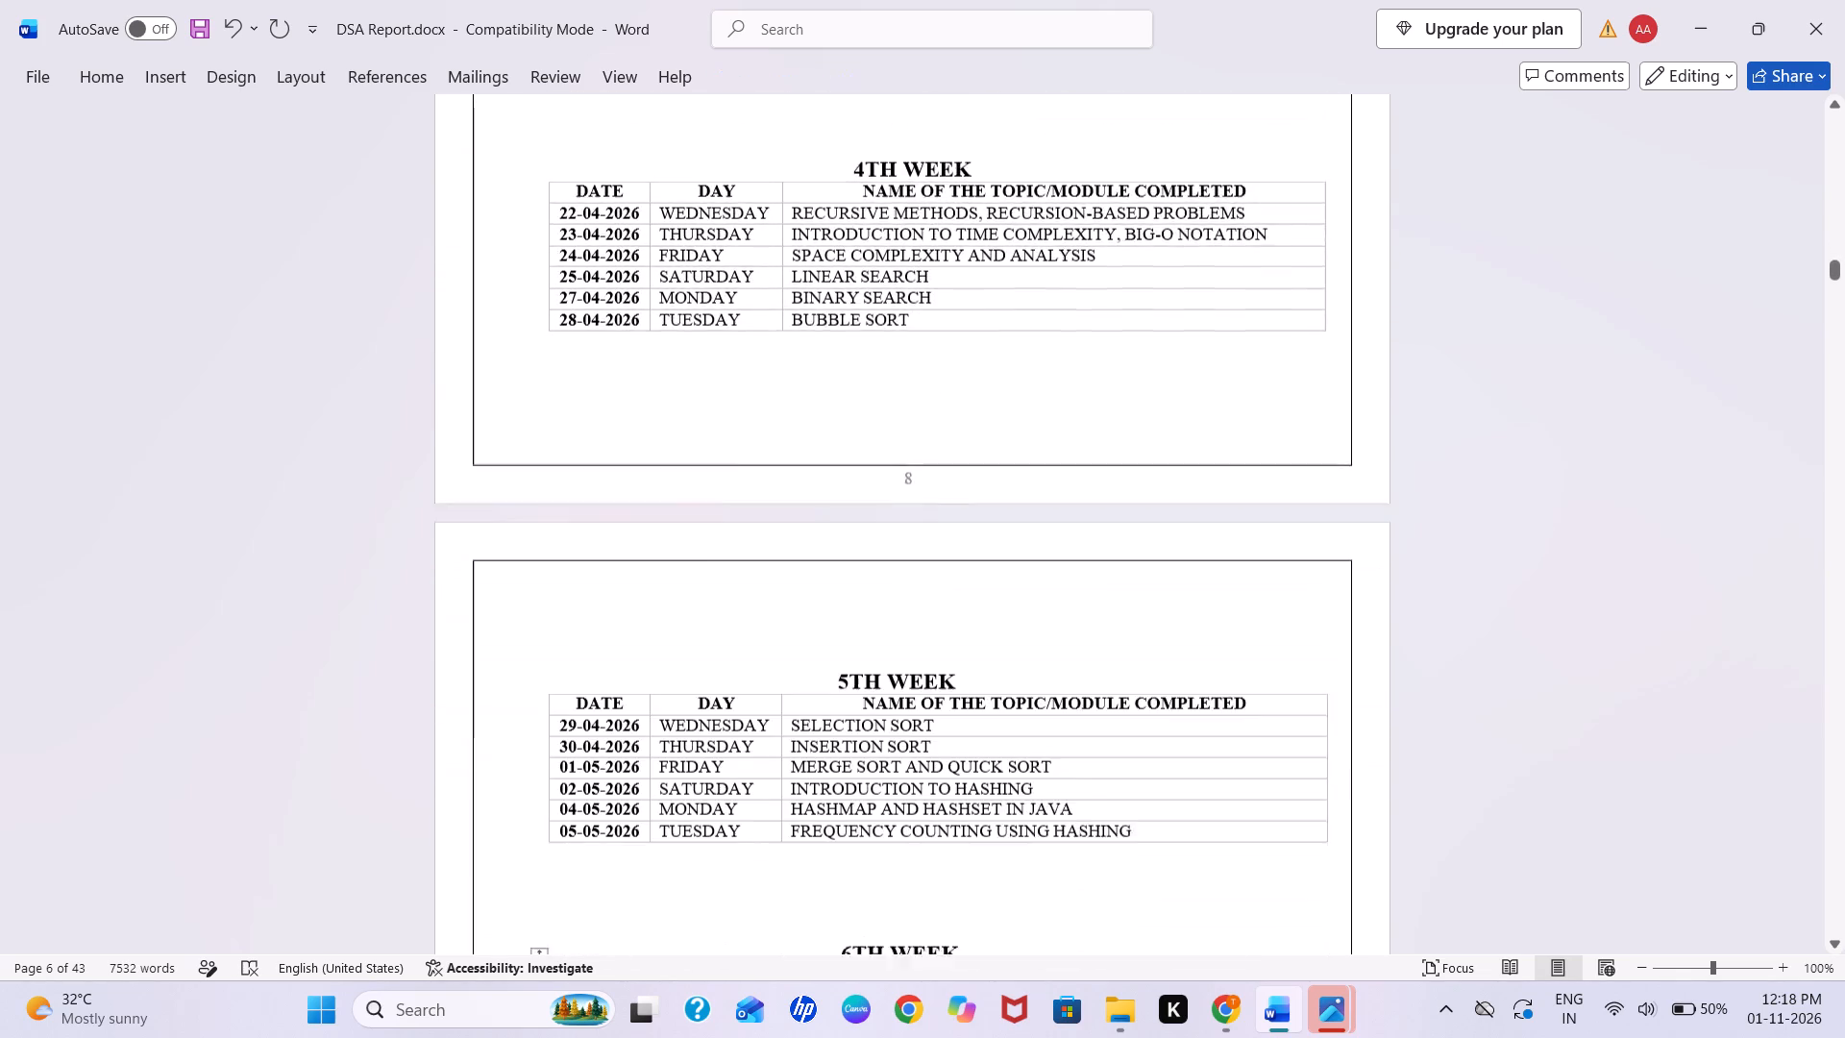
key(Down)
key(Down)
key(Down)
key(Down)
key(Down)
key(Down)
key(Down)
key(Down)
key(Down)
key(Down)
key(Down)
key(Down)
key(Down)
key(Down)
key(Down)
key(Down)
key(Down)
key(Down)
key(Down)
key(Down)
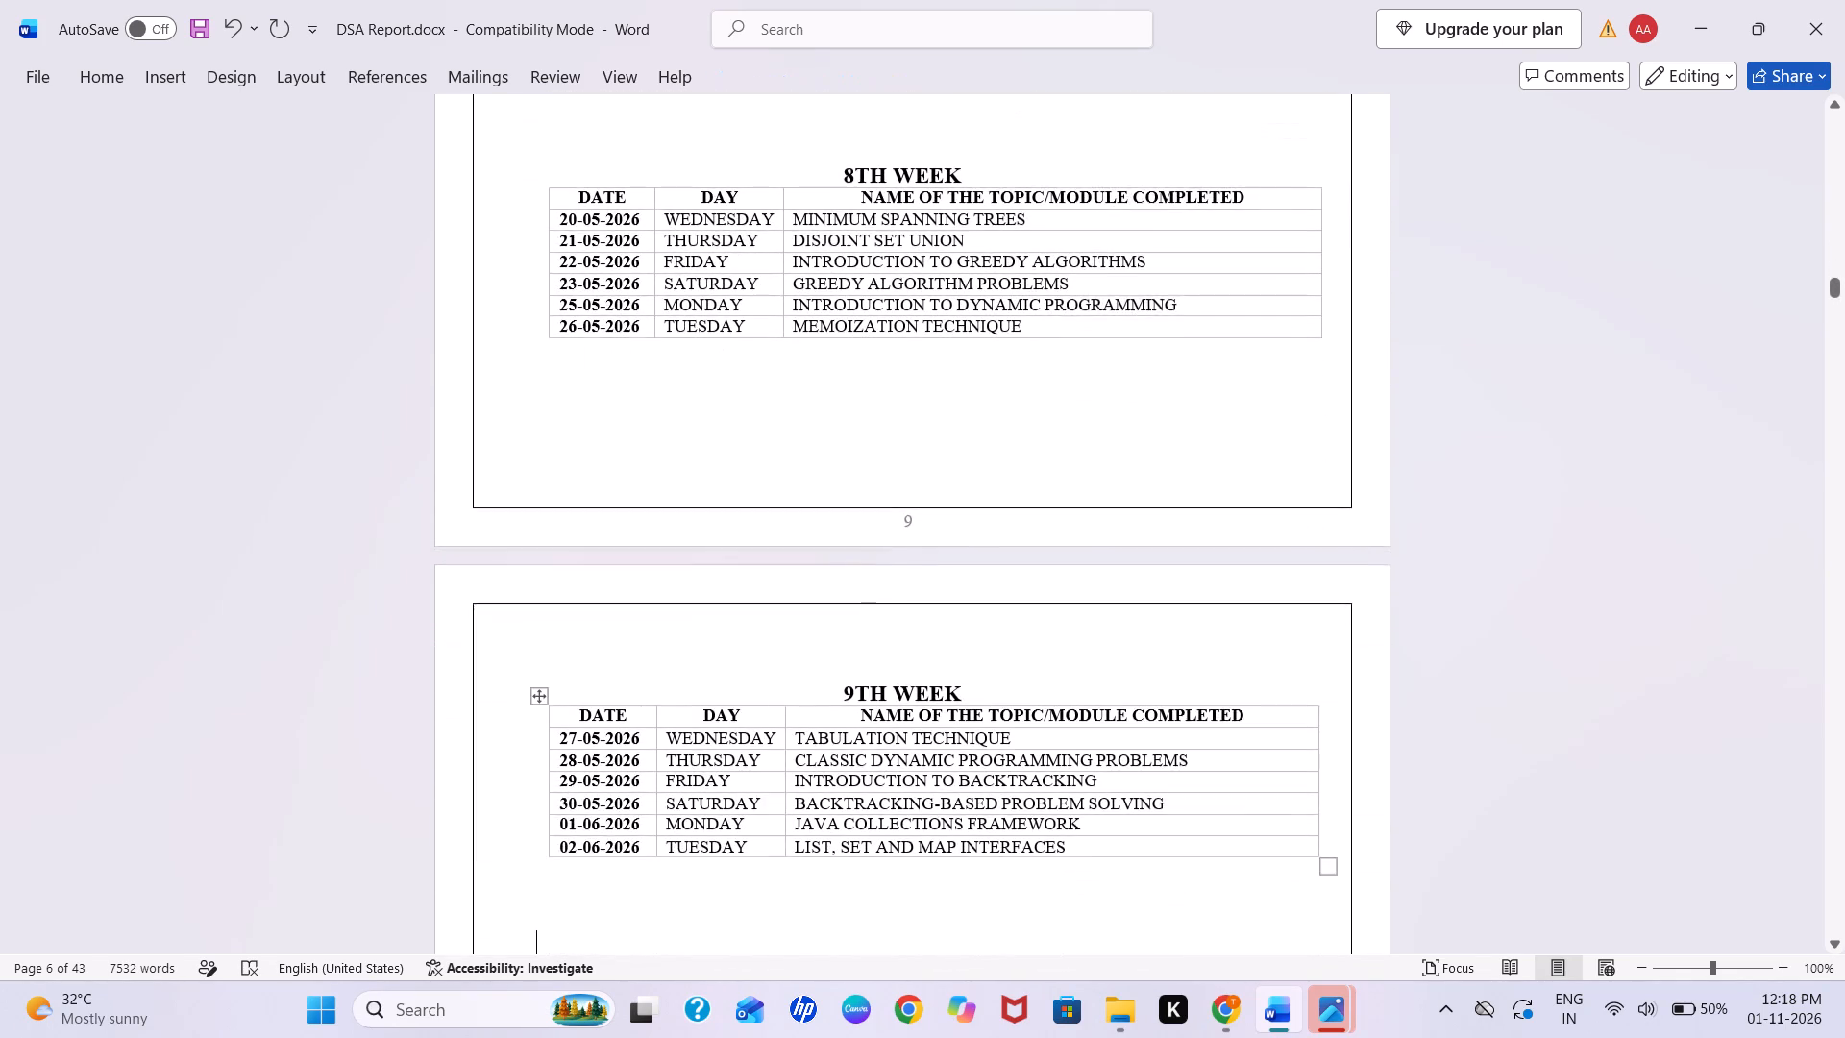
Review the report's pages after the 9th week table, through the Java programming sections to the Arrays in Java section.
key(Down)
key(Down)
key(Down)
key(Down)
key(Down)
key(Down)
key(Down)
key(Down)
key(Down)
key(Down)
key(Down)
key(Down)
key(Down)
key(Down)
key(Down)
key(Down)
key(Down)
key(Down)
key(Down)
key(Down)
key(Down)
key(Down)
key(Down)
key(Down)
key(Down)
key(Down)
key(Down)
key(Down)
key(Down)
key(Down)
key(Down)
key(Down)
key(Down)
key(Down)
key(Down)
key(Down)
key(Down)
key(Down)
key(Down)
key(Down)
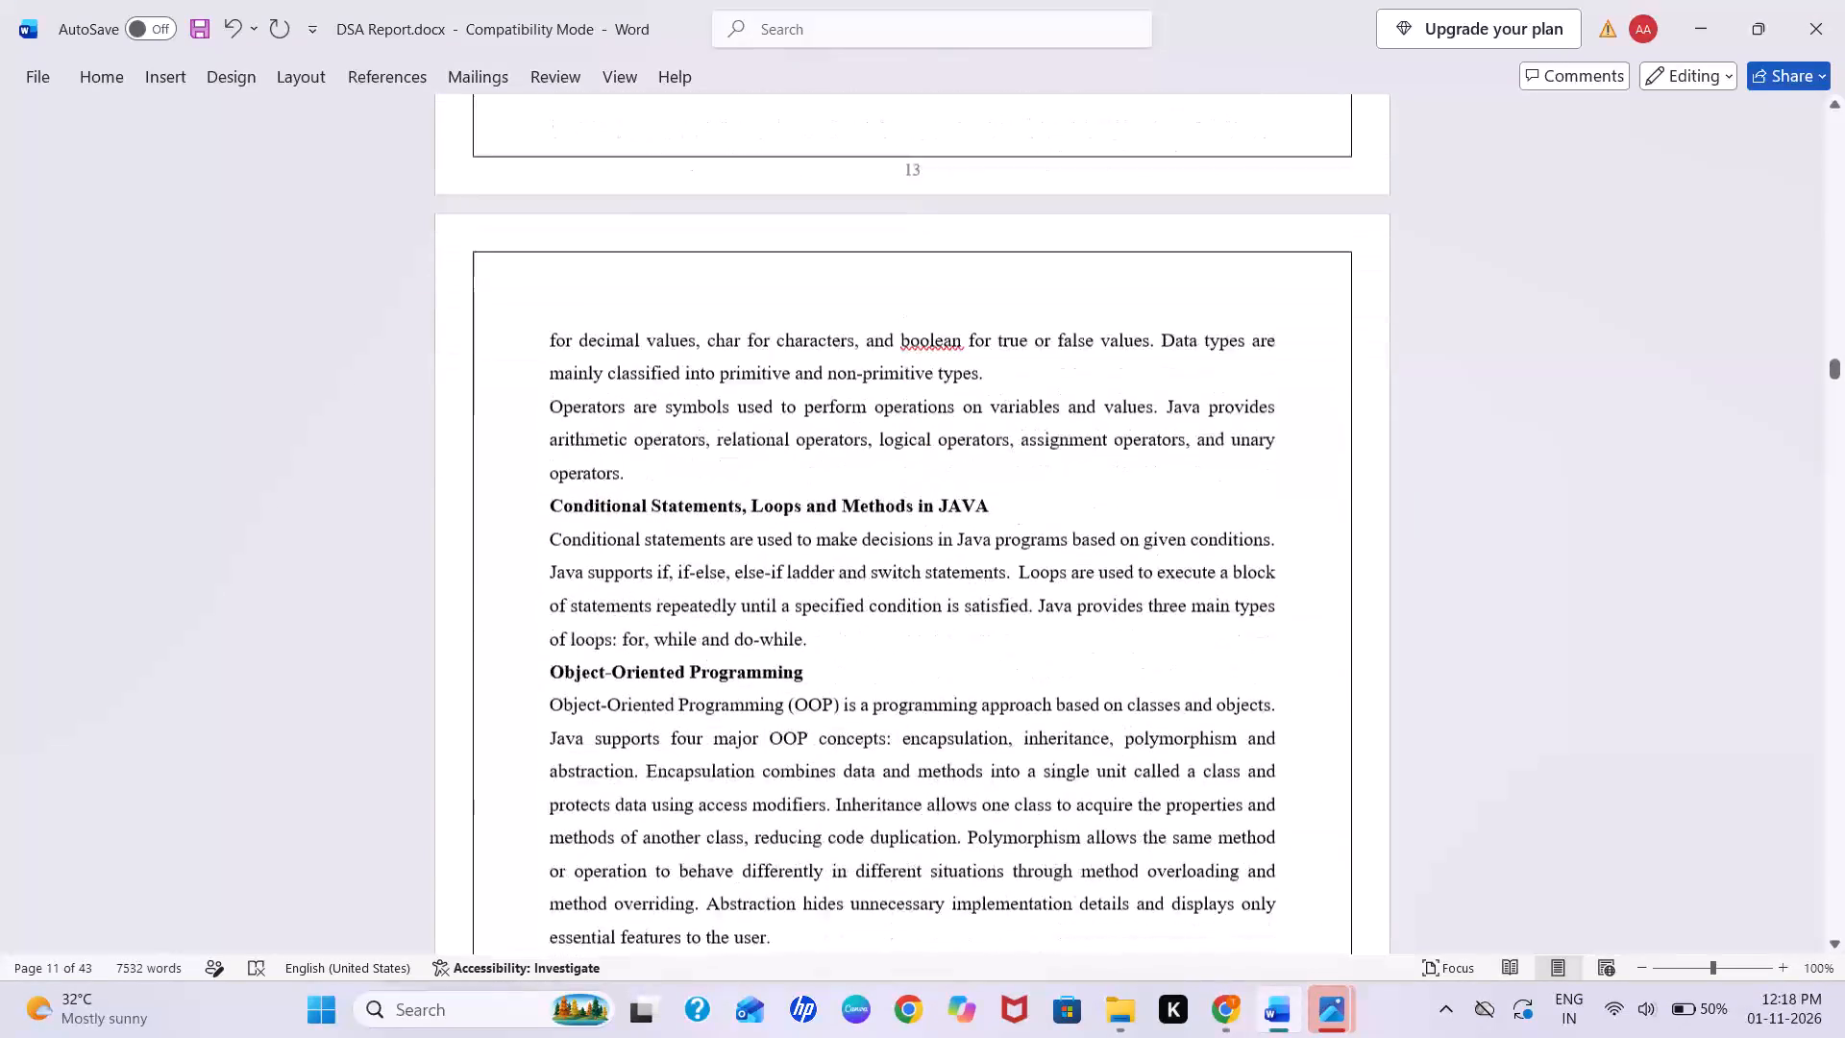
Save the changes to the DSA Report document.
key(ctrl+s)
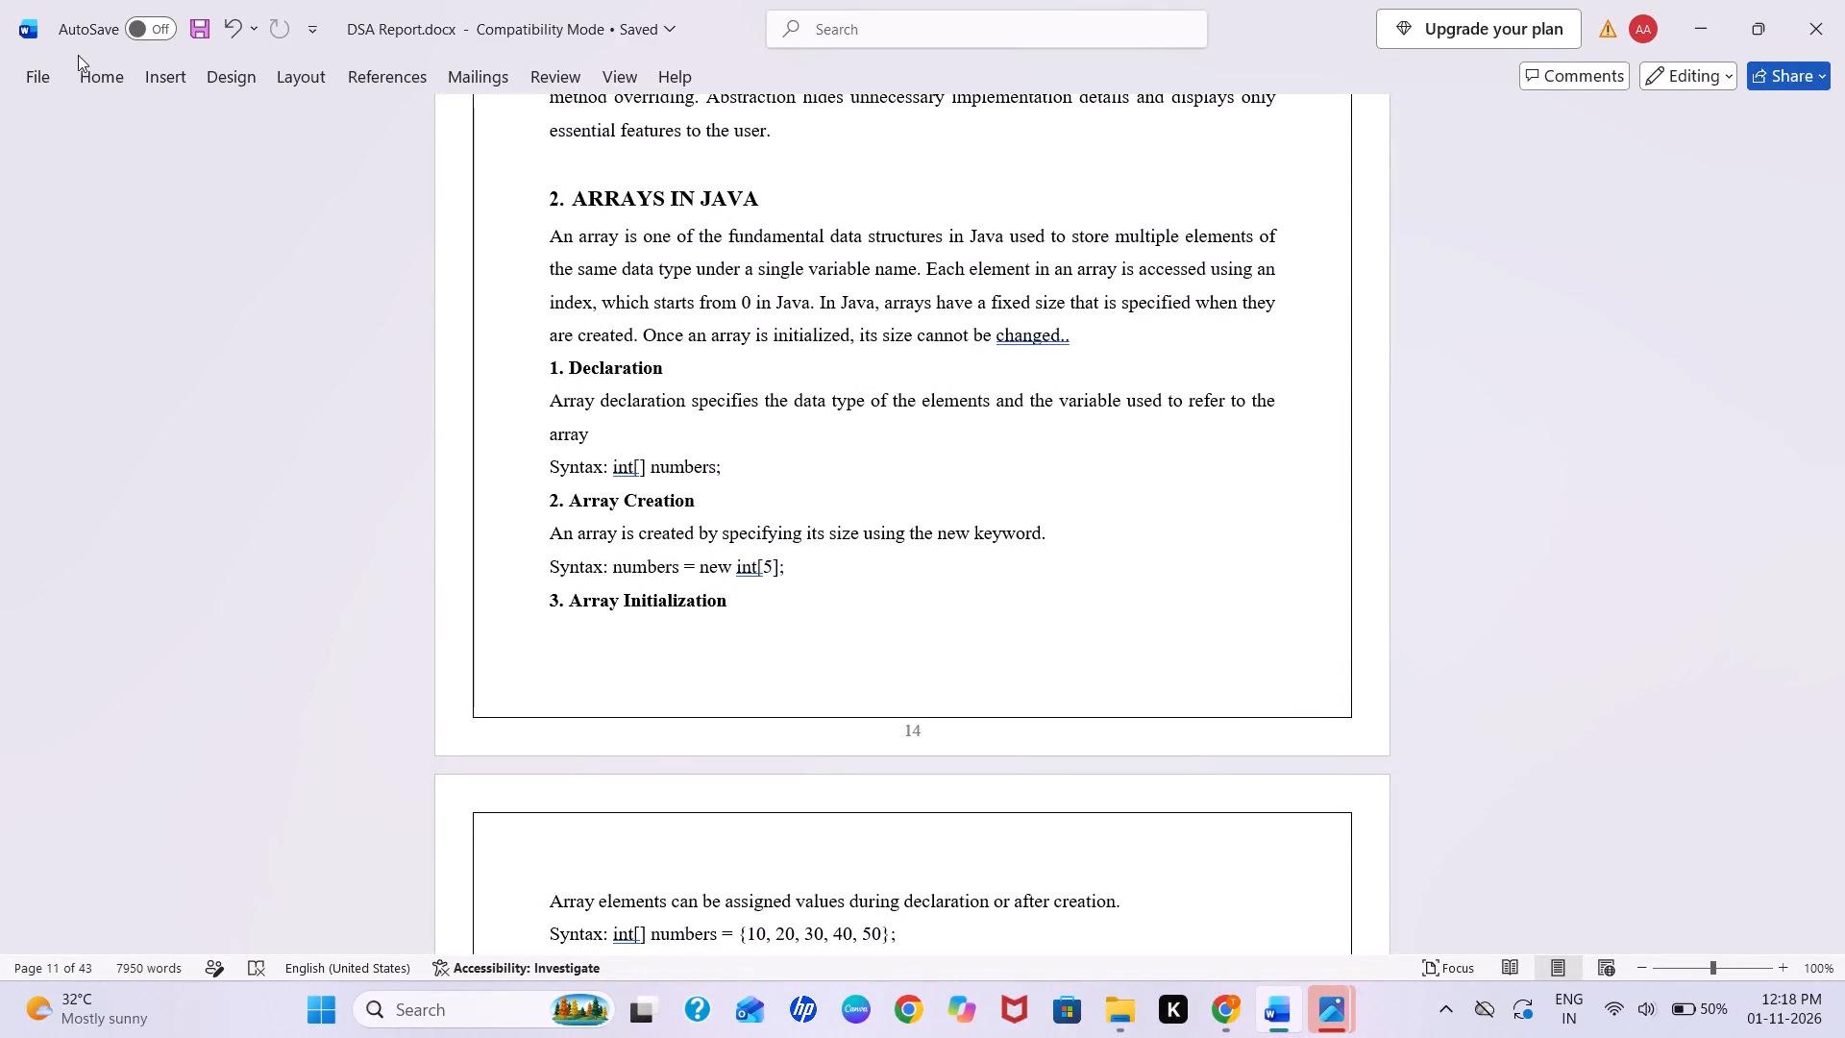
Save a copy of the report in the Documents folder as a Word document named "DSA C1 Report.docx".
click(29, 75)
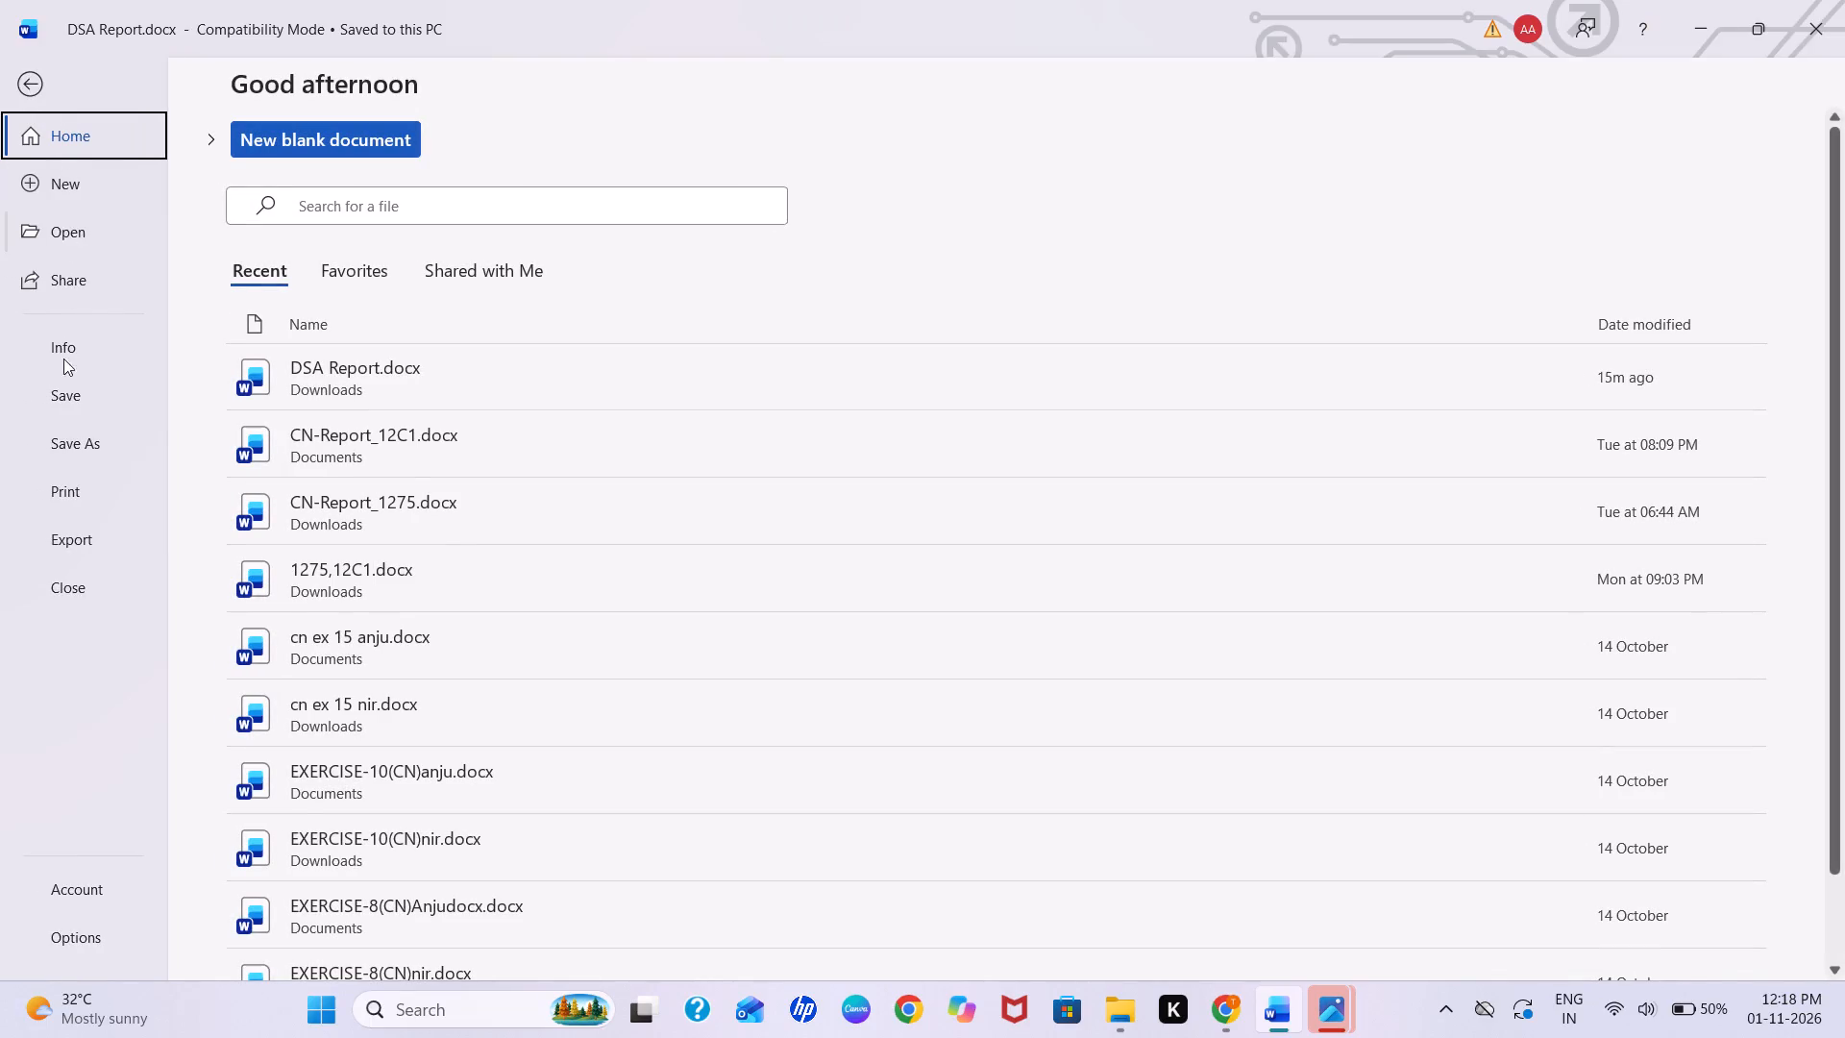
click(74, 454)
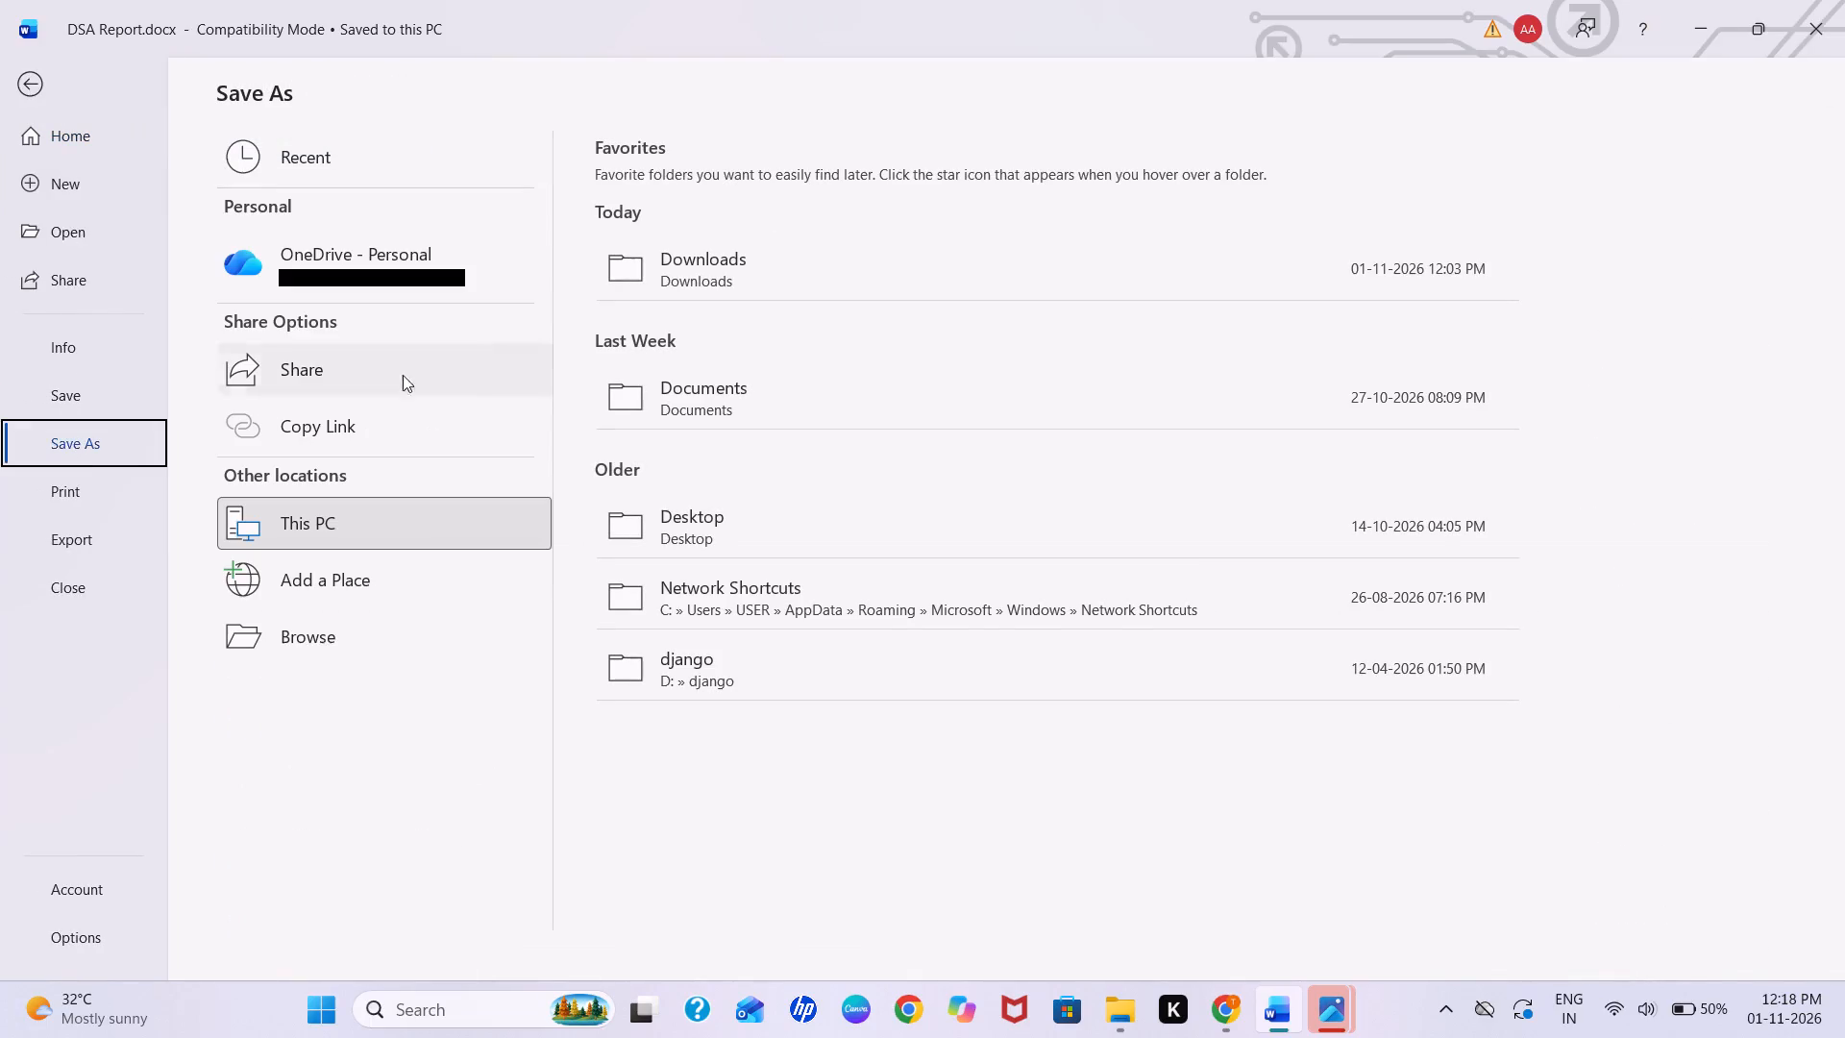
click(743, 432)
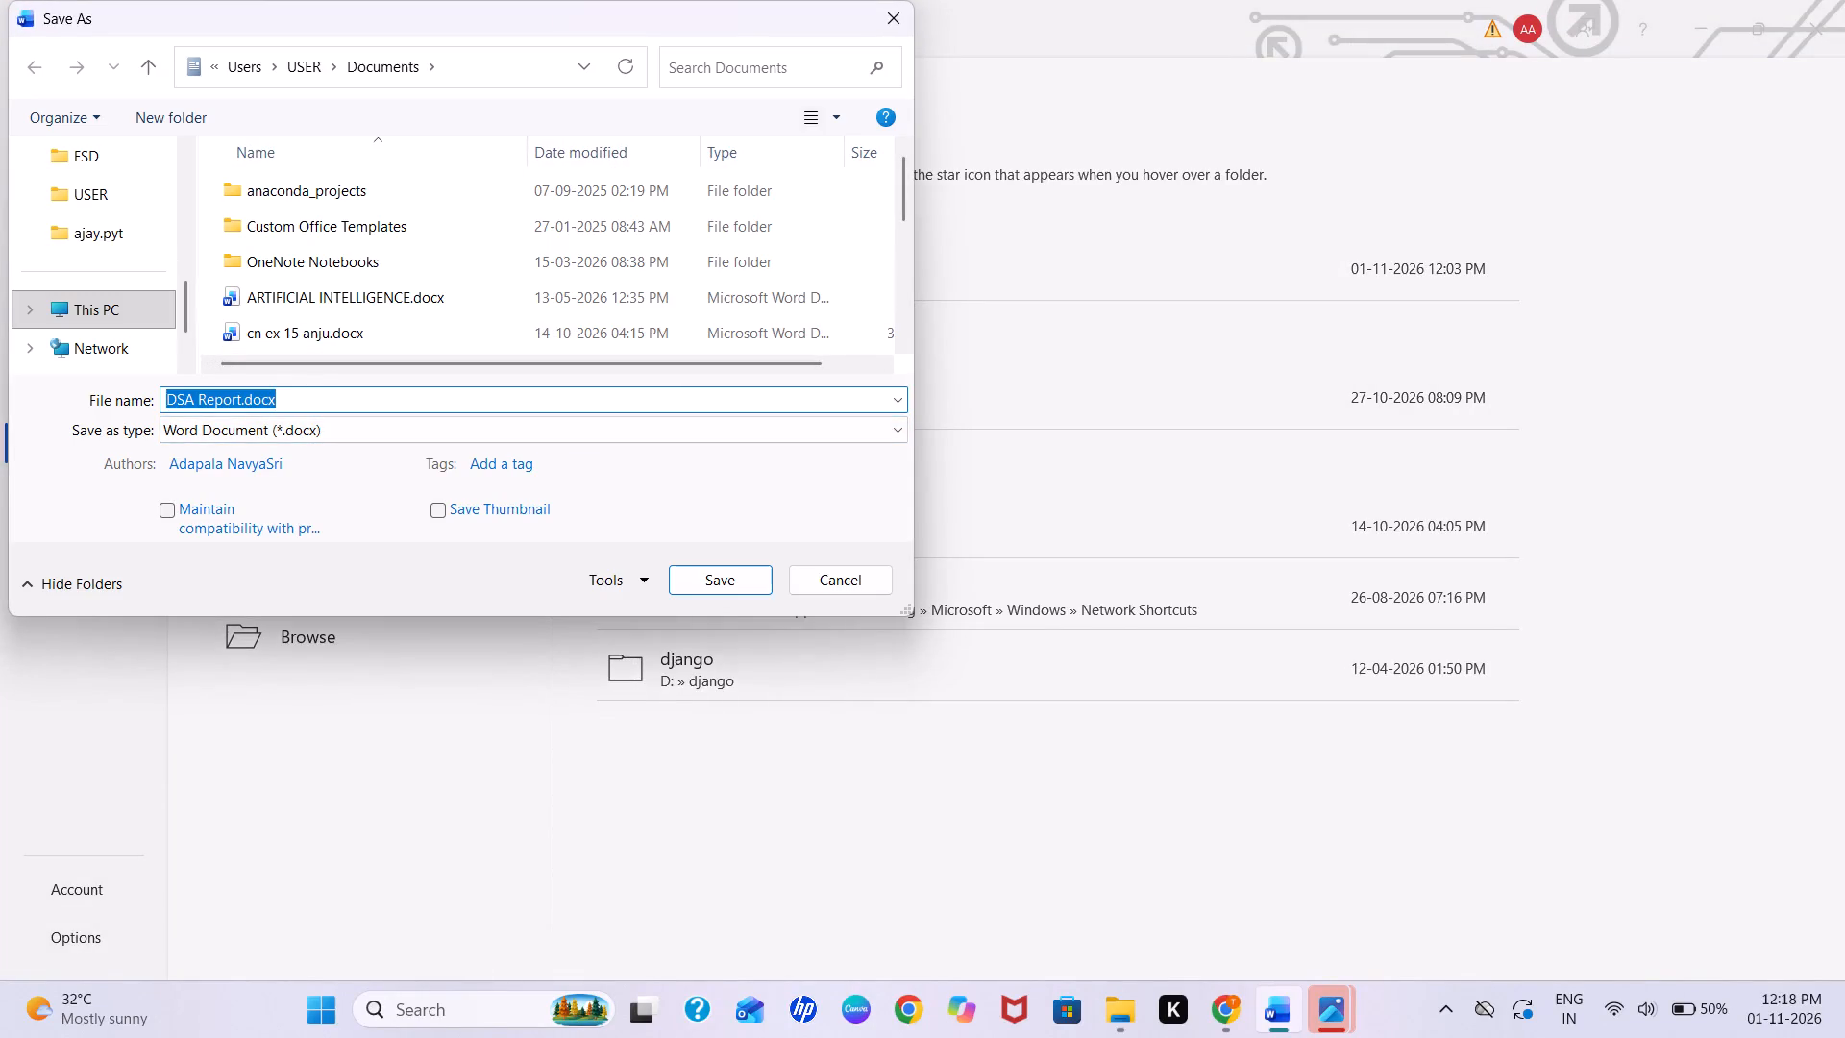
click(190, 404)
key(space)
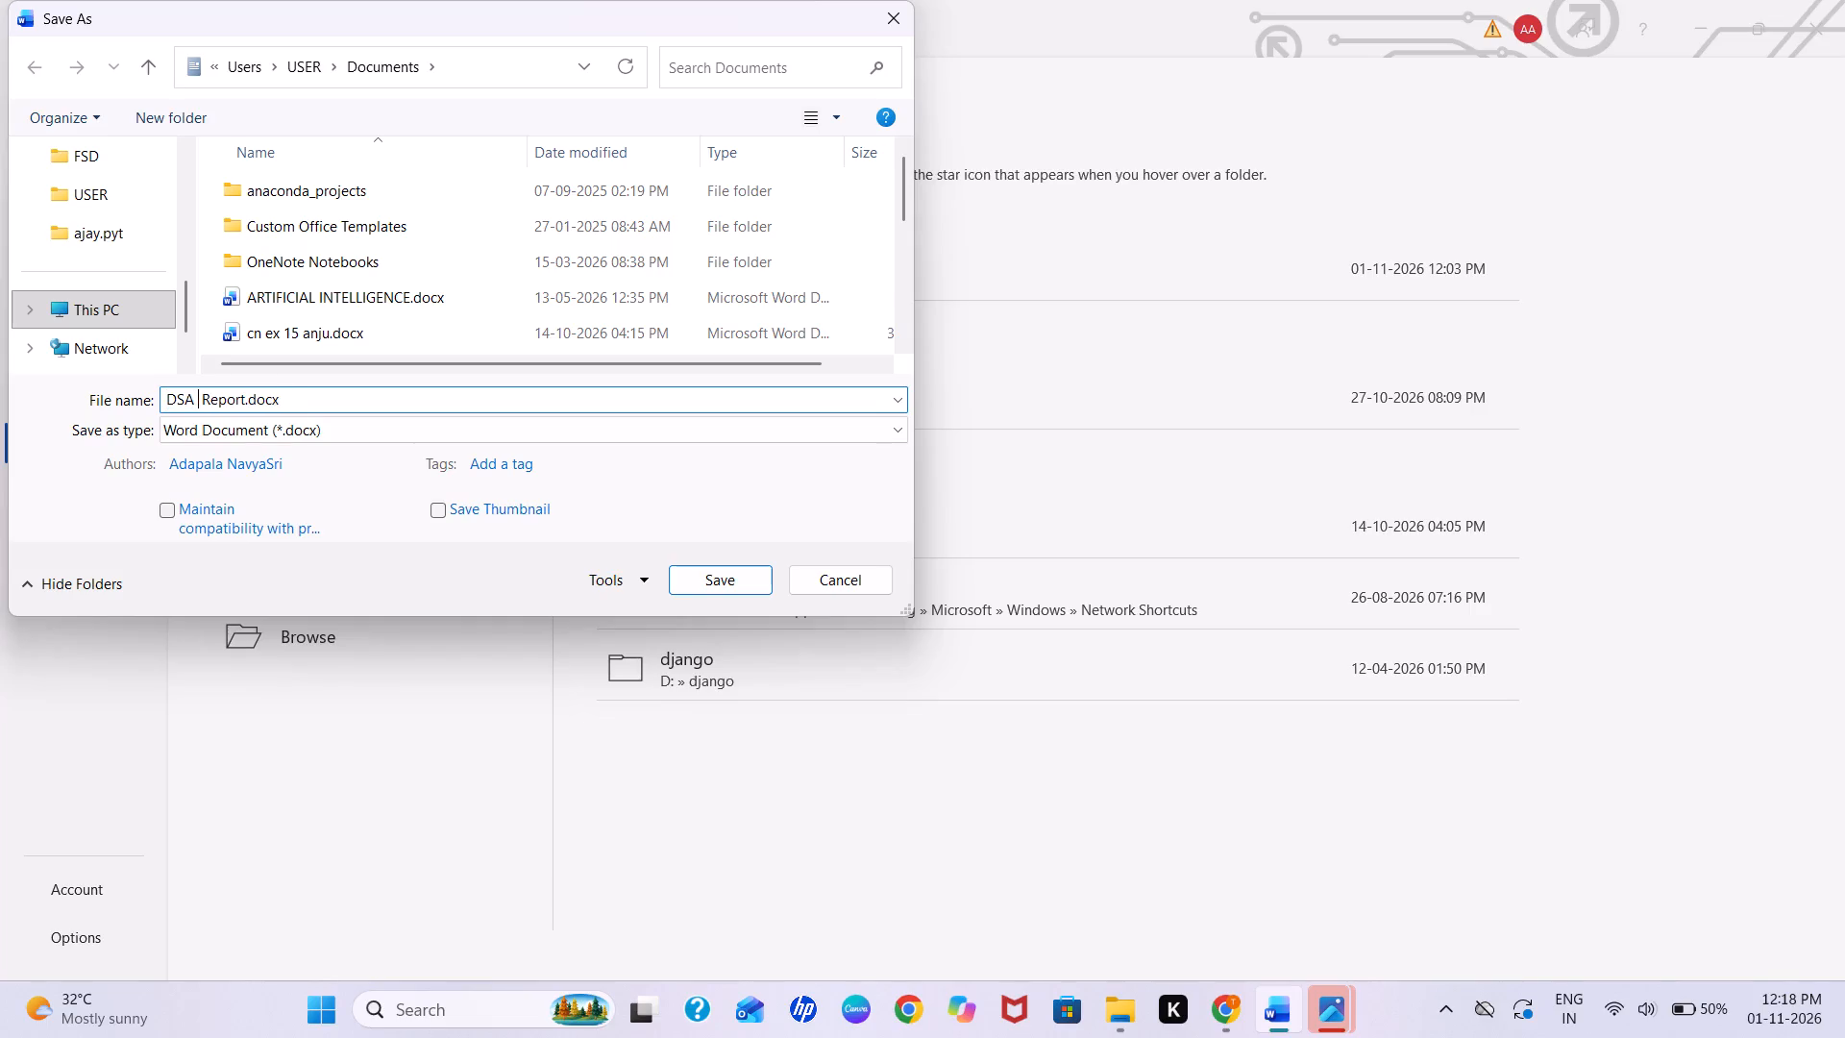
text(C1)
click(701, 583)
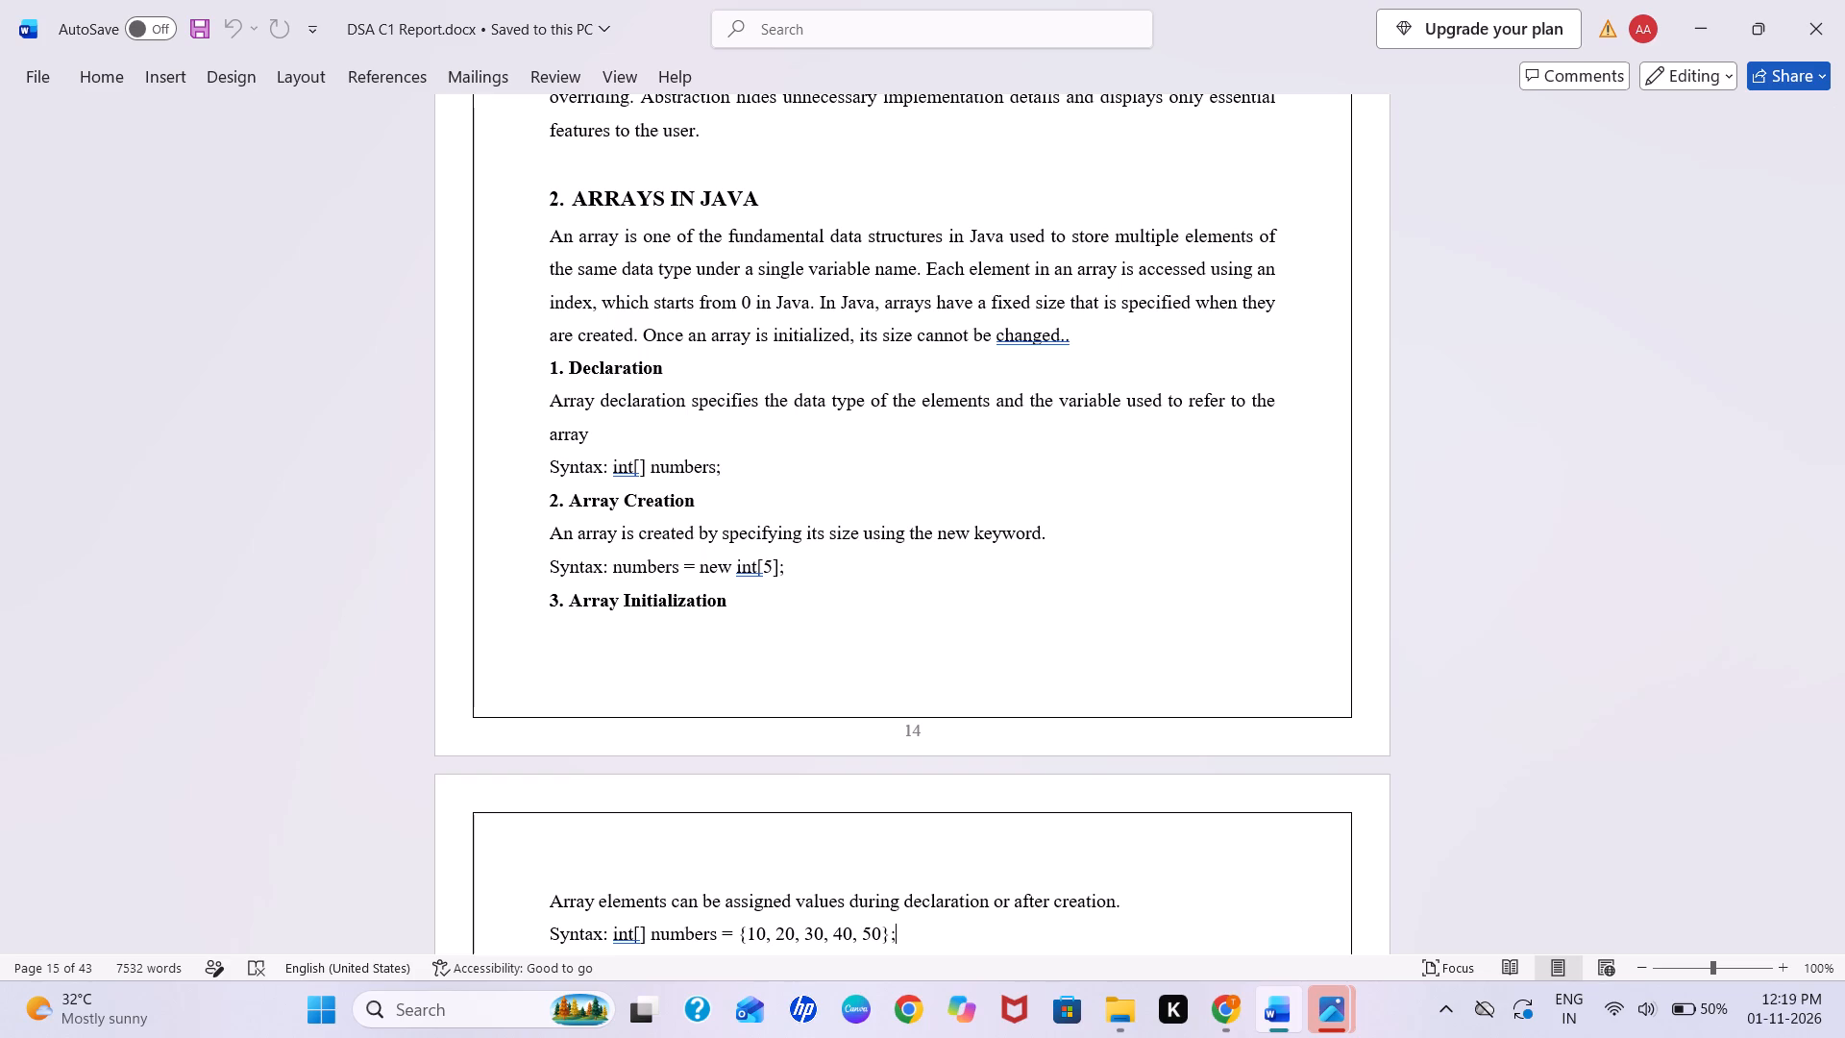
Bring up the file management view for the DSA C1 Report document.
click(35, 64)
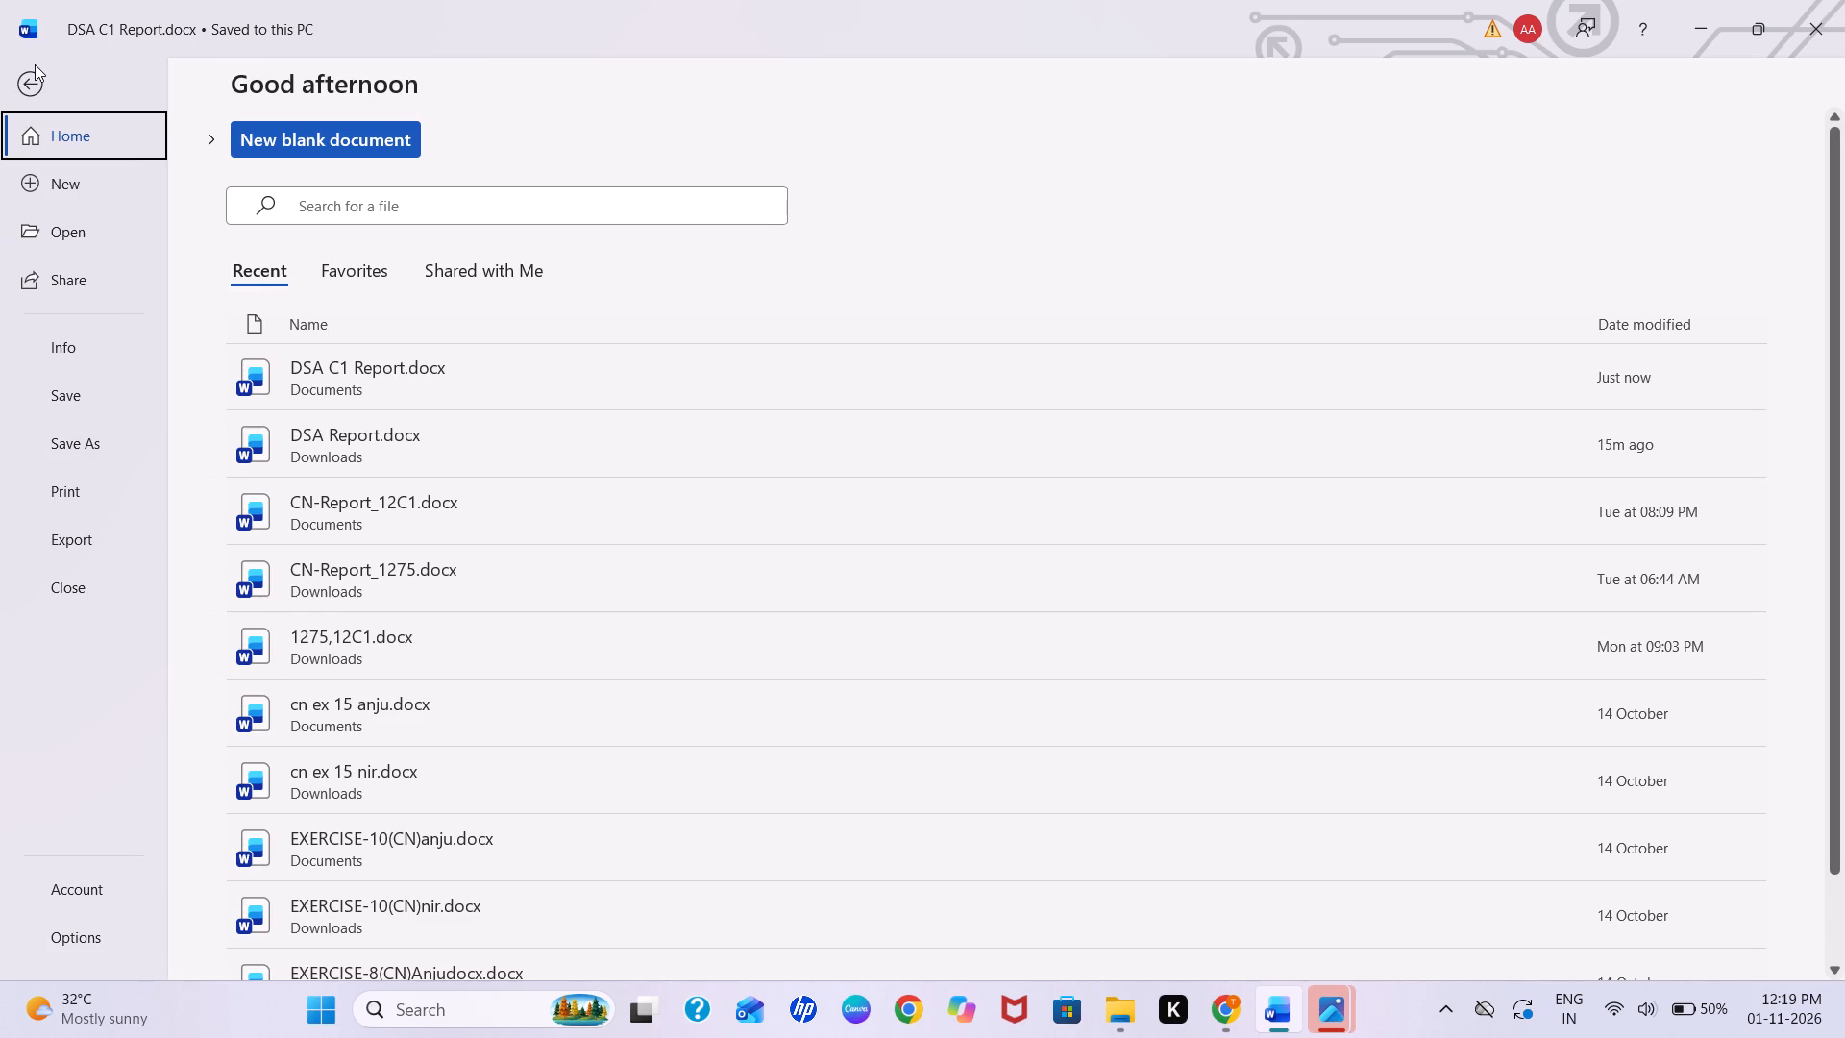